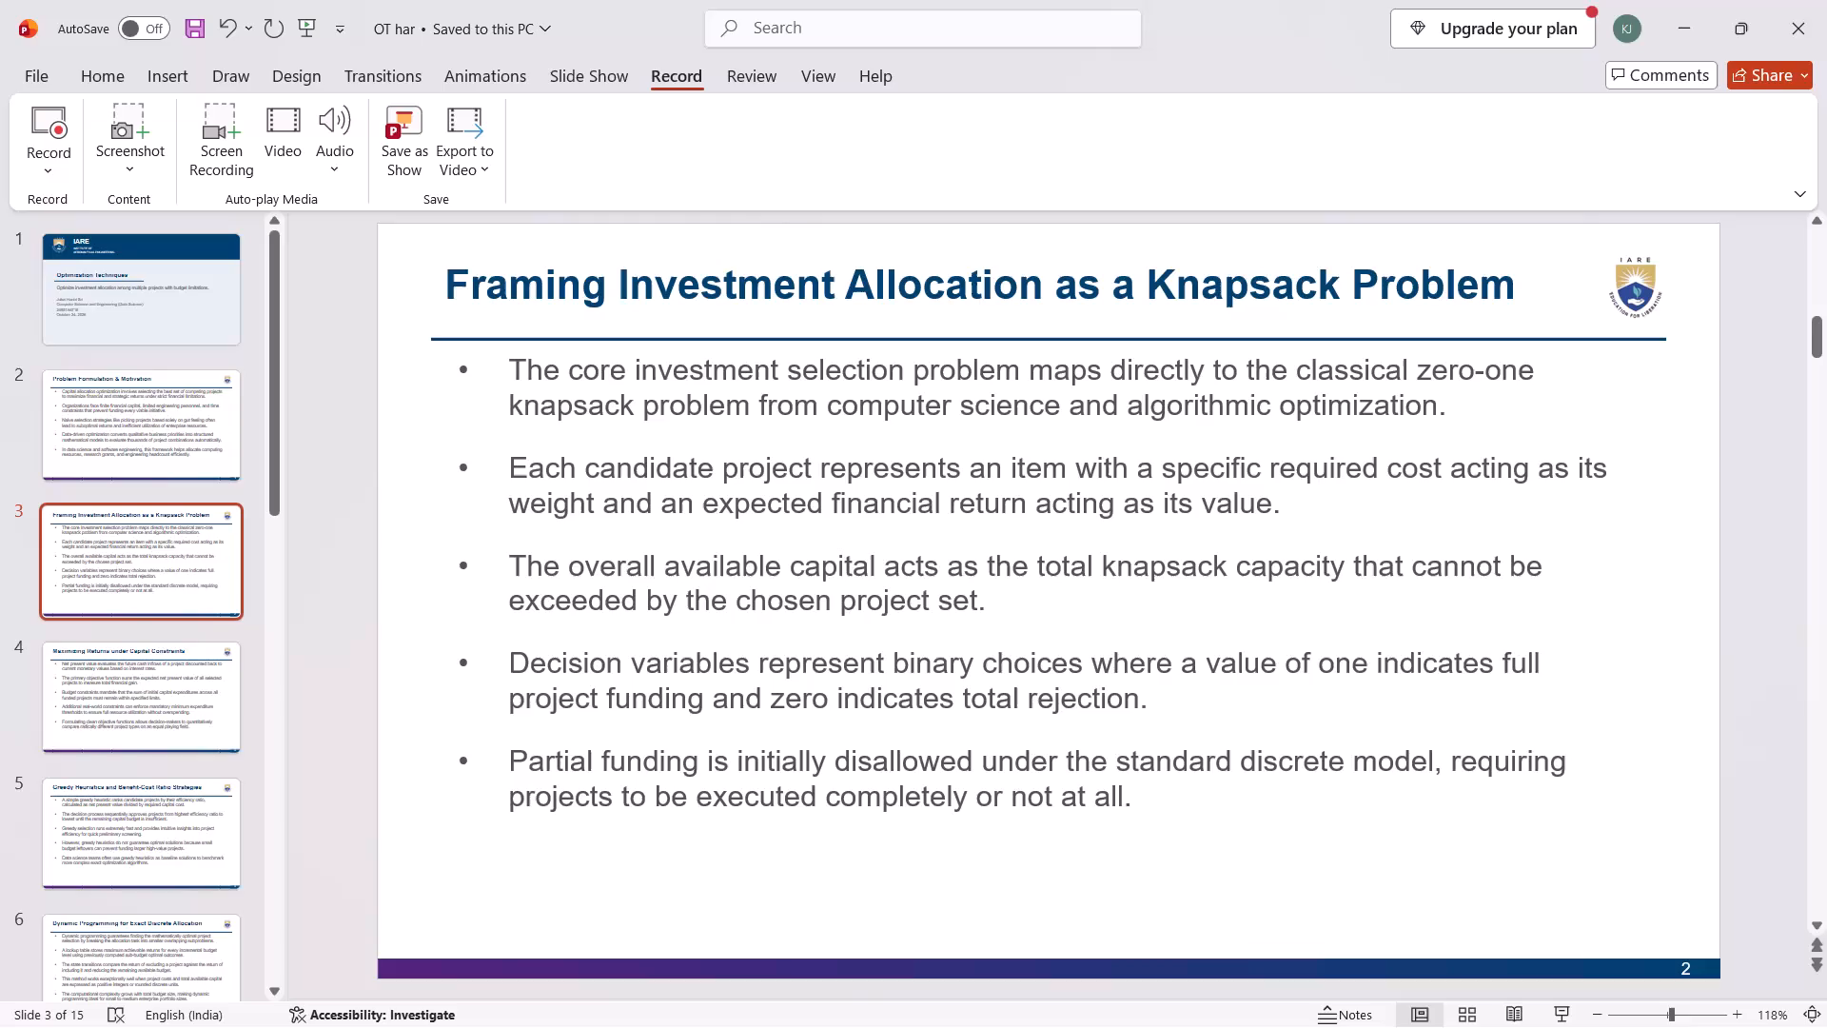
Open the slide-show recording view at the Optimization Techniques title slide.
click(112, 345)
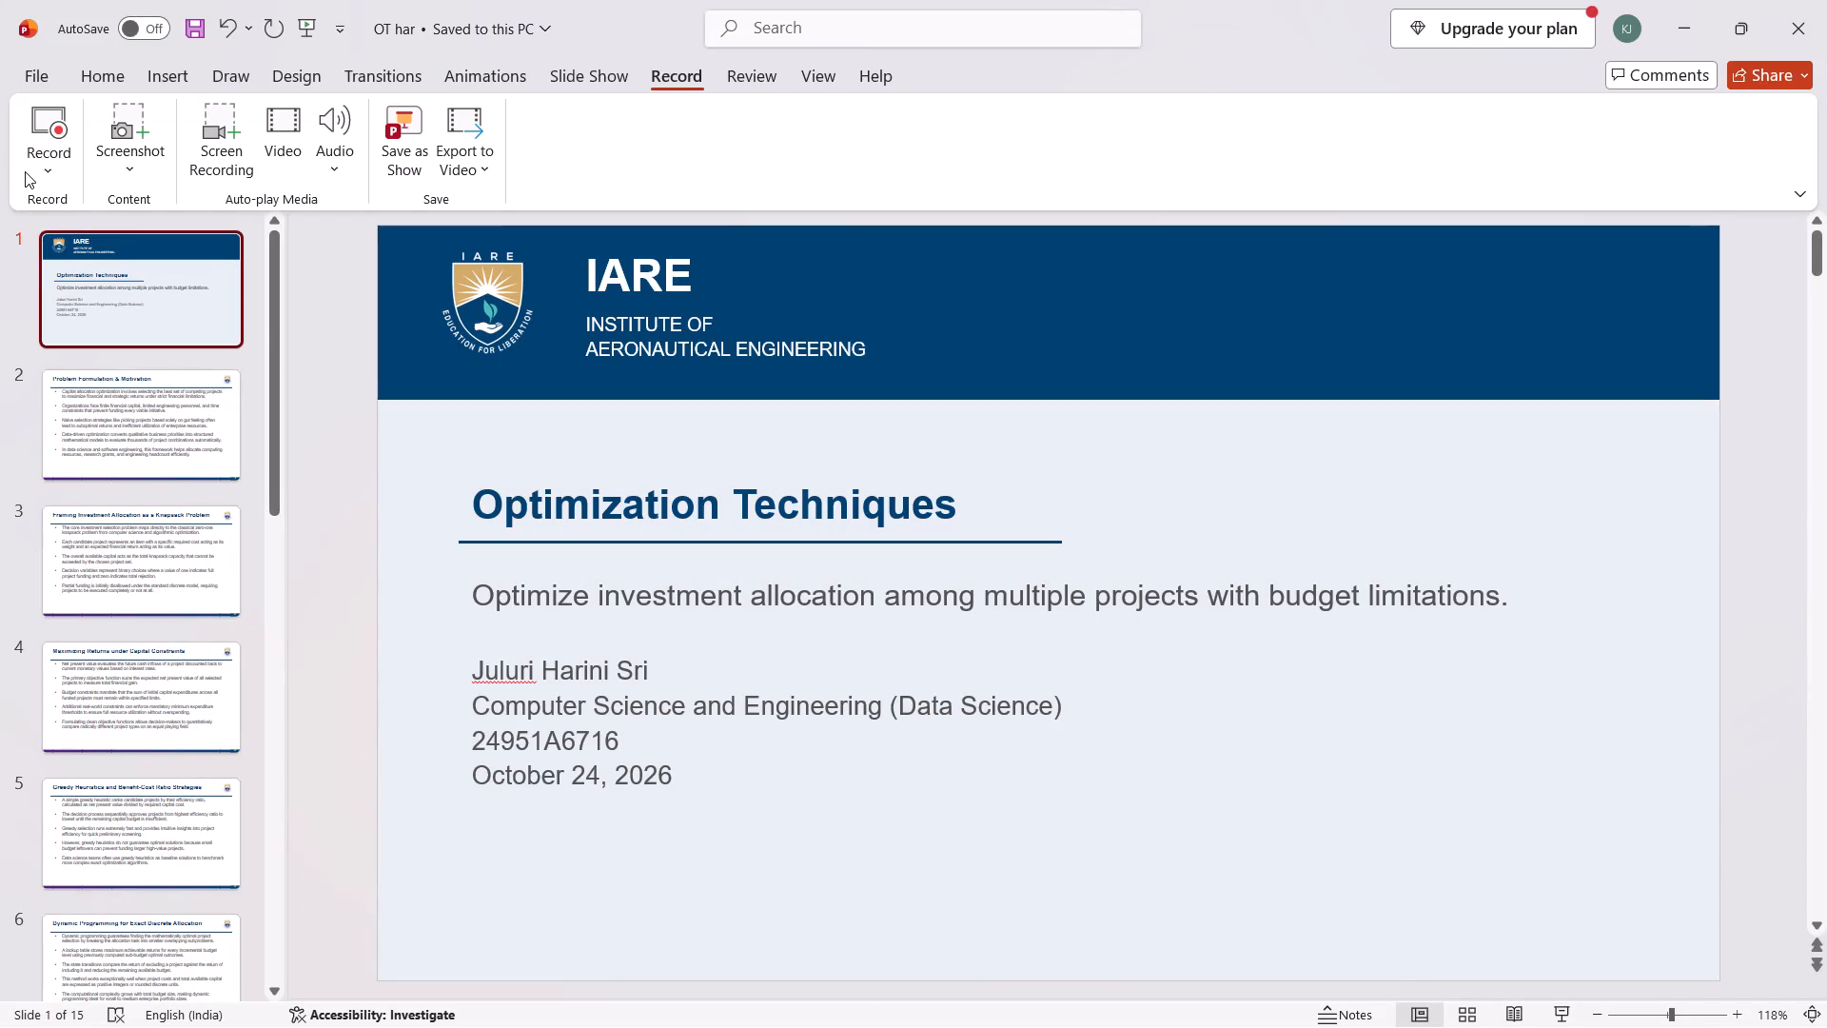
click(37, 166)
click(99, 205)
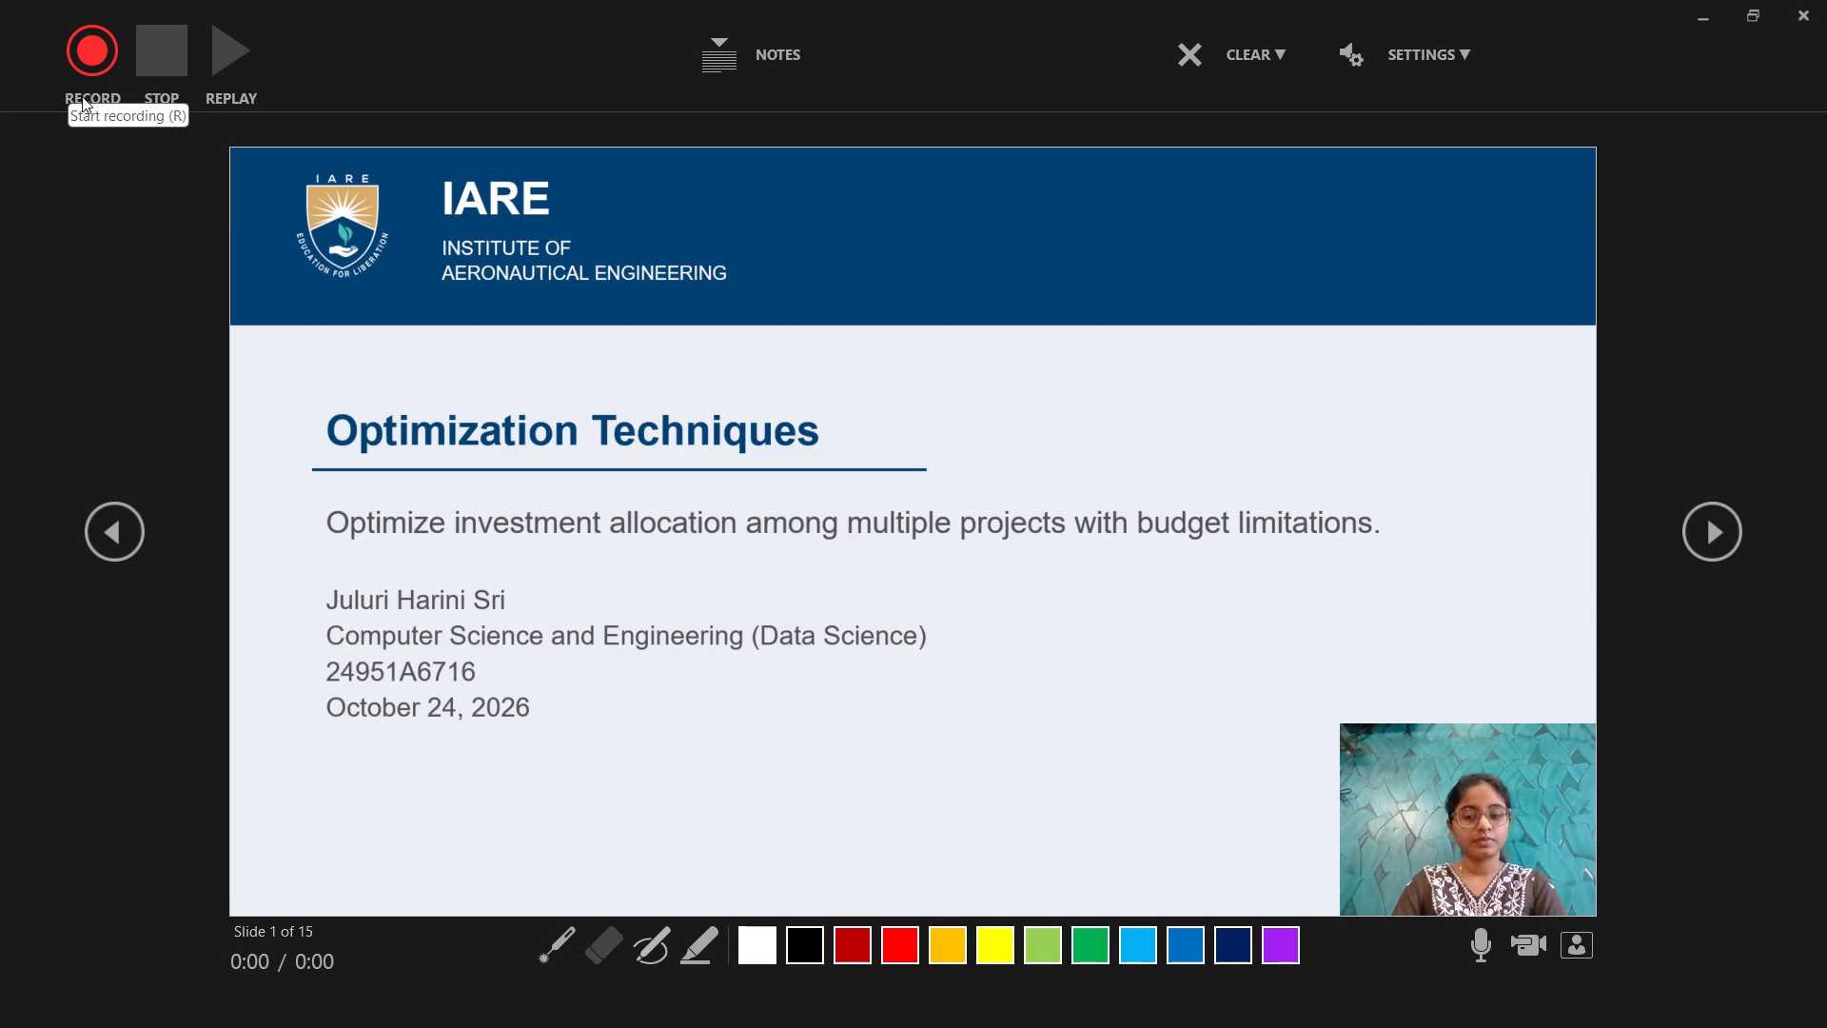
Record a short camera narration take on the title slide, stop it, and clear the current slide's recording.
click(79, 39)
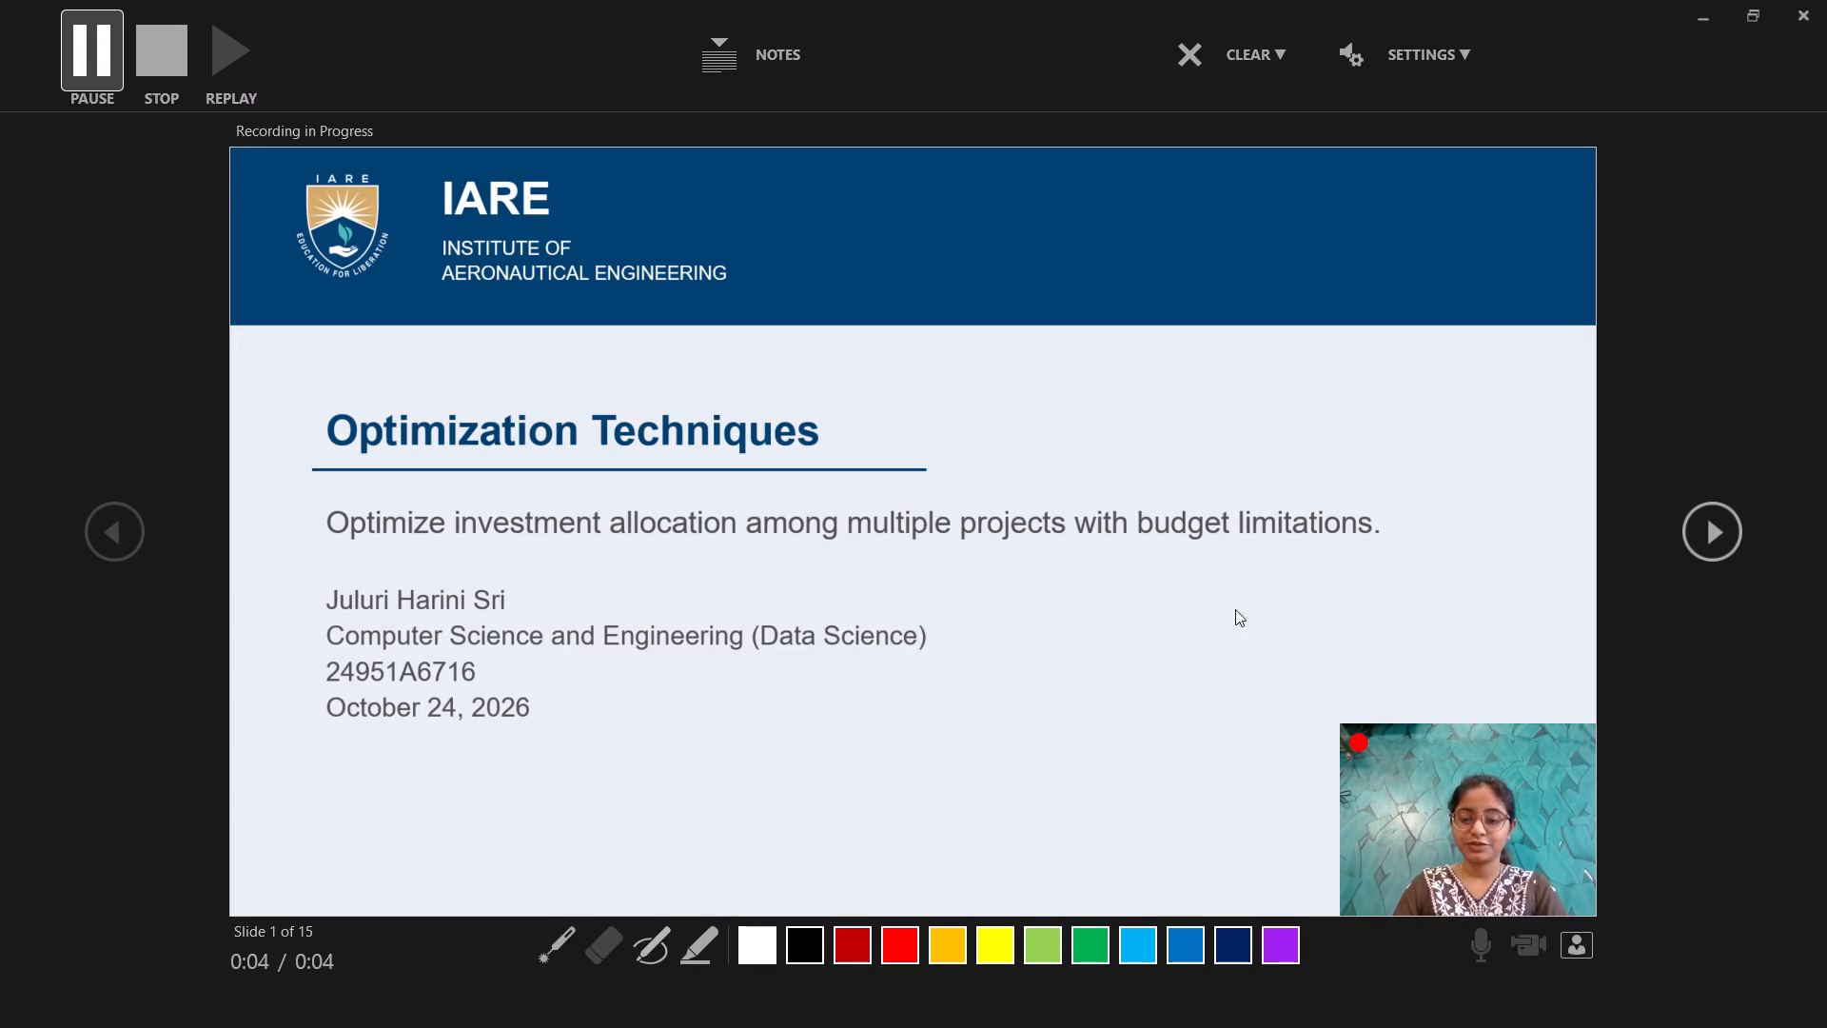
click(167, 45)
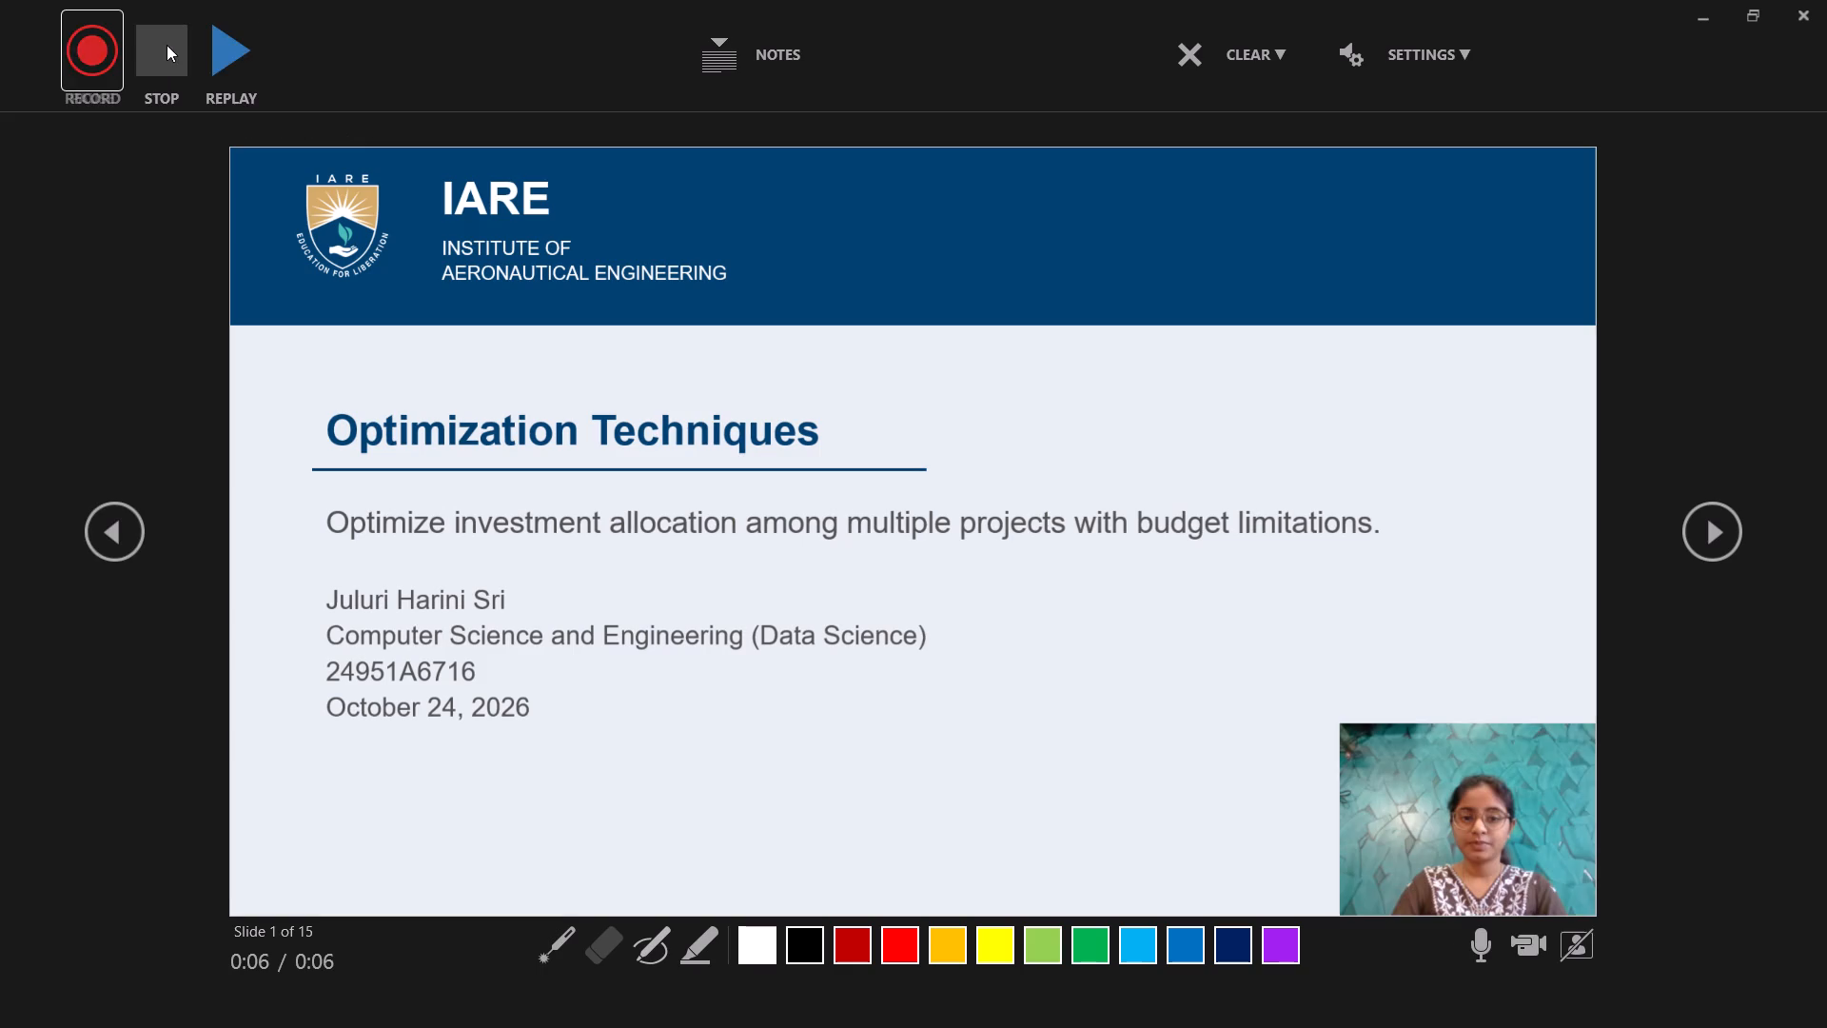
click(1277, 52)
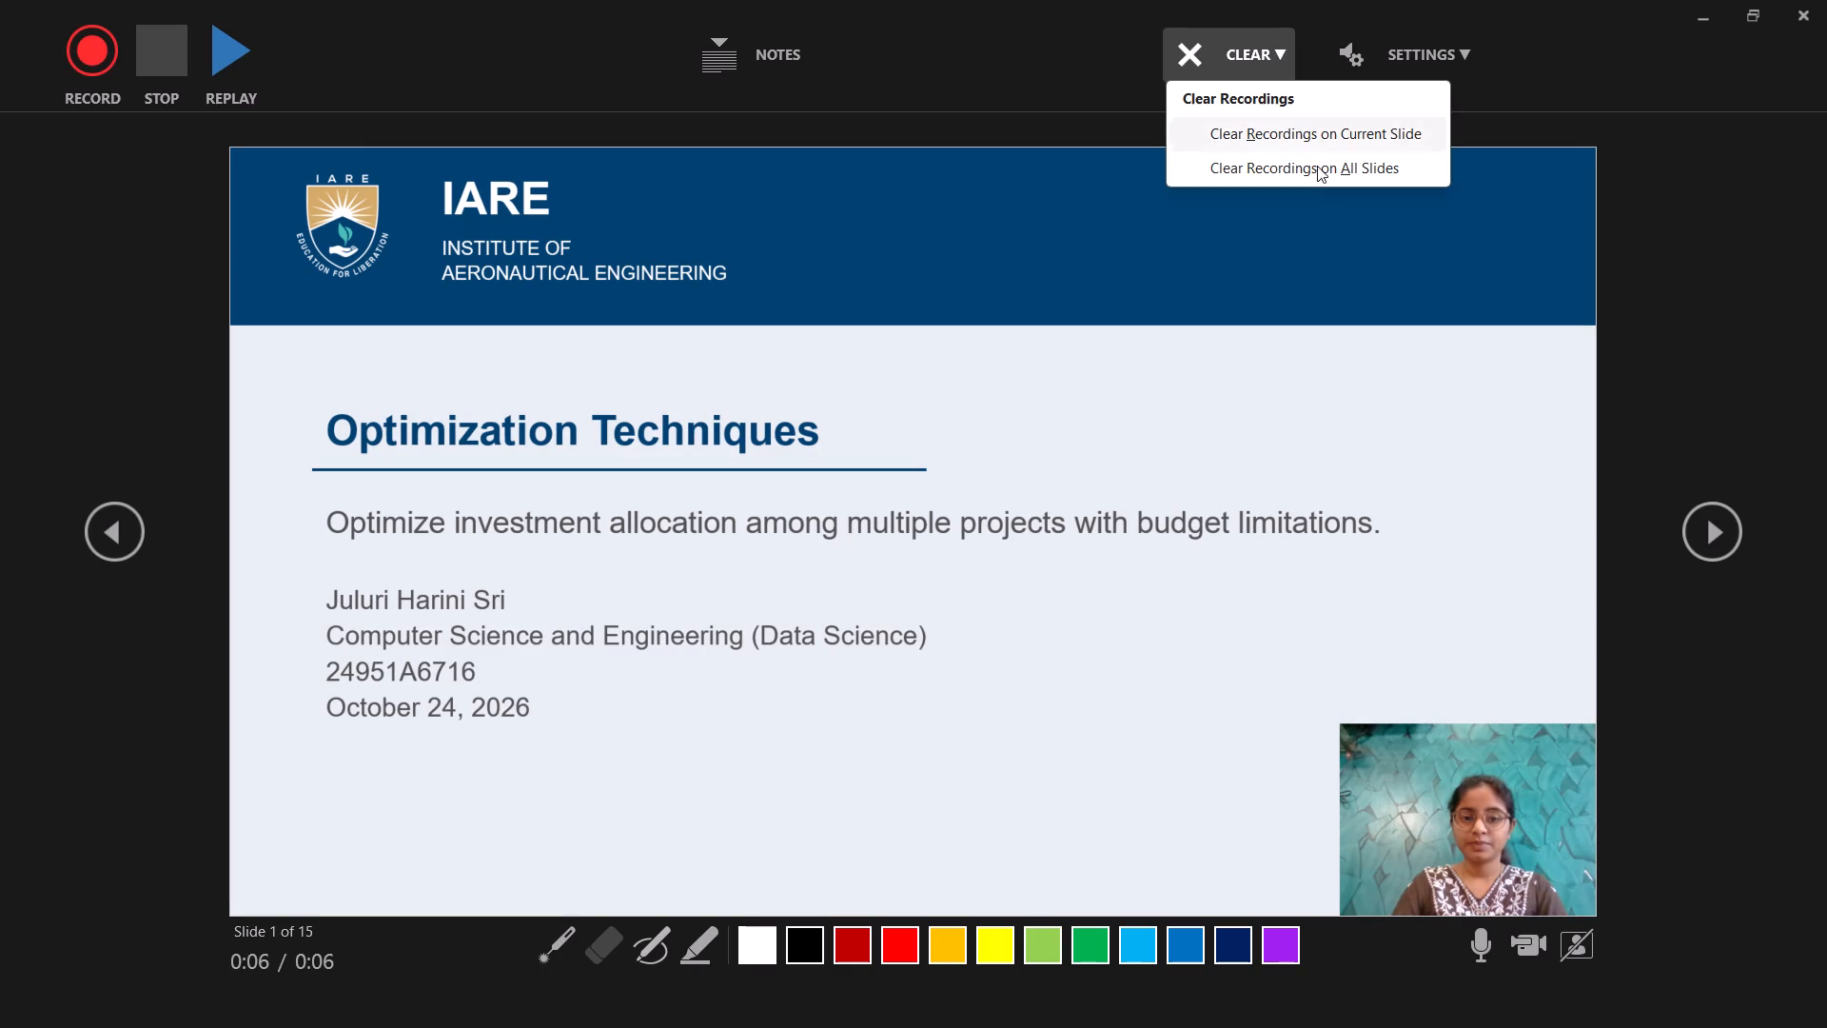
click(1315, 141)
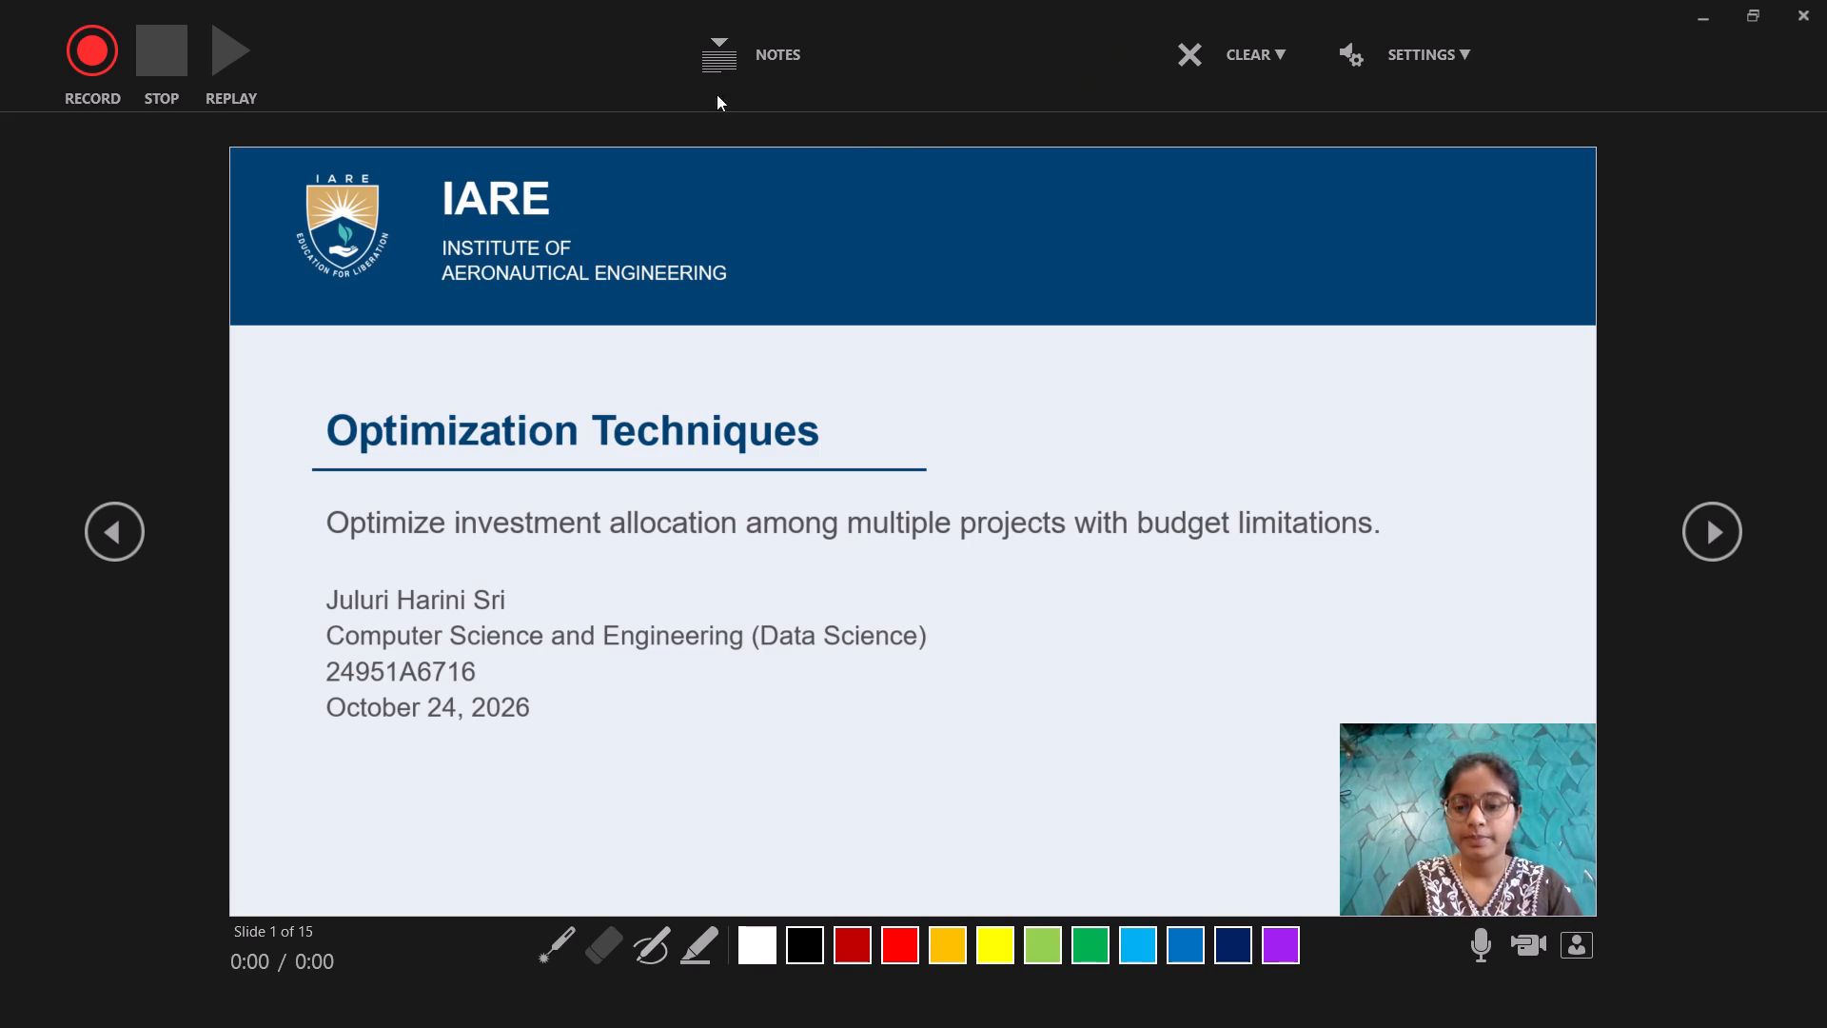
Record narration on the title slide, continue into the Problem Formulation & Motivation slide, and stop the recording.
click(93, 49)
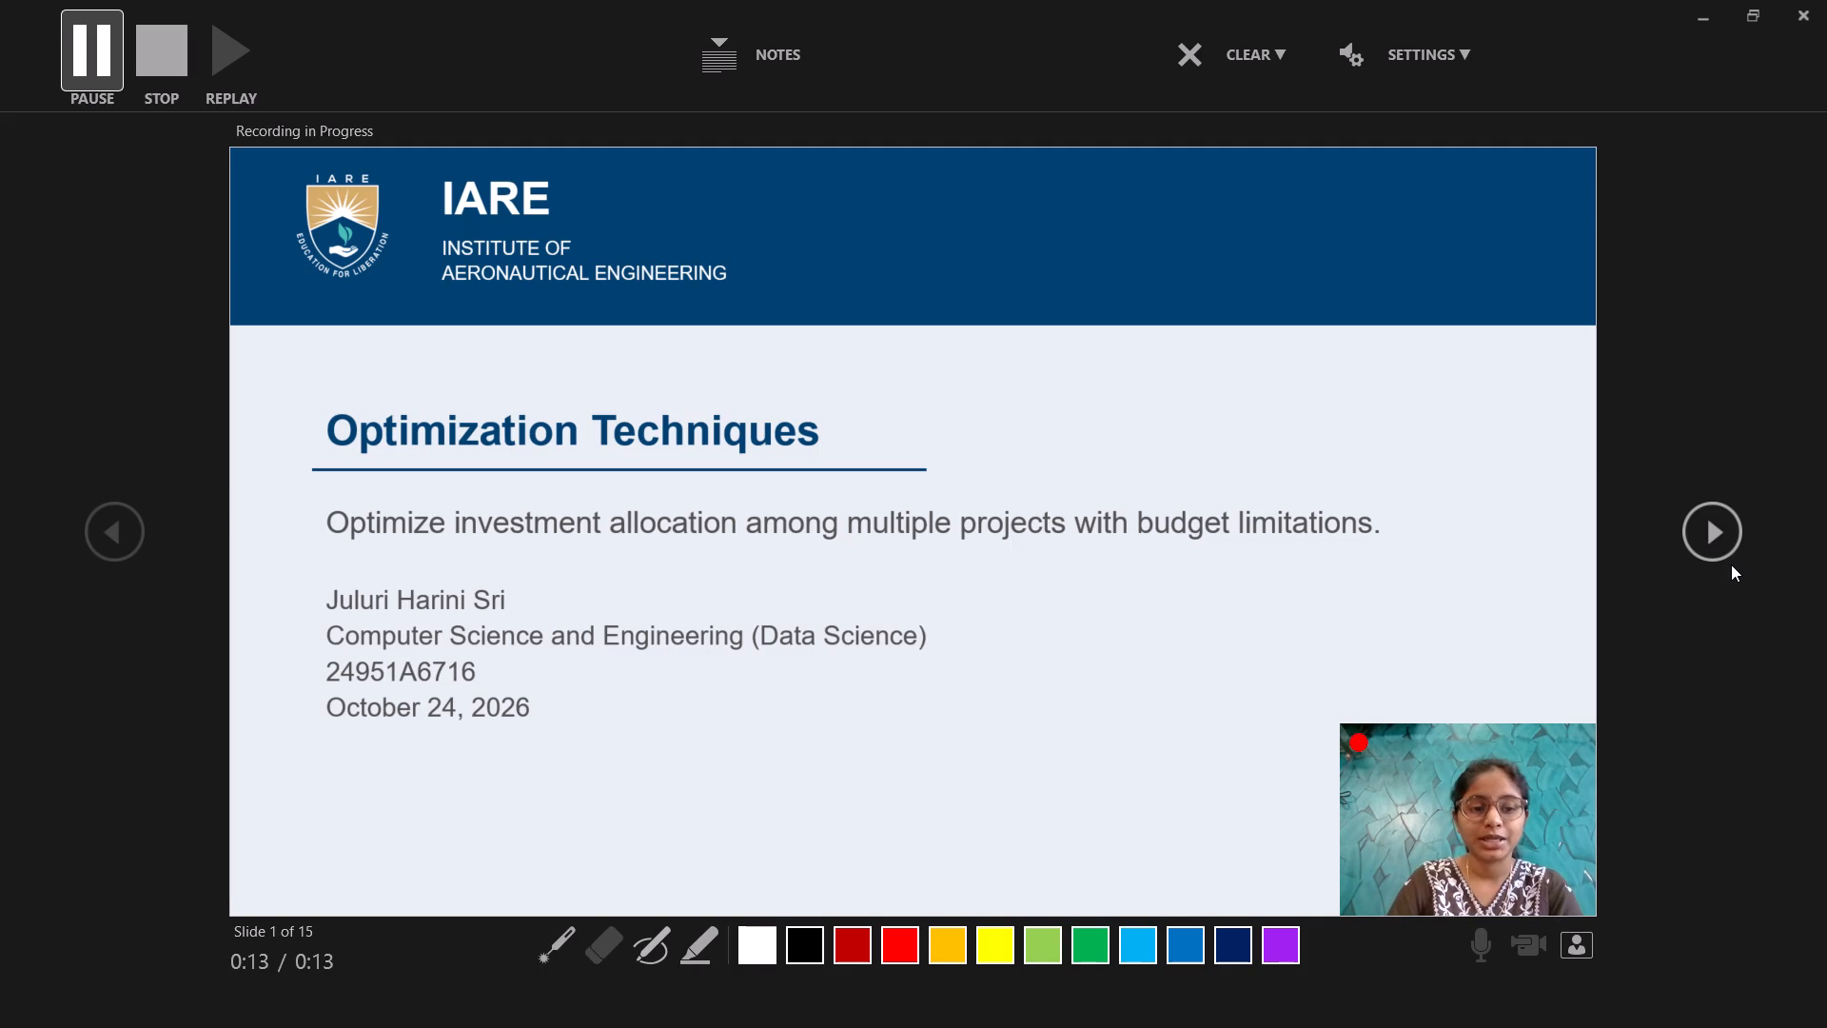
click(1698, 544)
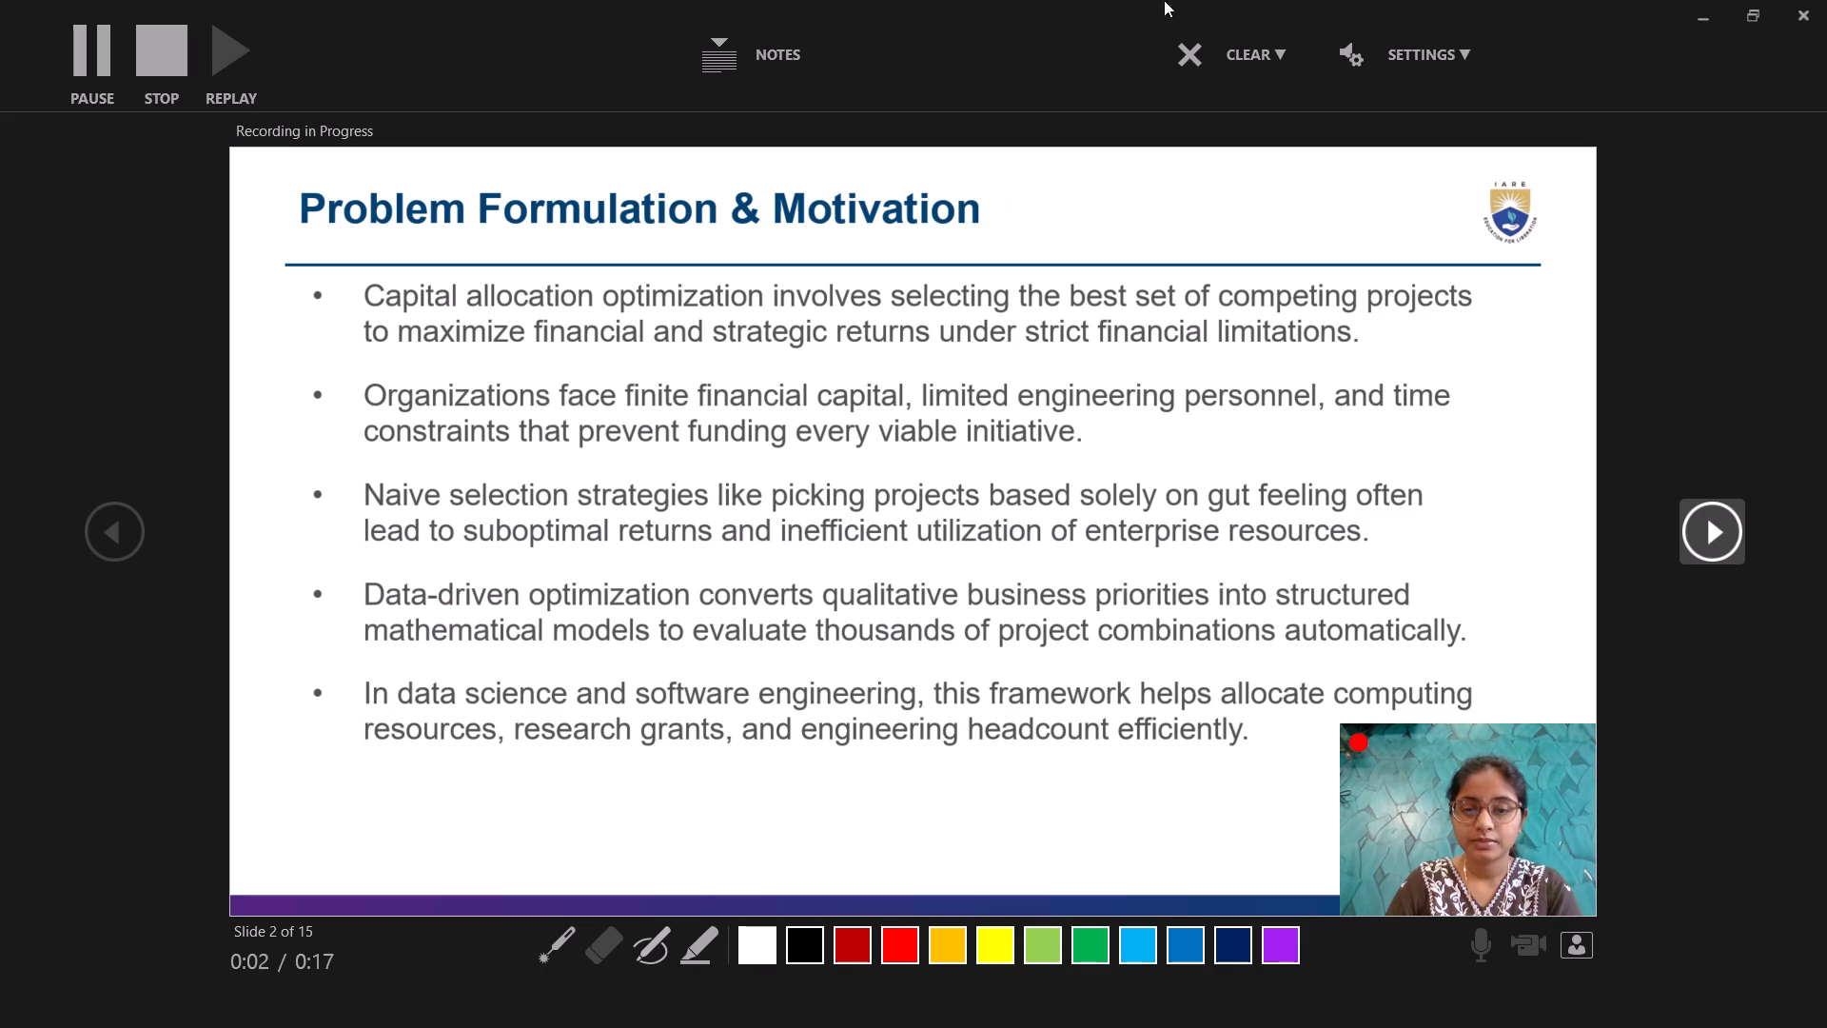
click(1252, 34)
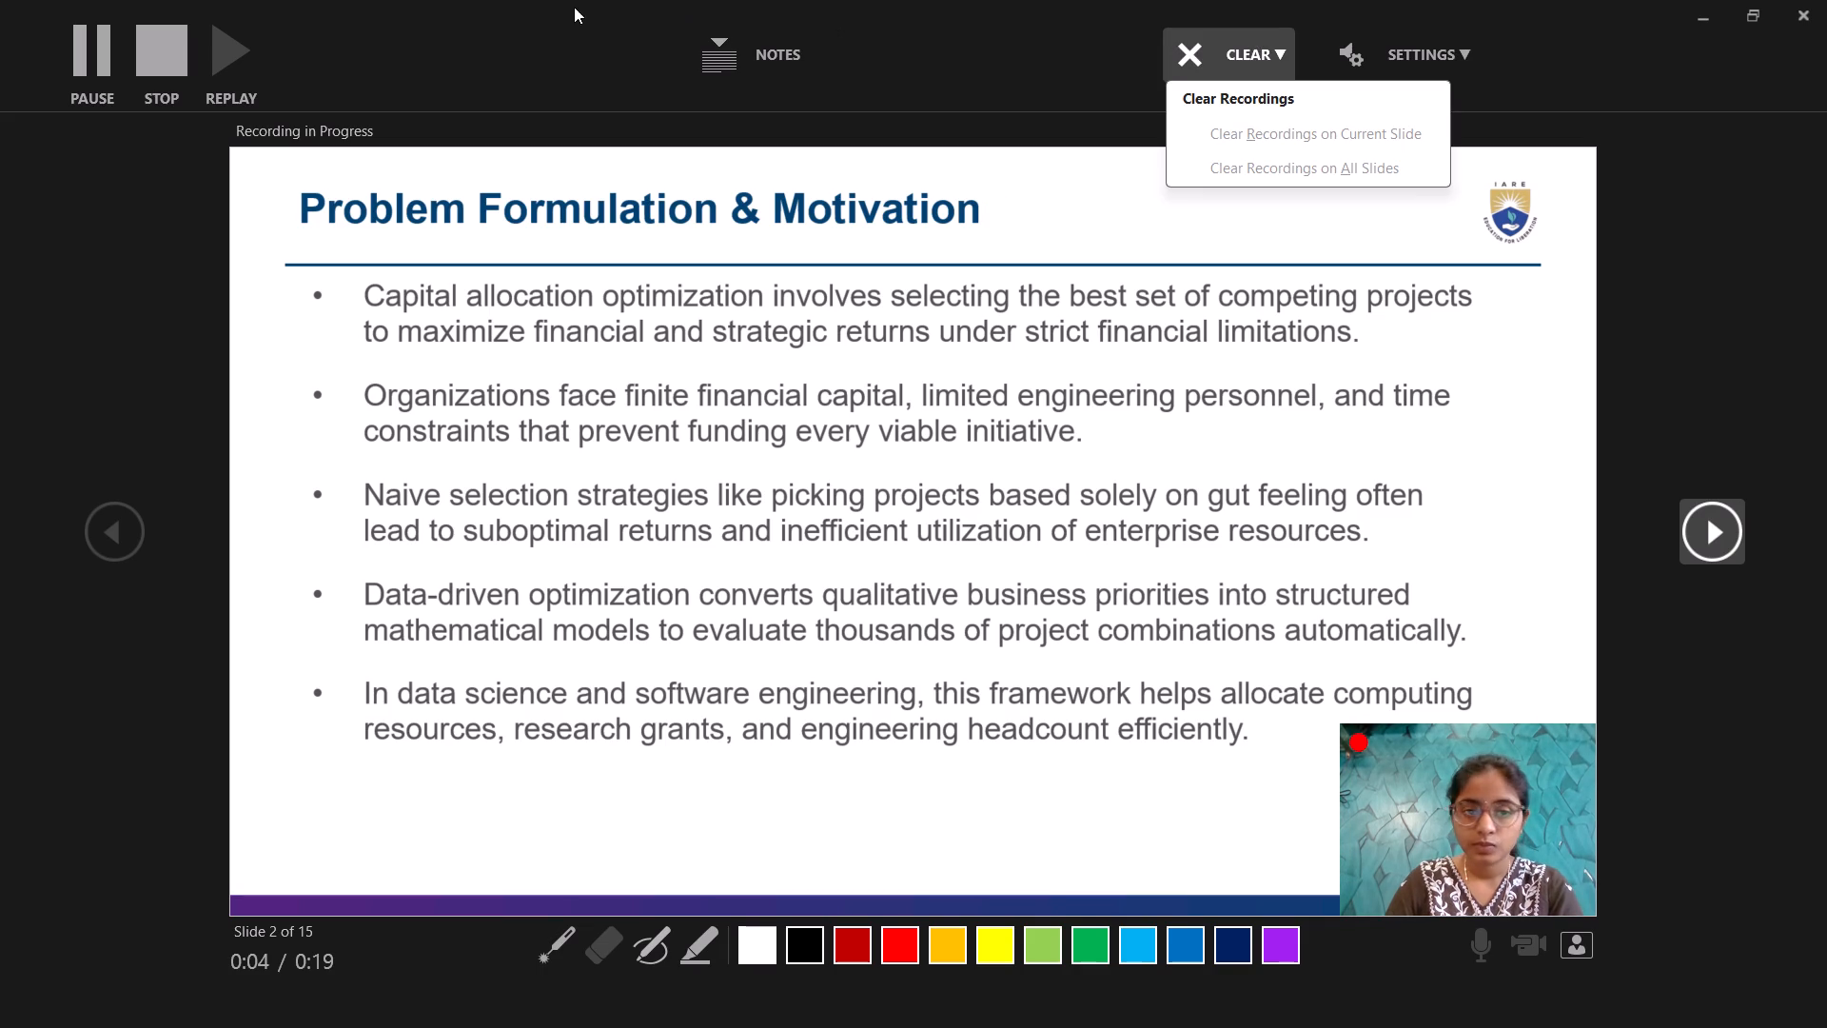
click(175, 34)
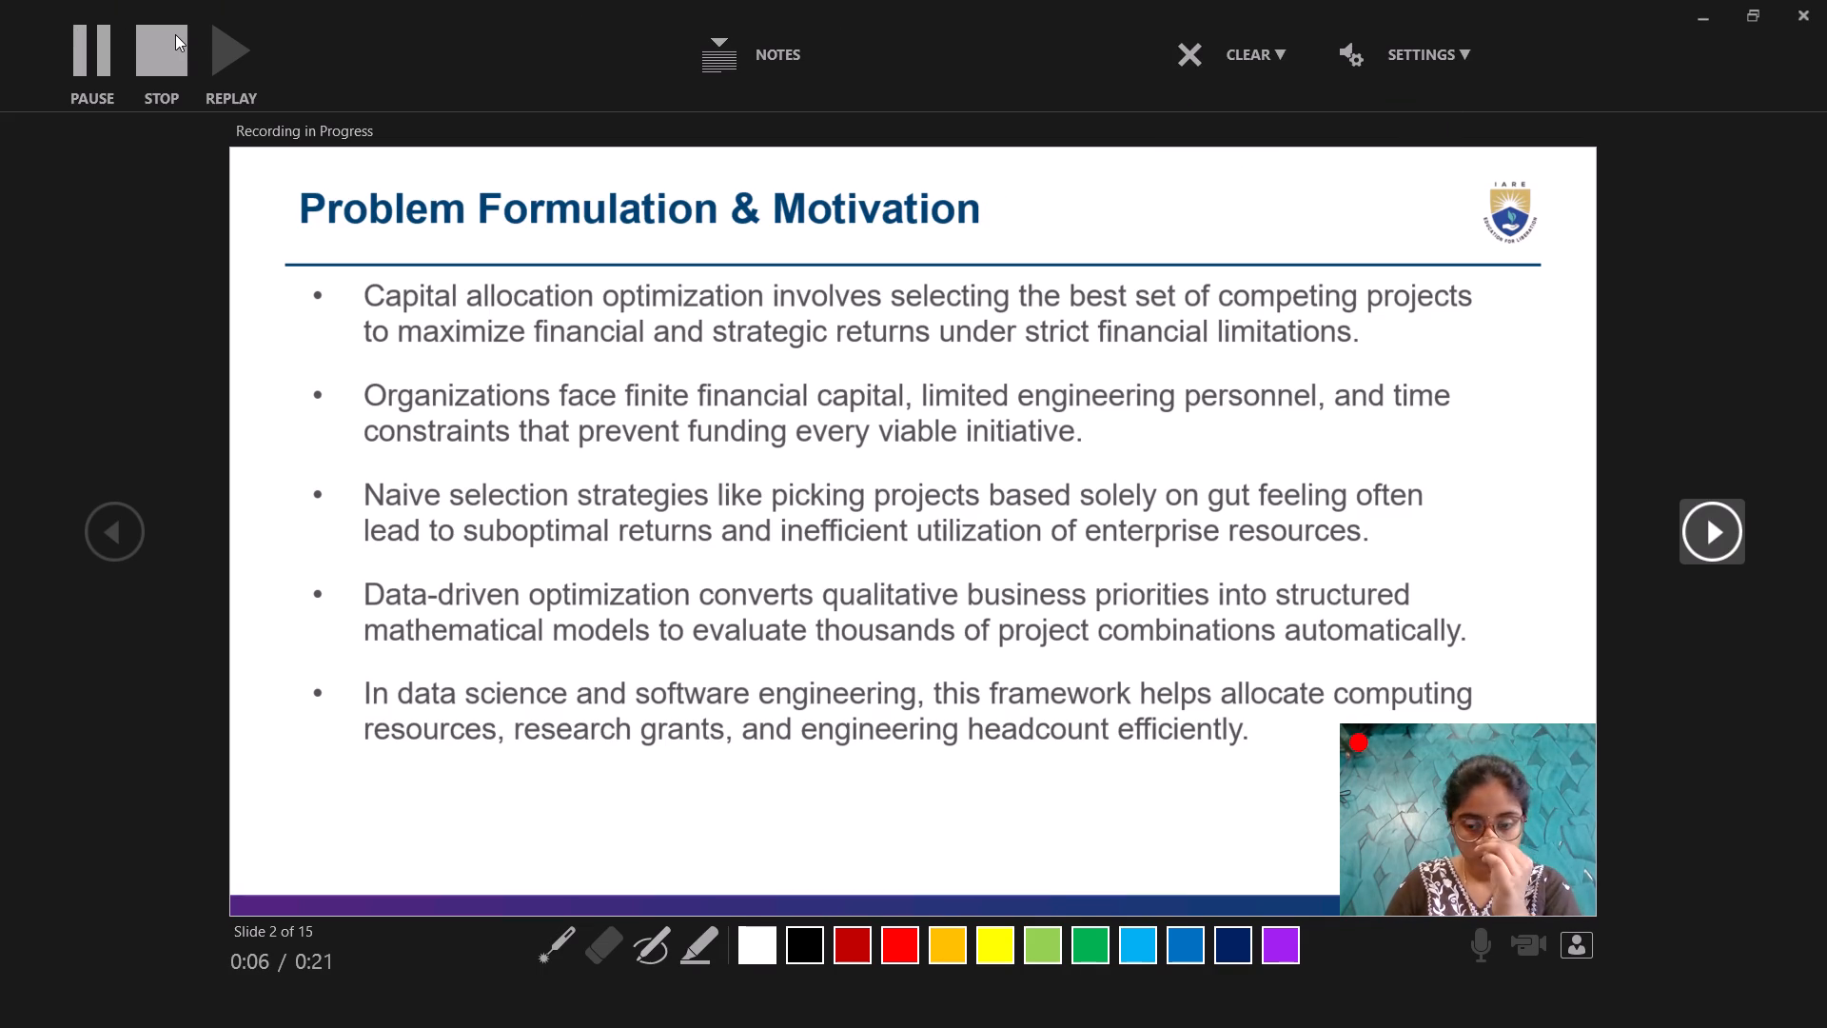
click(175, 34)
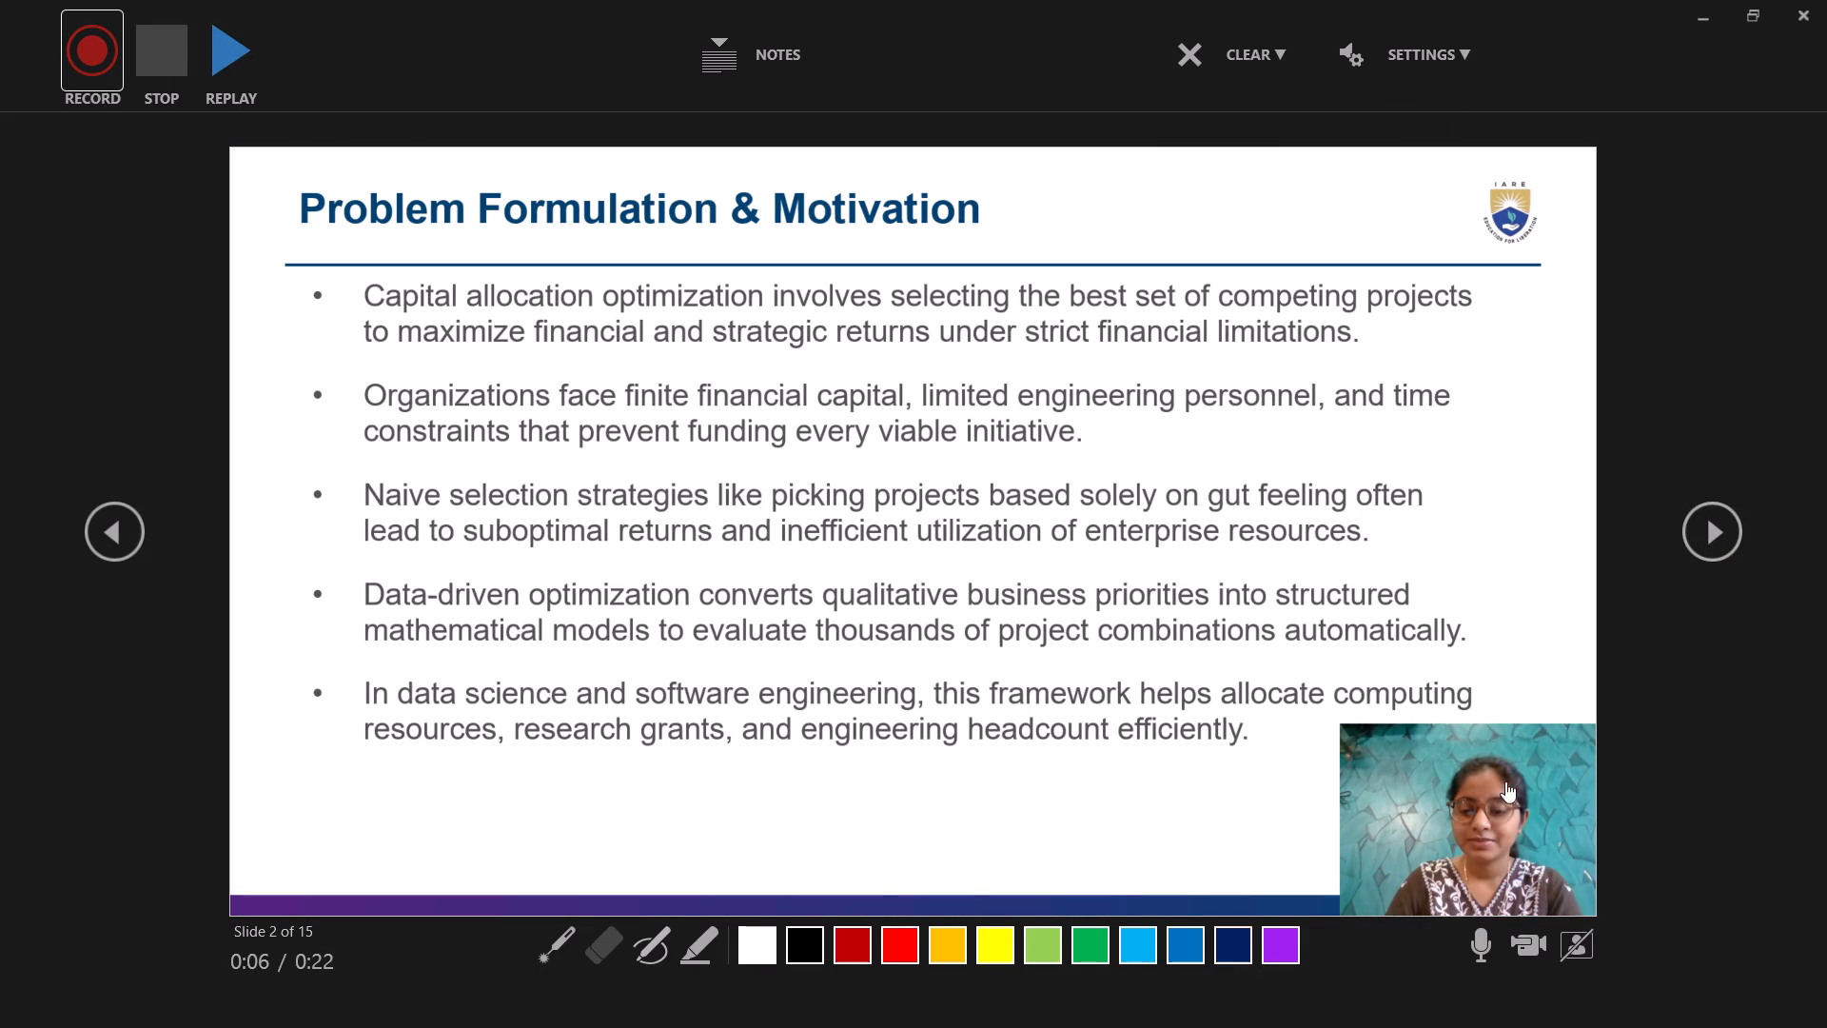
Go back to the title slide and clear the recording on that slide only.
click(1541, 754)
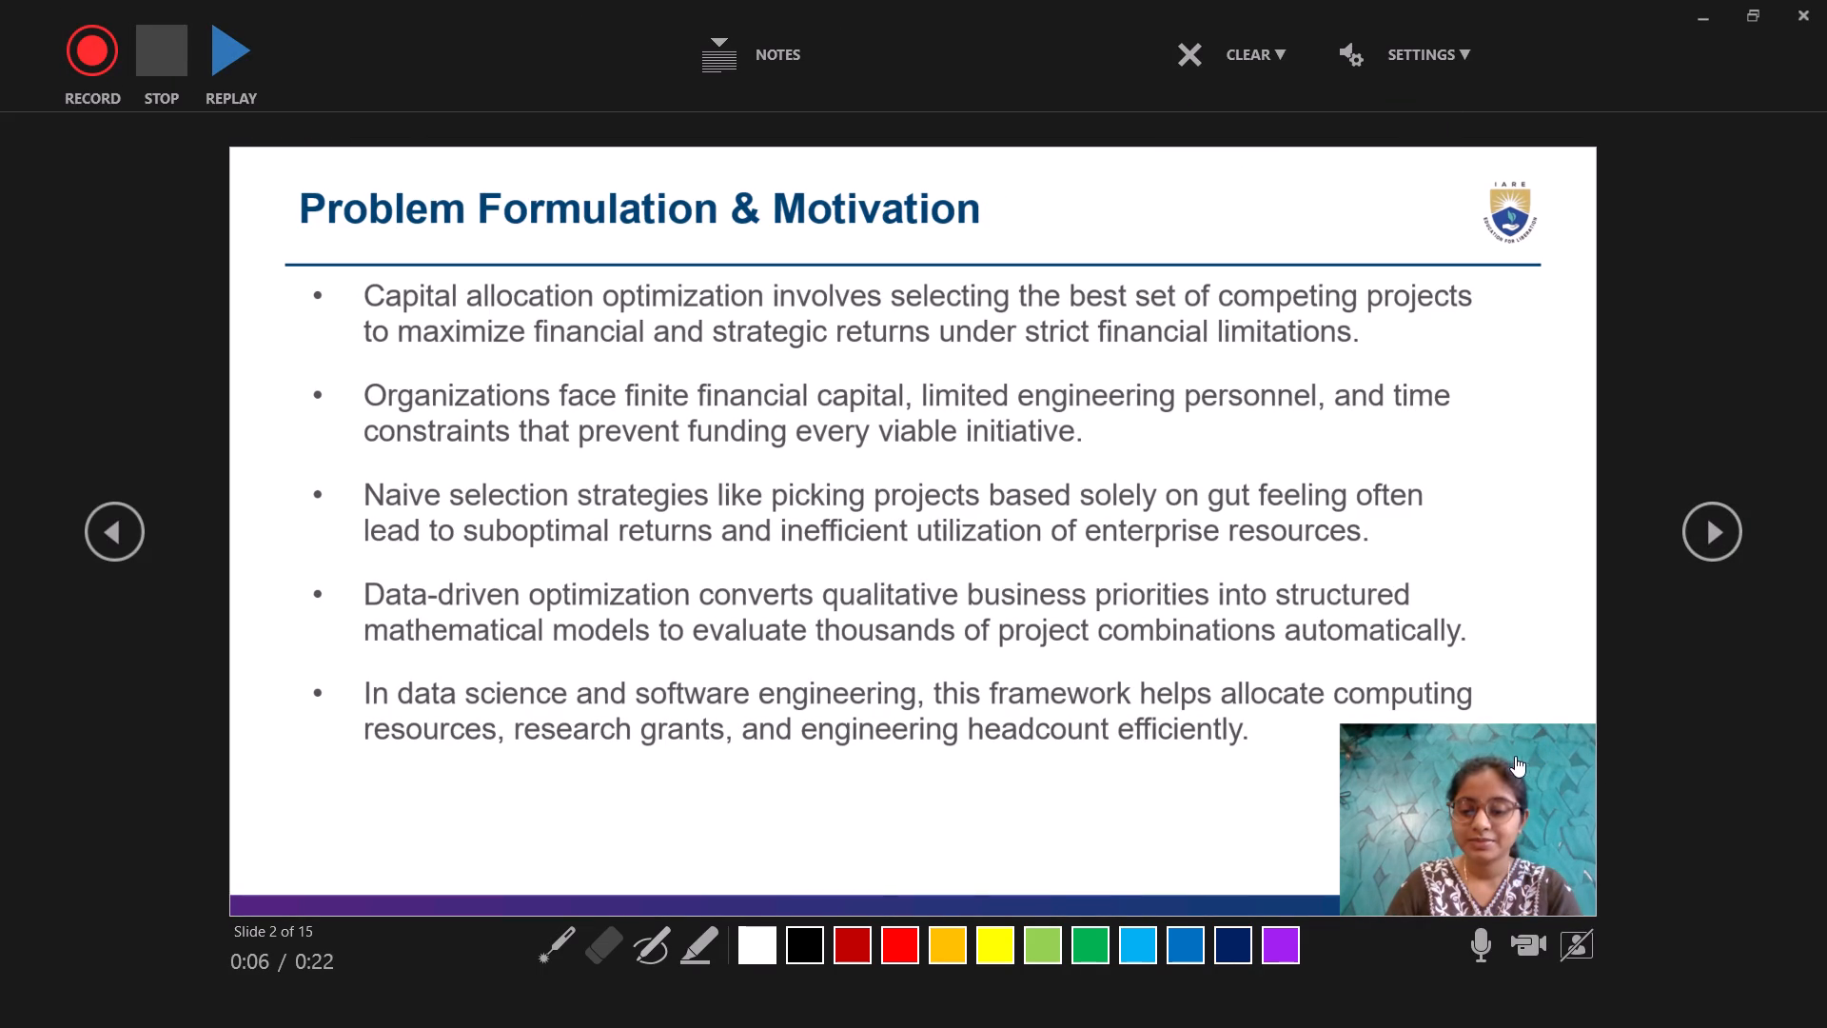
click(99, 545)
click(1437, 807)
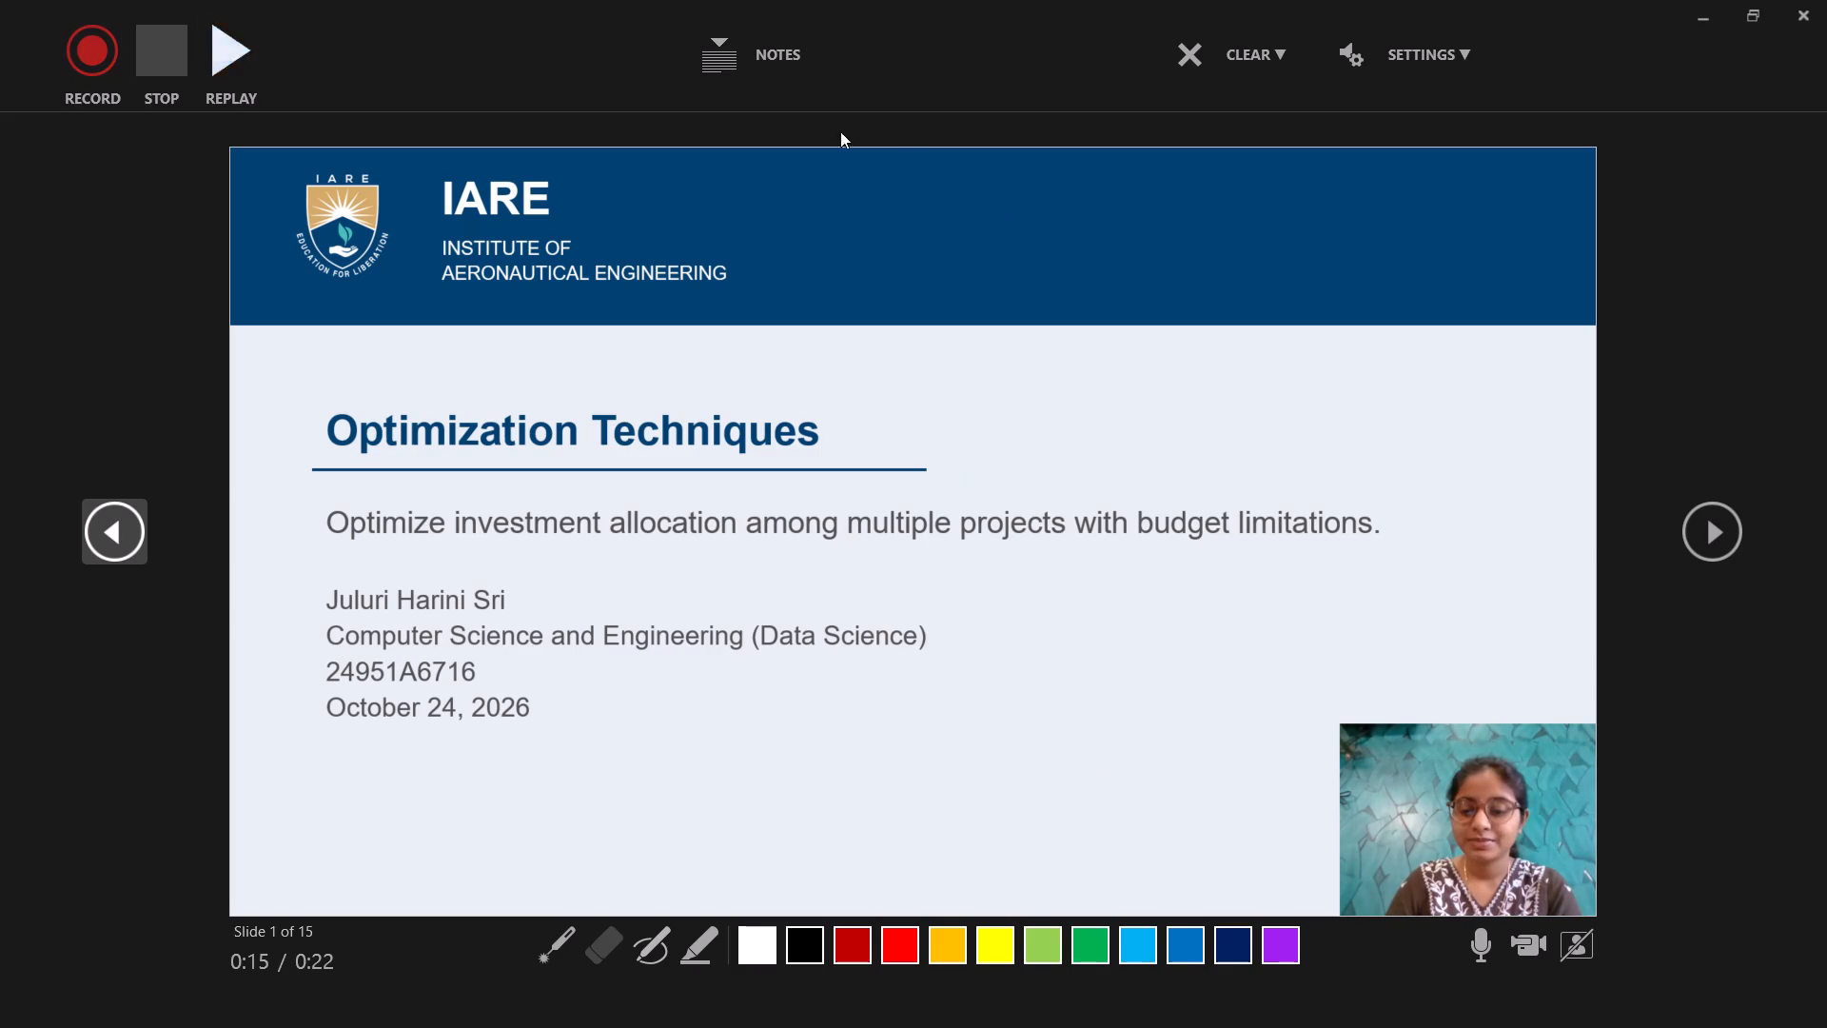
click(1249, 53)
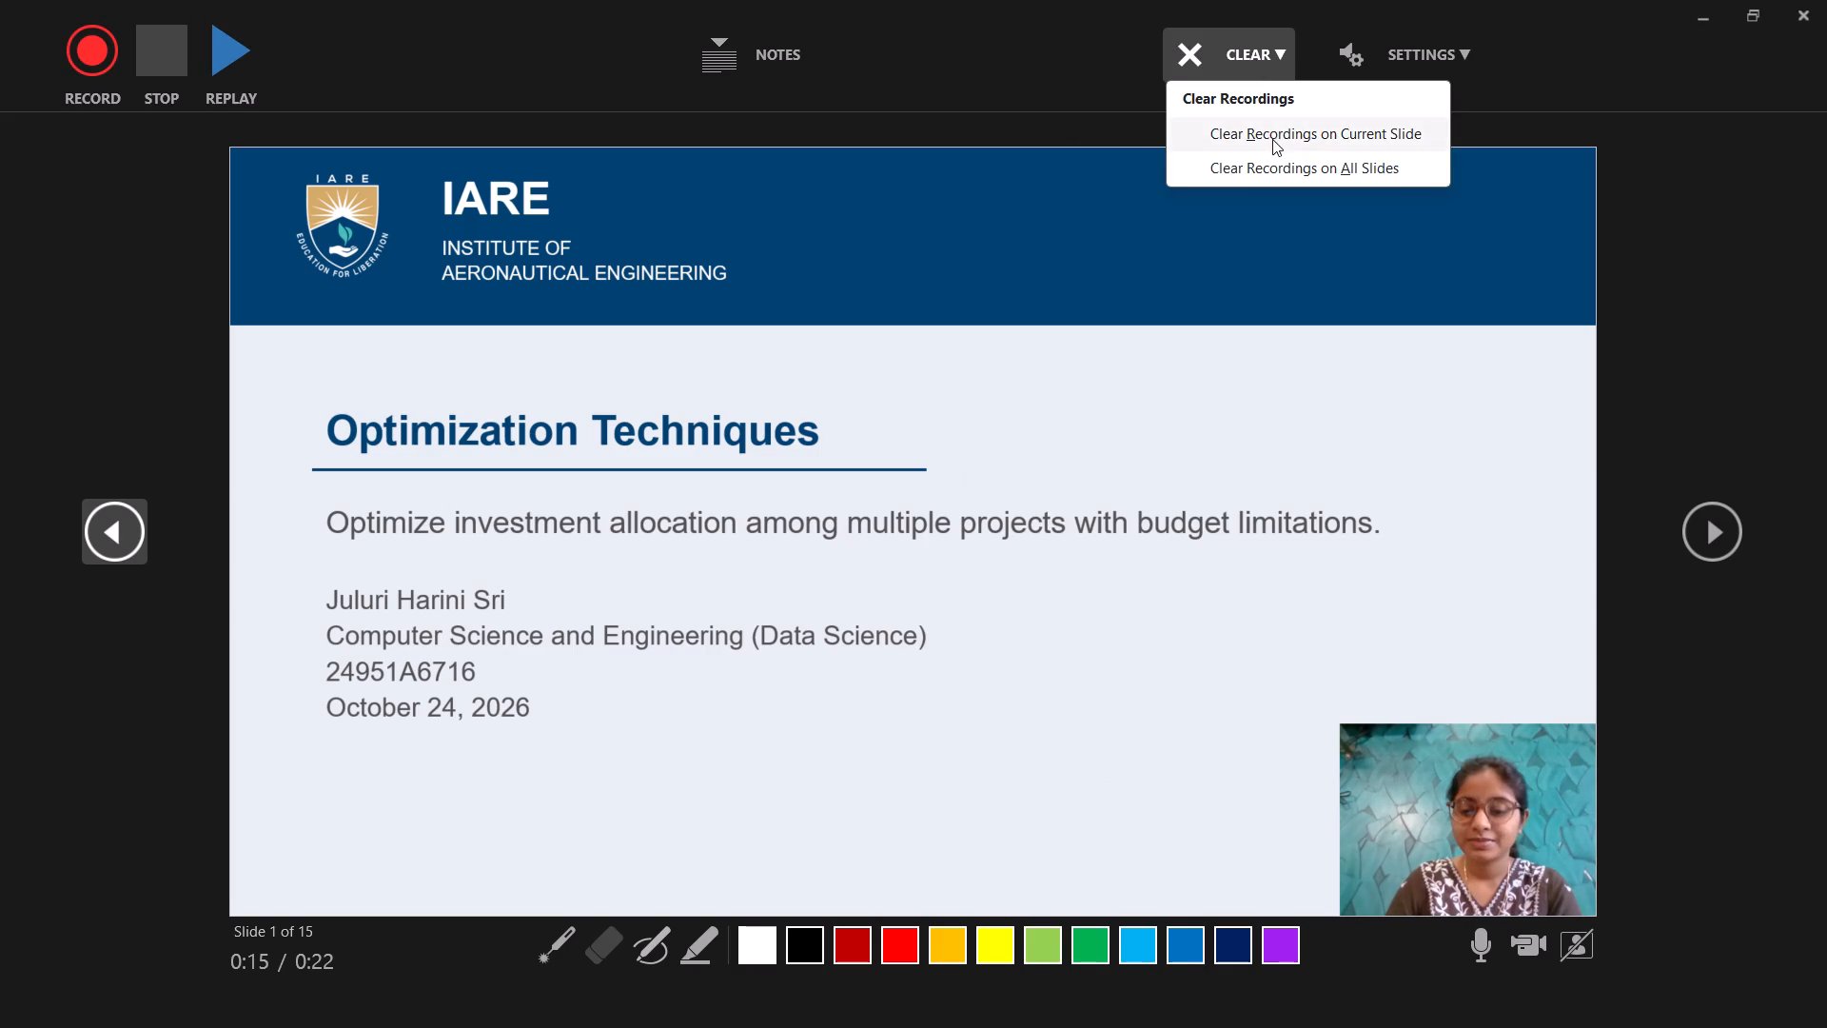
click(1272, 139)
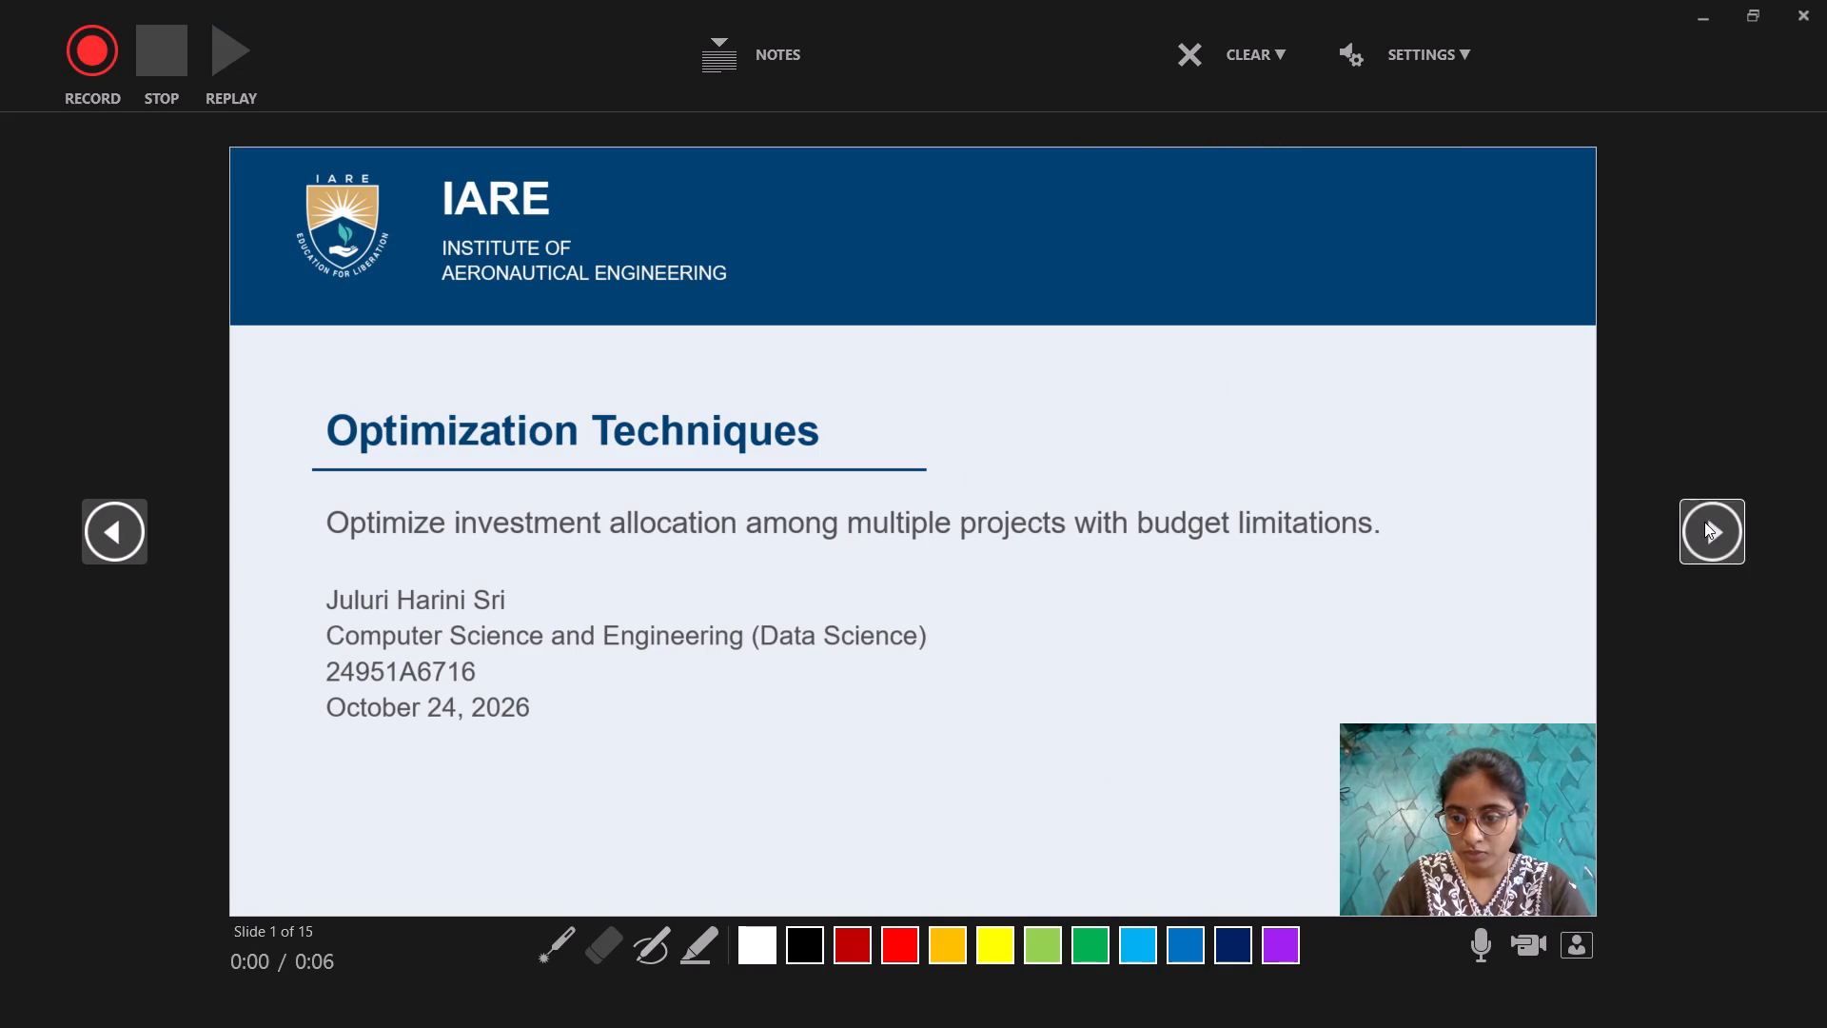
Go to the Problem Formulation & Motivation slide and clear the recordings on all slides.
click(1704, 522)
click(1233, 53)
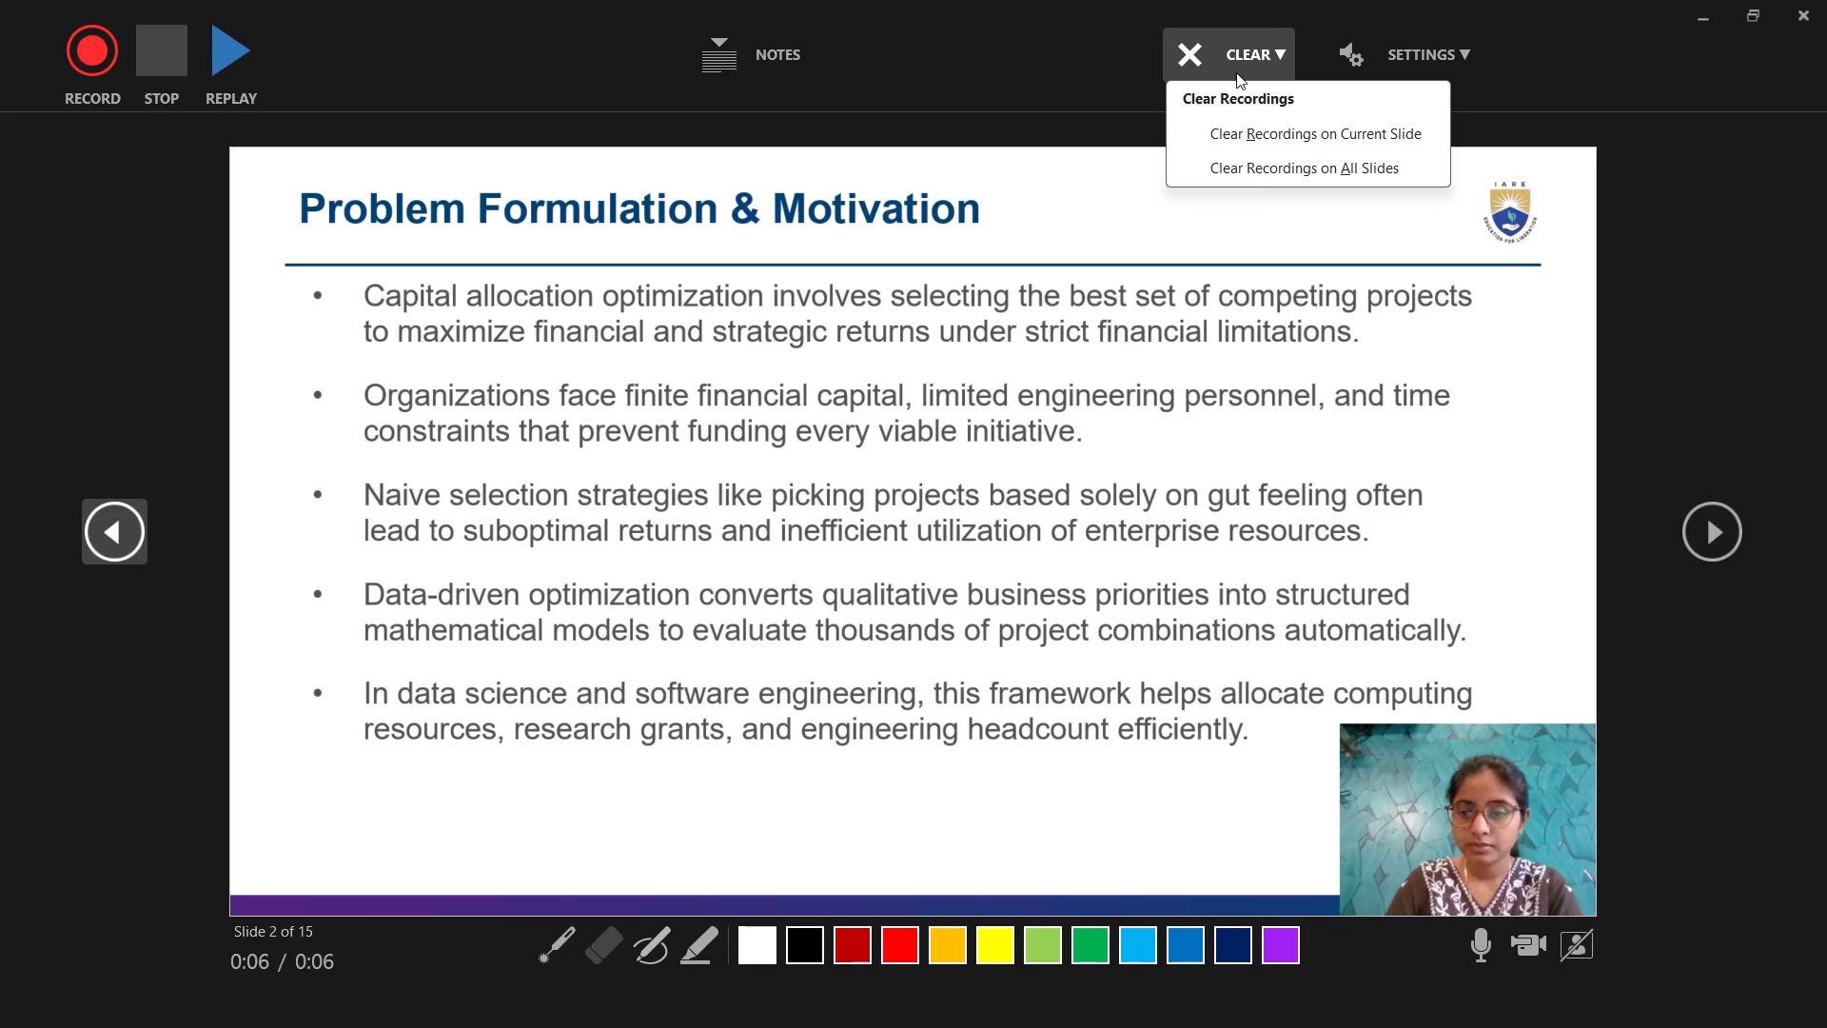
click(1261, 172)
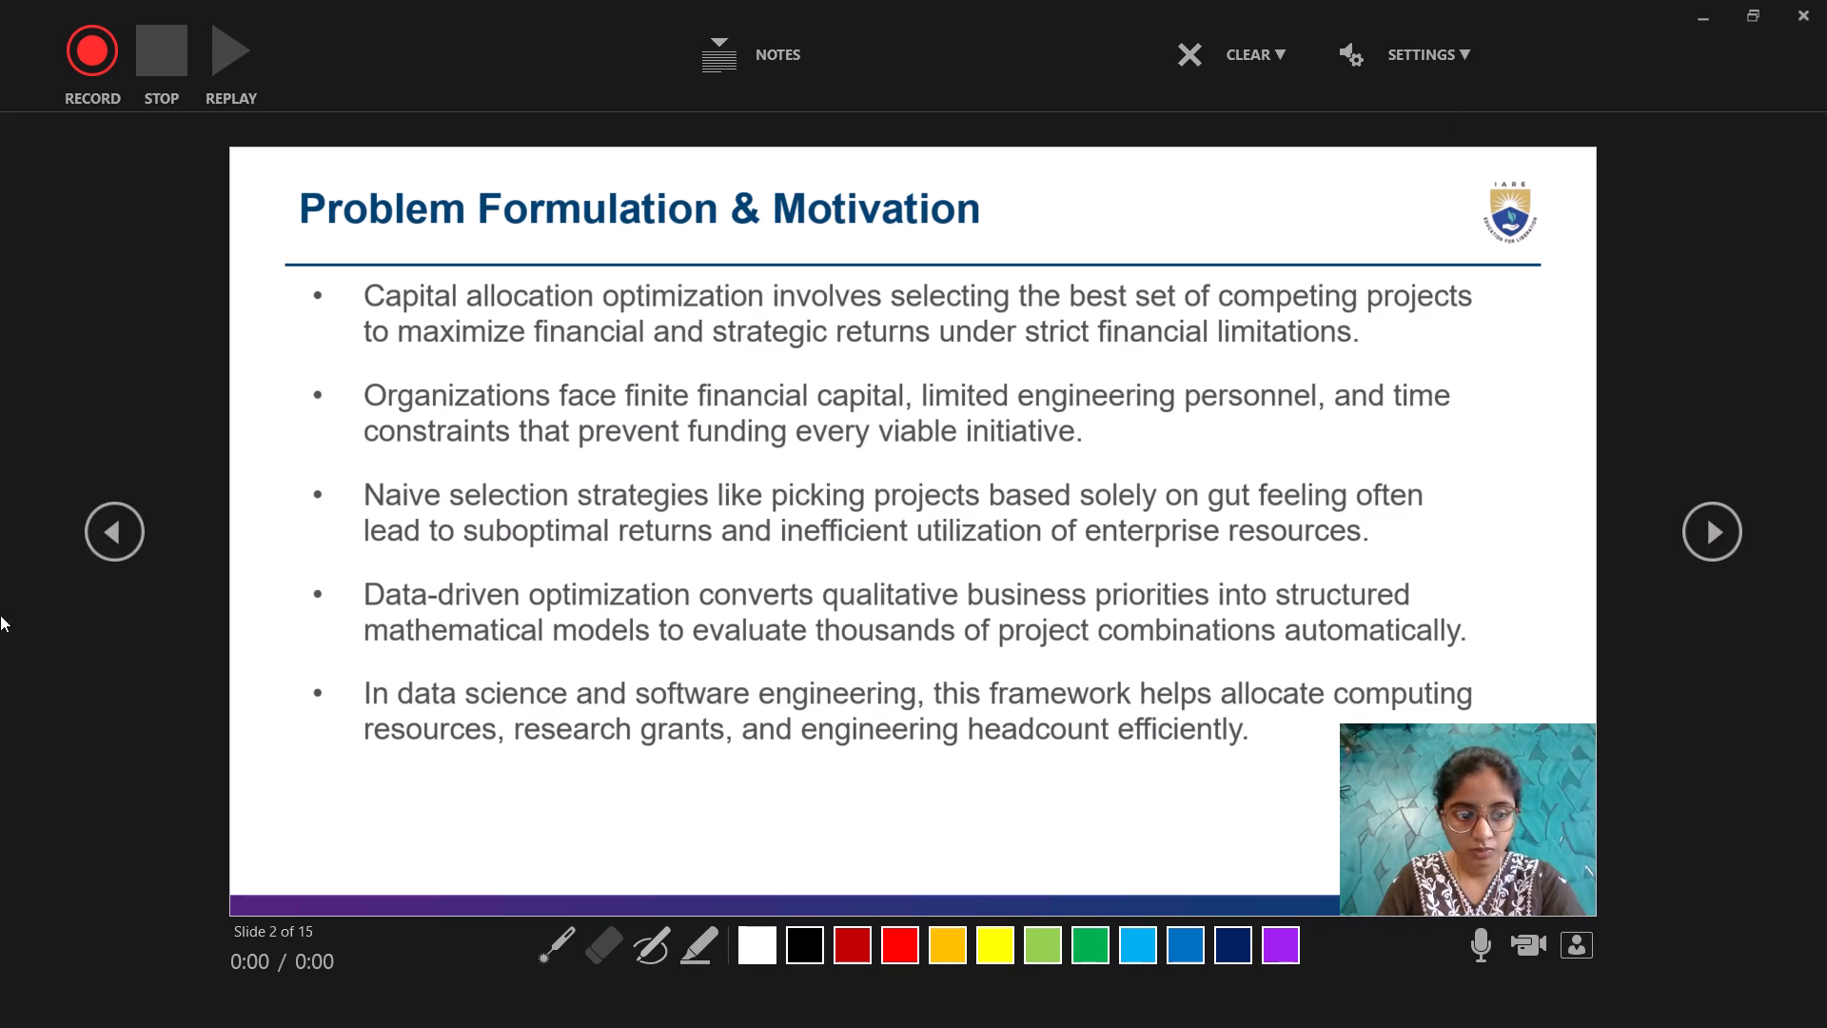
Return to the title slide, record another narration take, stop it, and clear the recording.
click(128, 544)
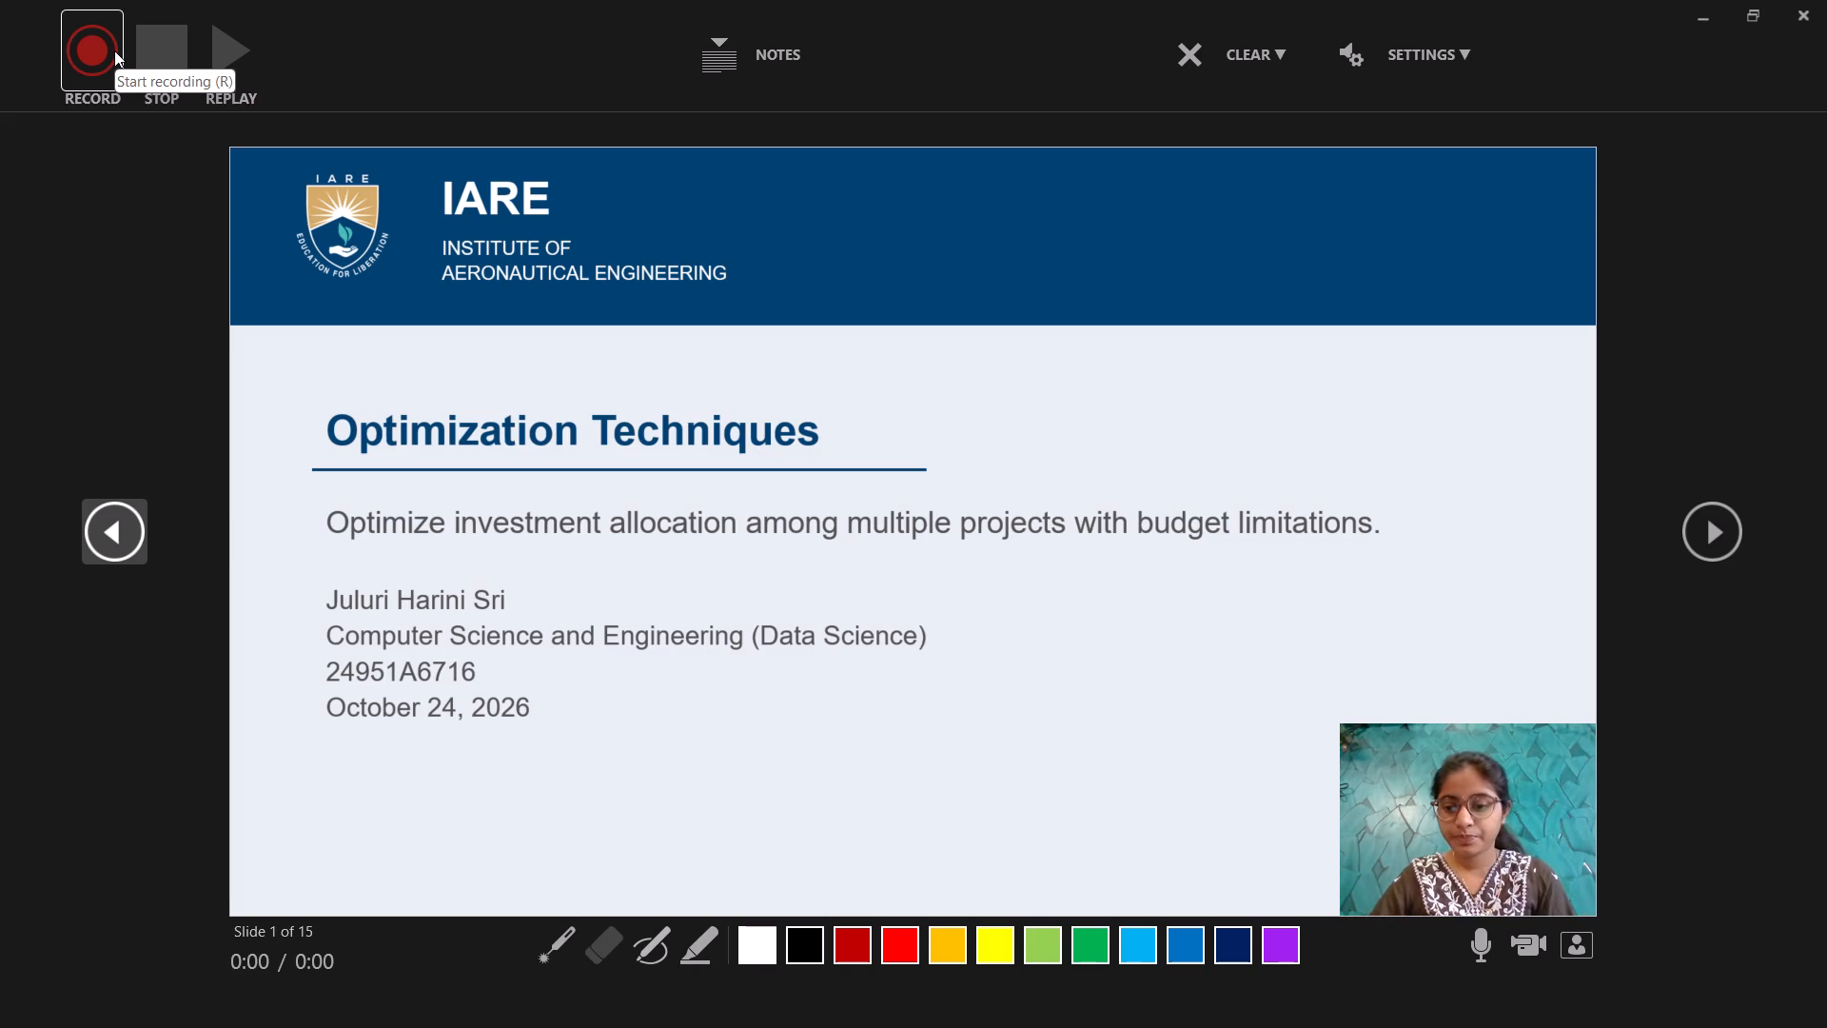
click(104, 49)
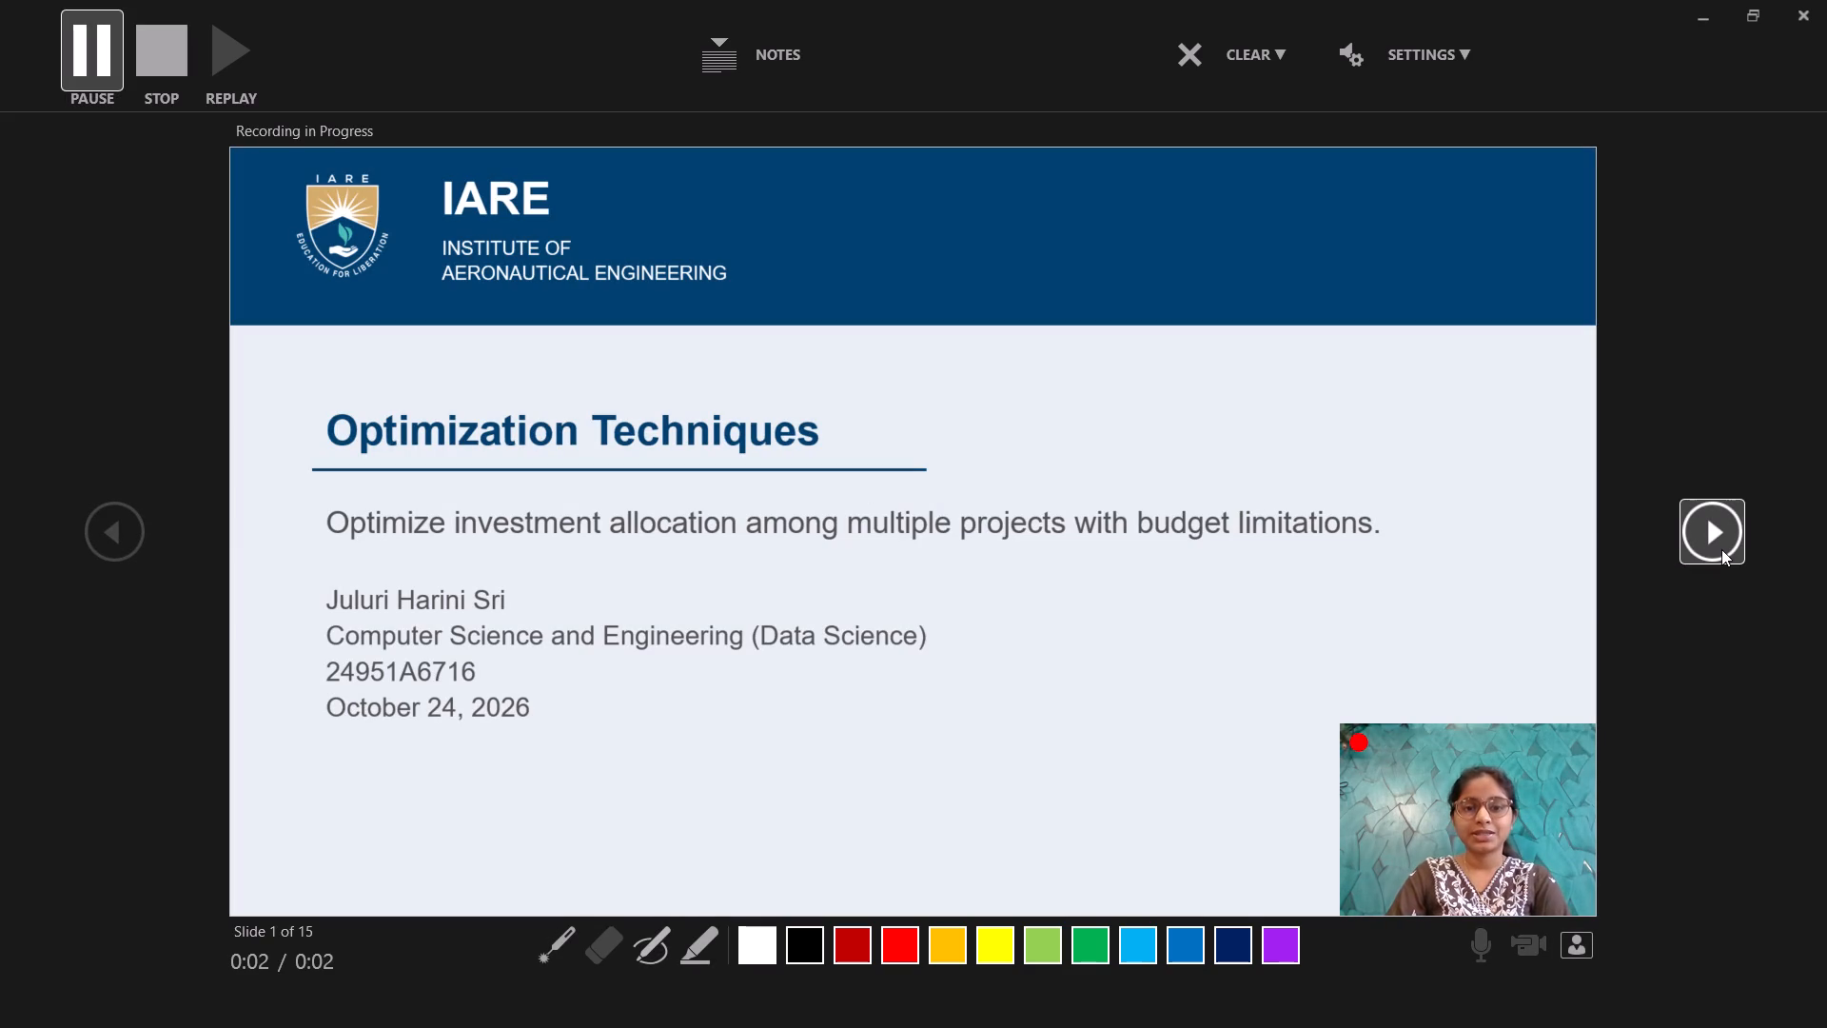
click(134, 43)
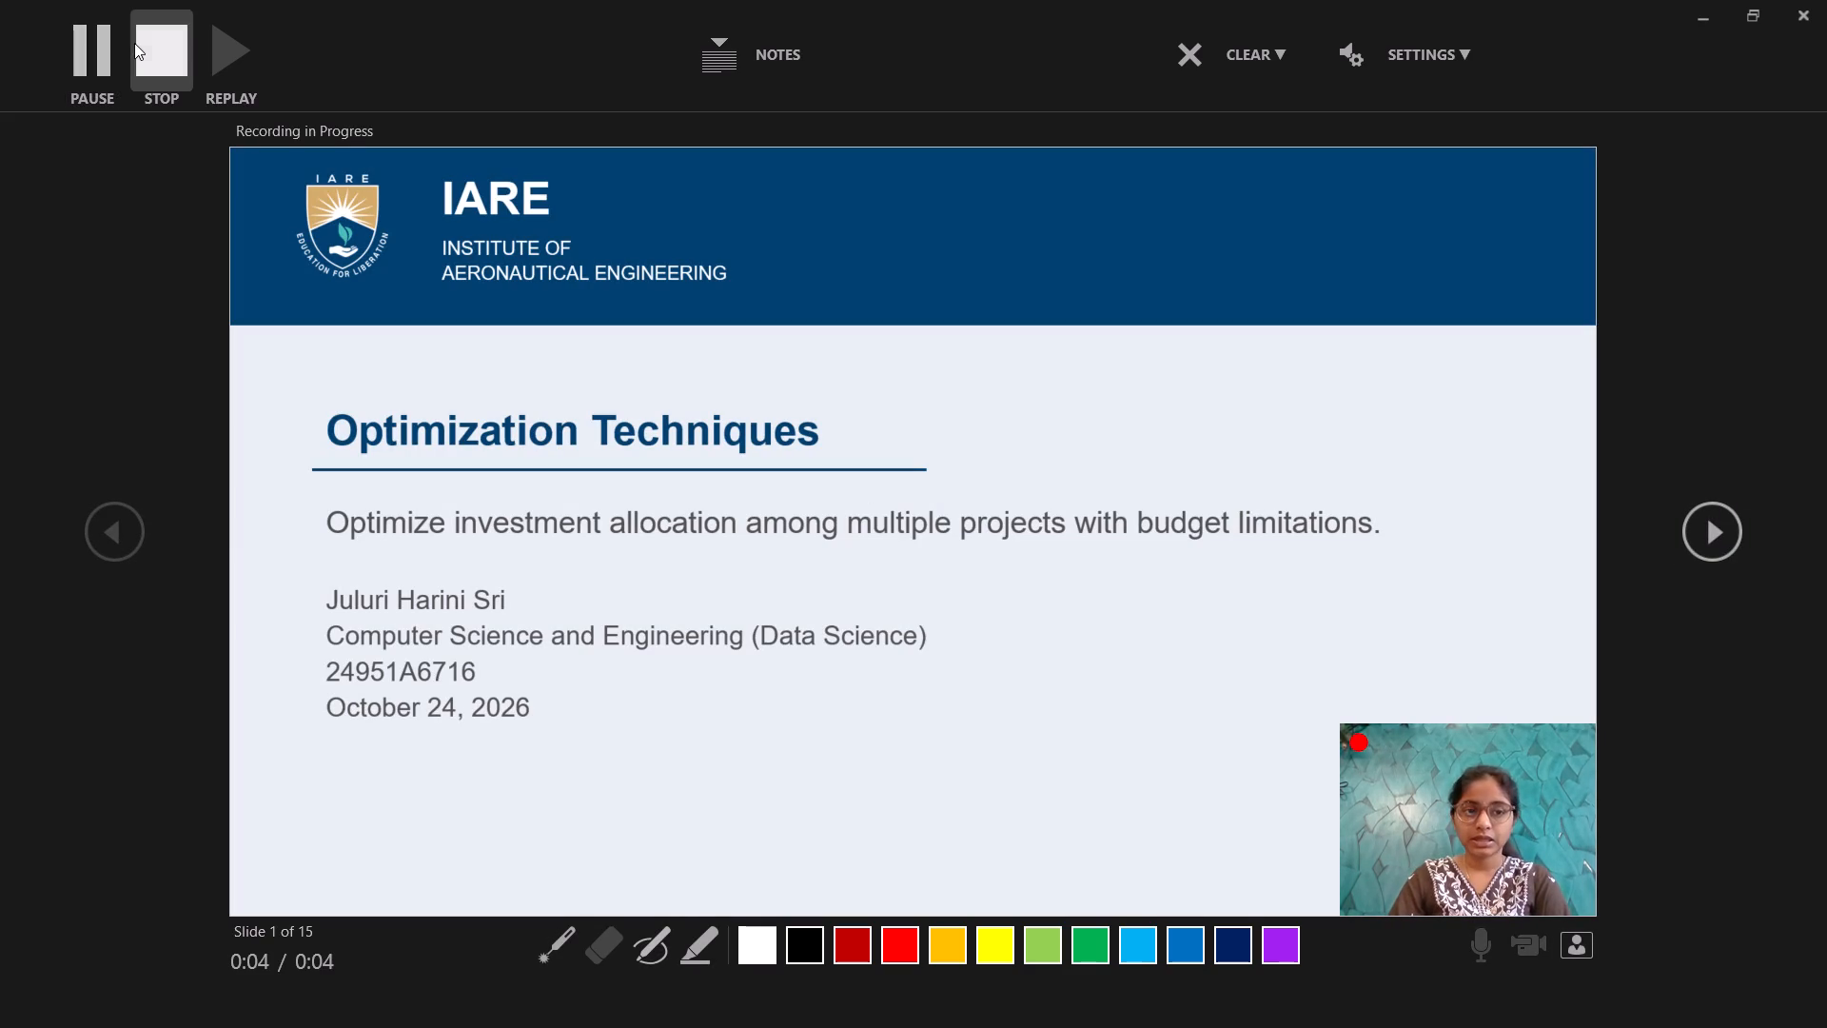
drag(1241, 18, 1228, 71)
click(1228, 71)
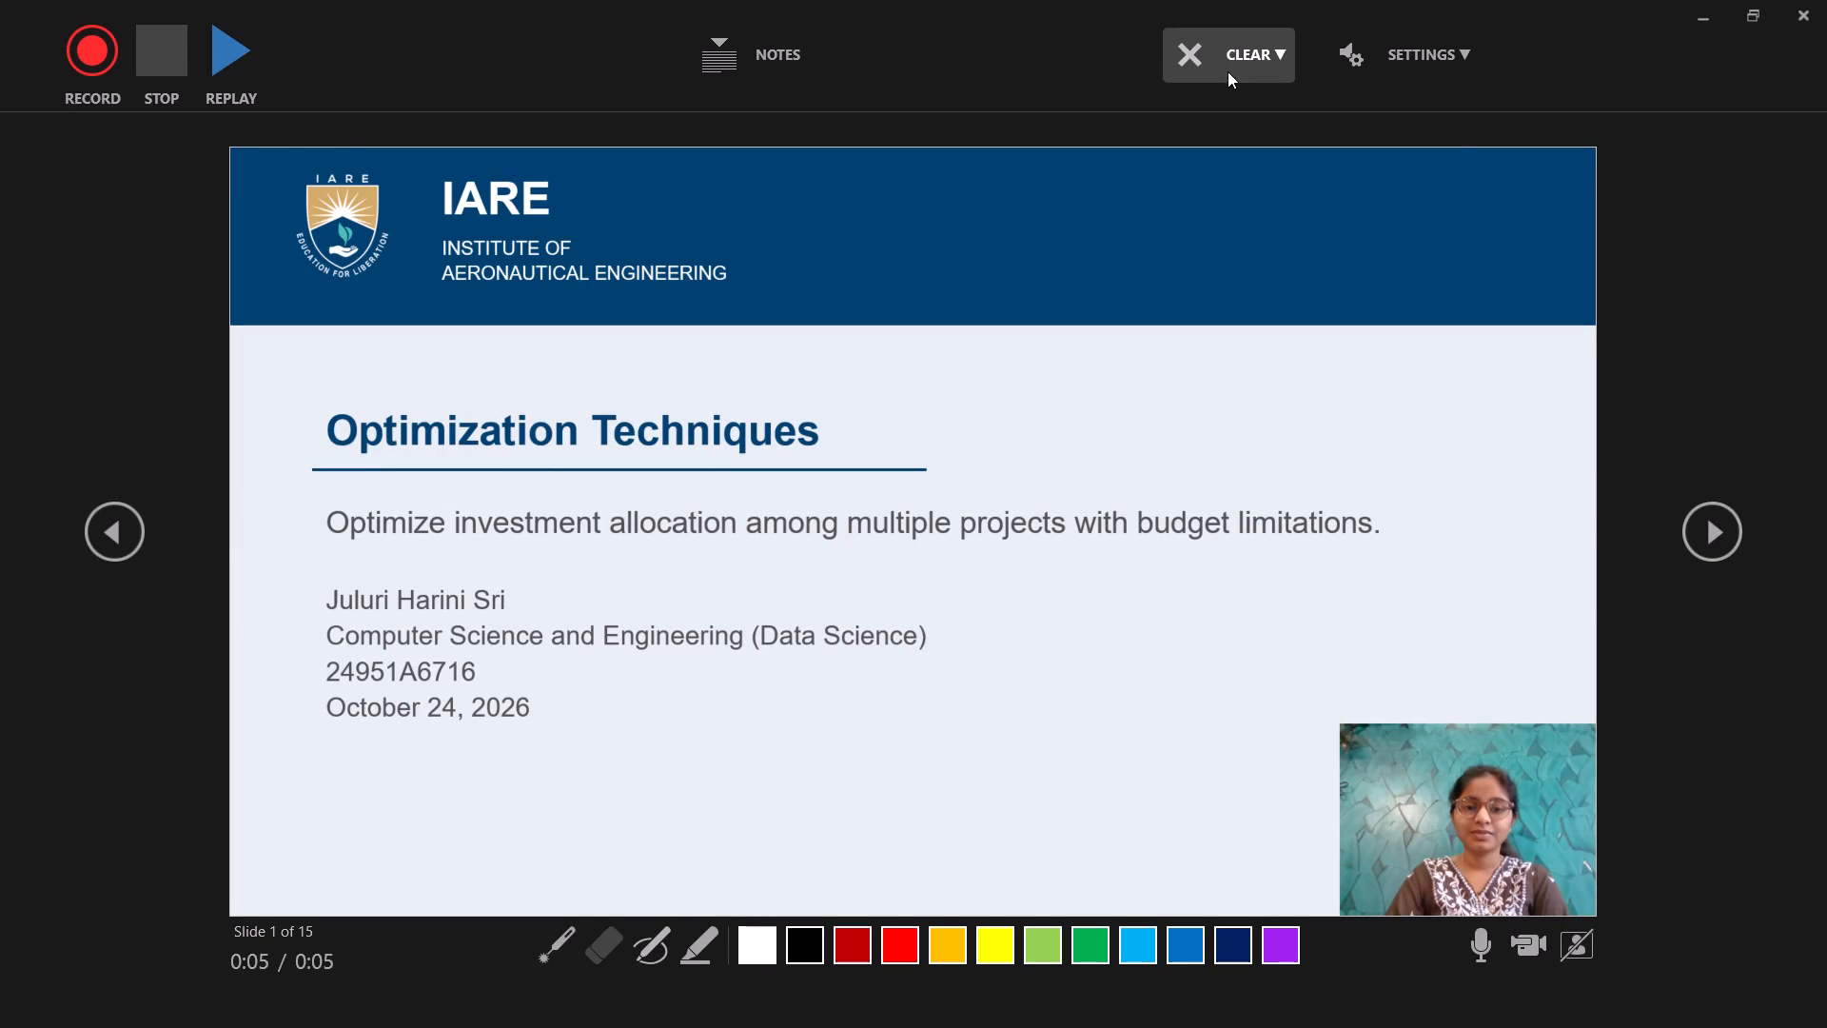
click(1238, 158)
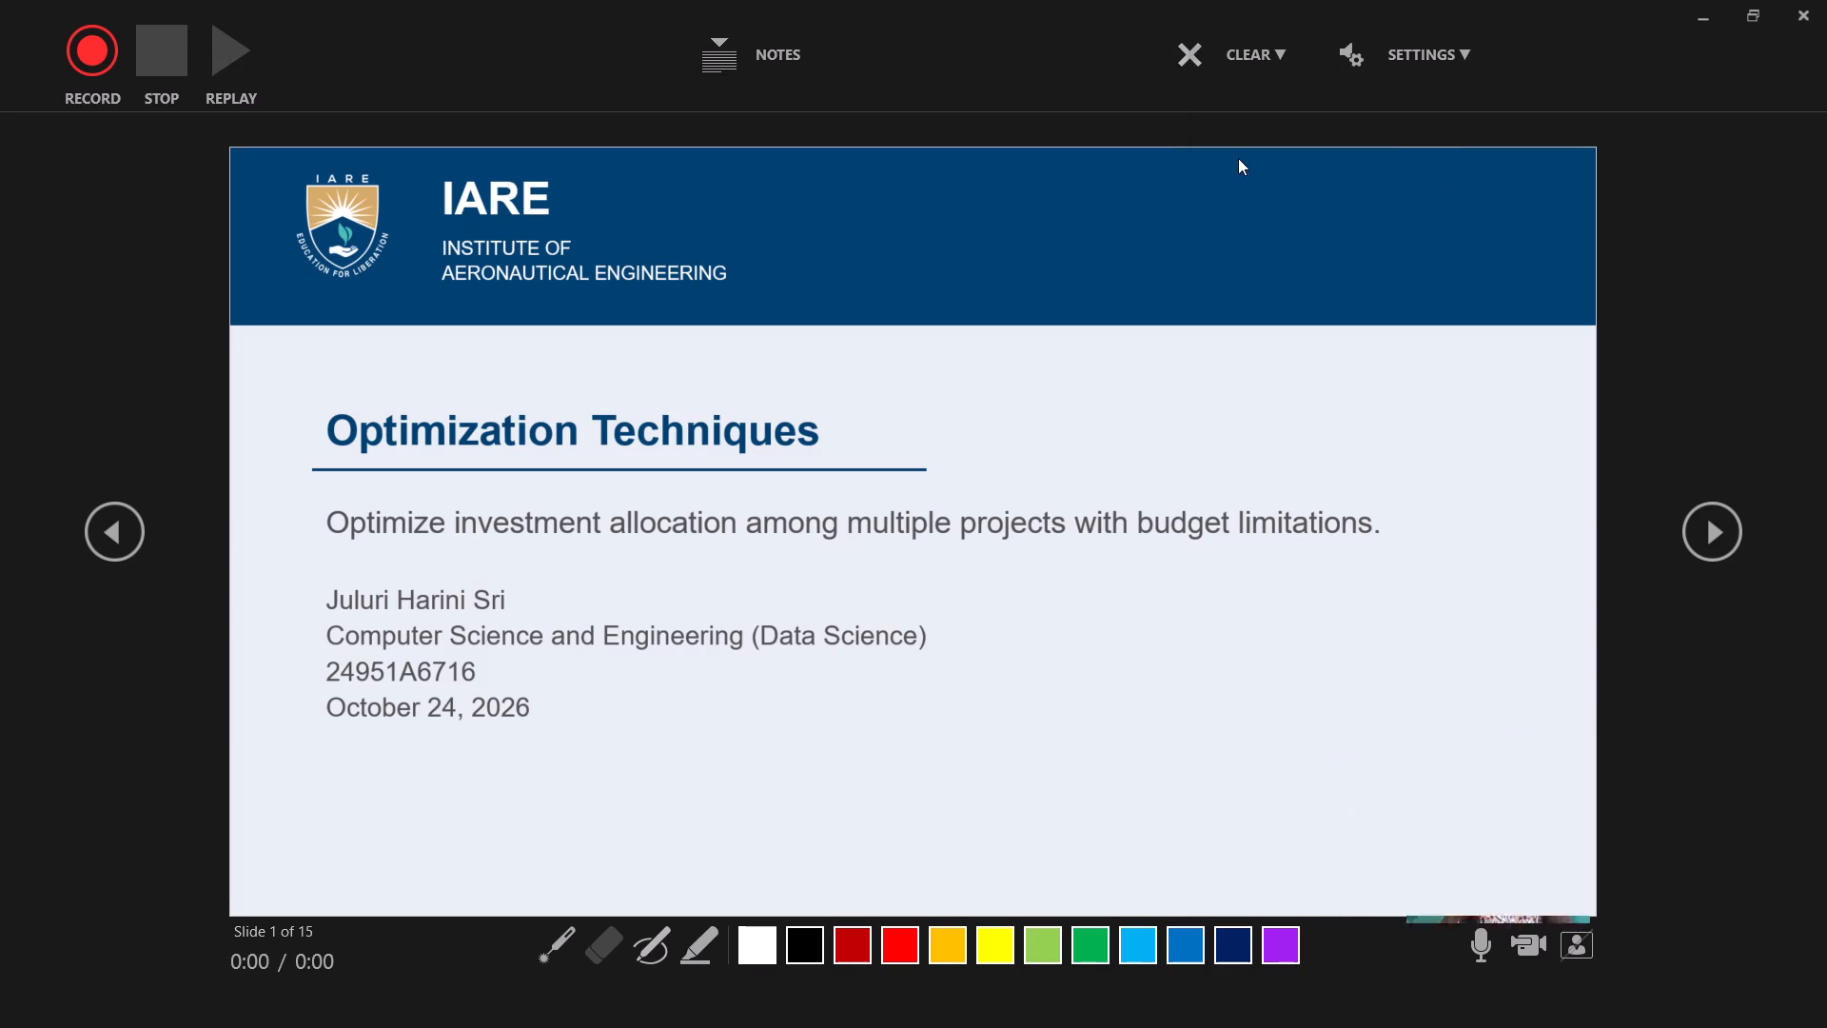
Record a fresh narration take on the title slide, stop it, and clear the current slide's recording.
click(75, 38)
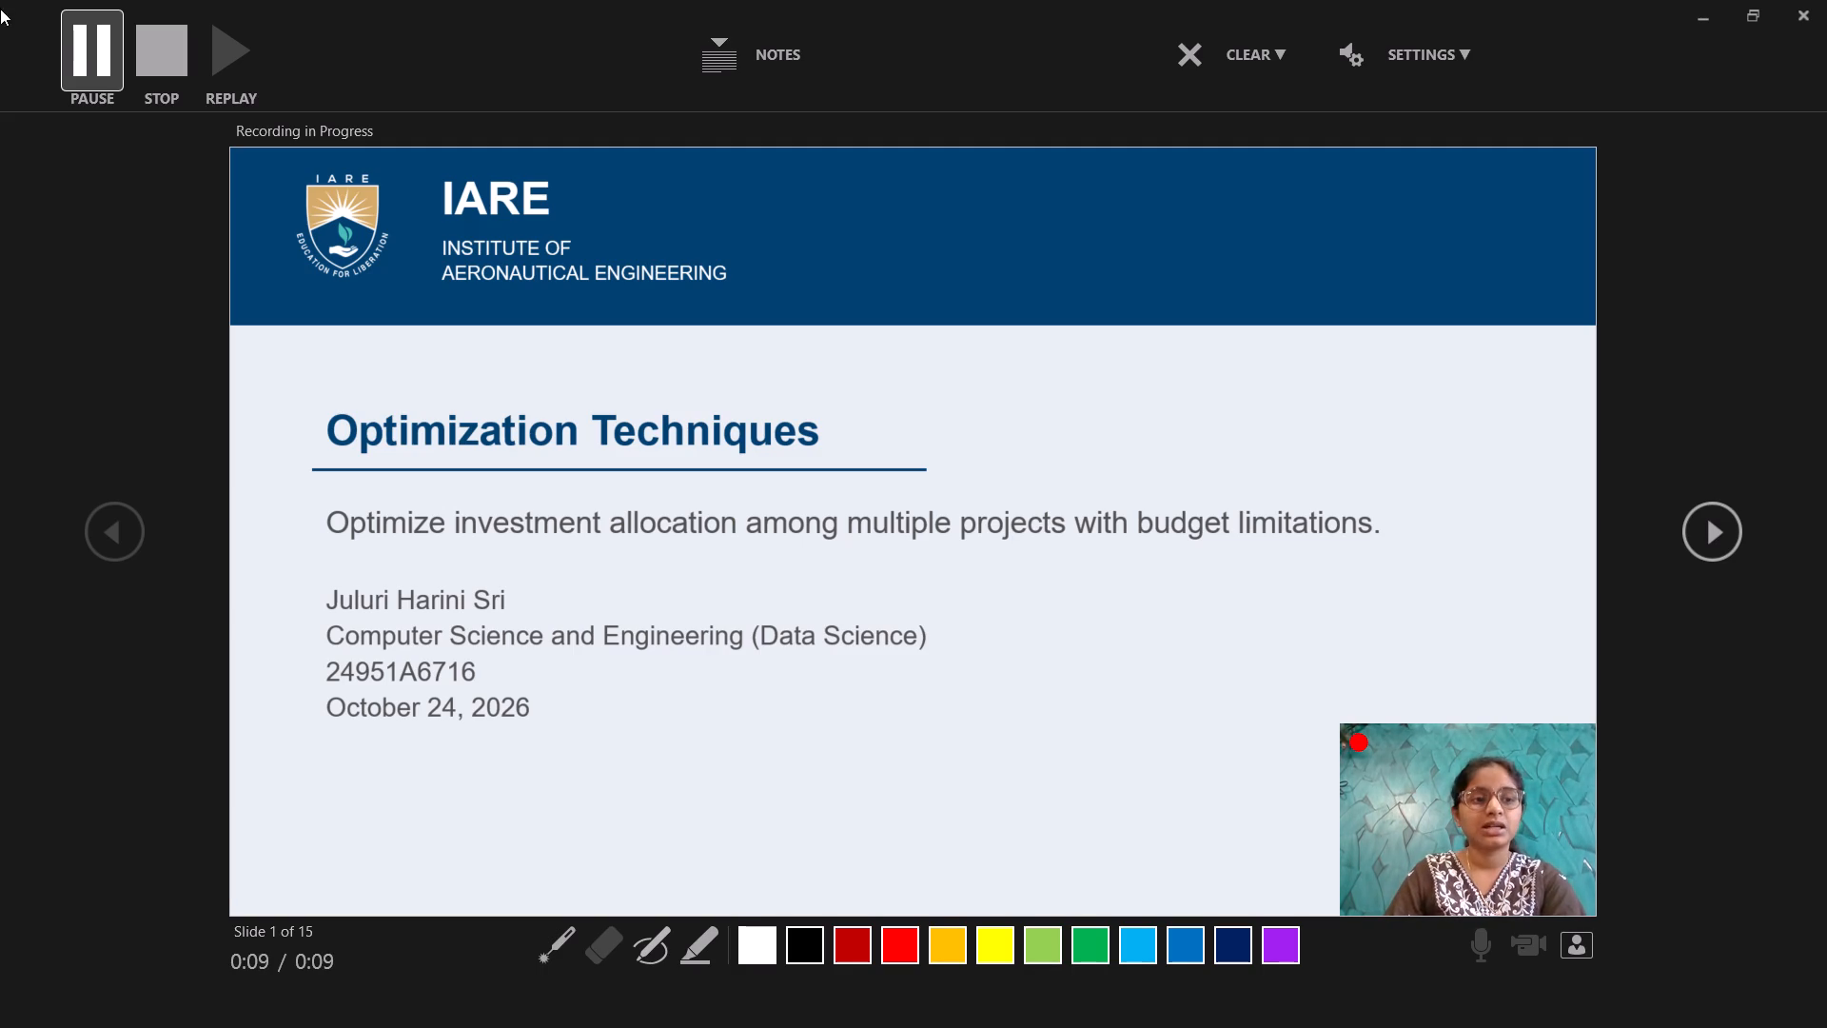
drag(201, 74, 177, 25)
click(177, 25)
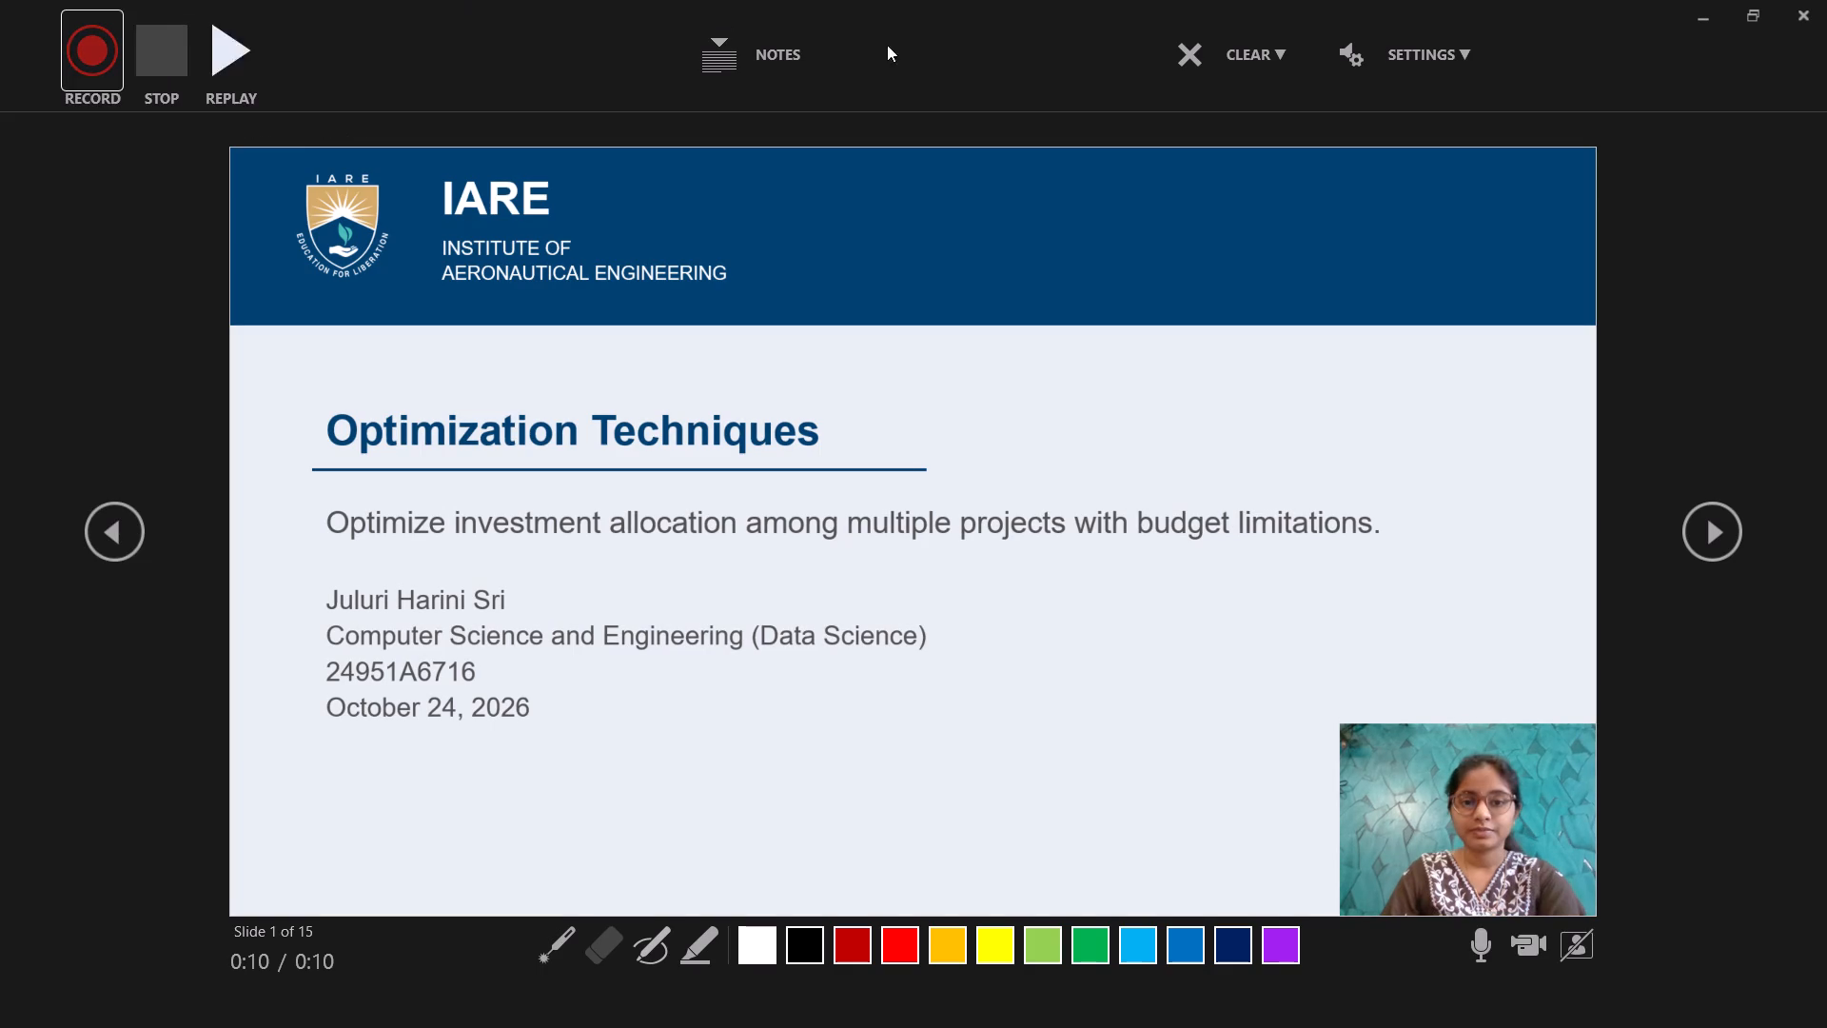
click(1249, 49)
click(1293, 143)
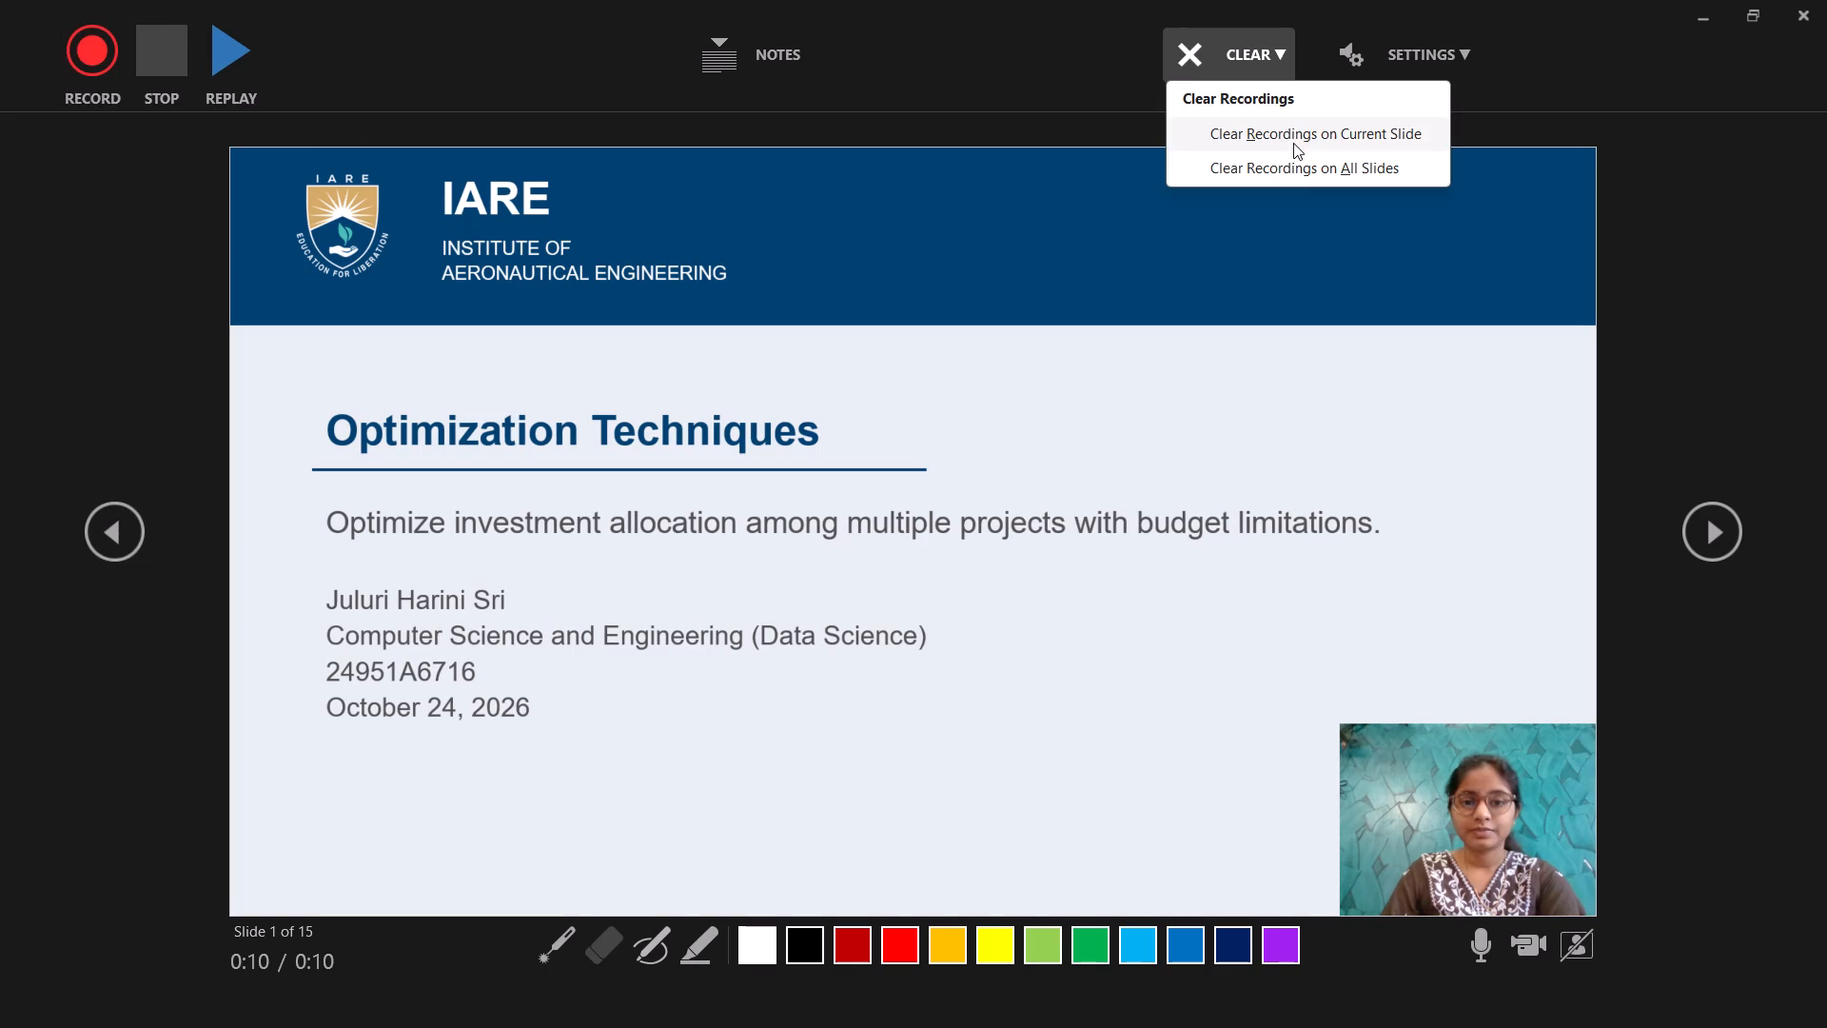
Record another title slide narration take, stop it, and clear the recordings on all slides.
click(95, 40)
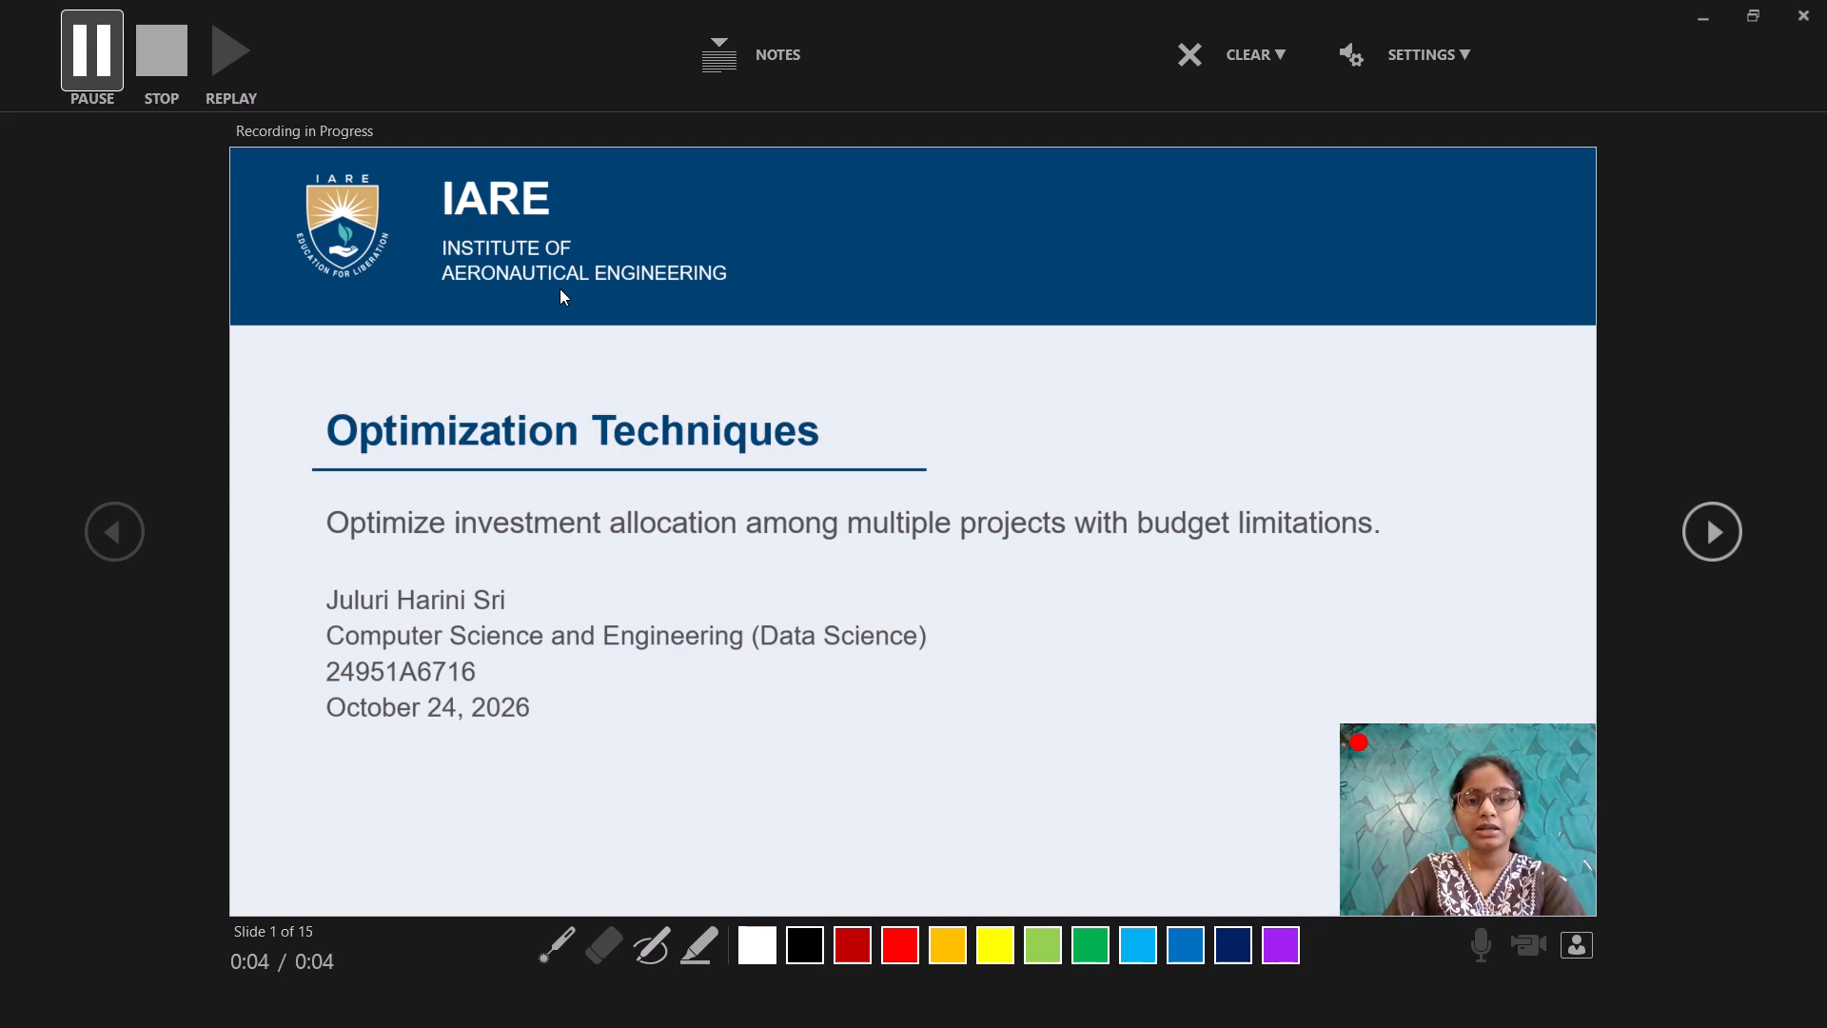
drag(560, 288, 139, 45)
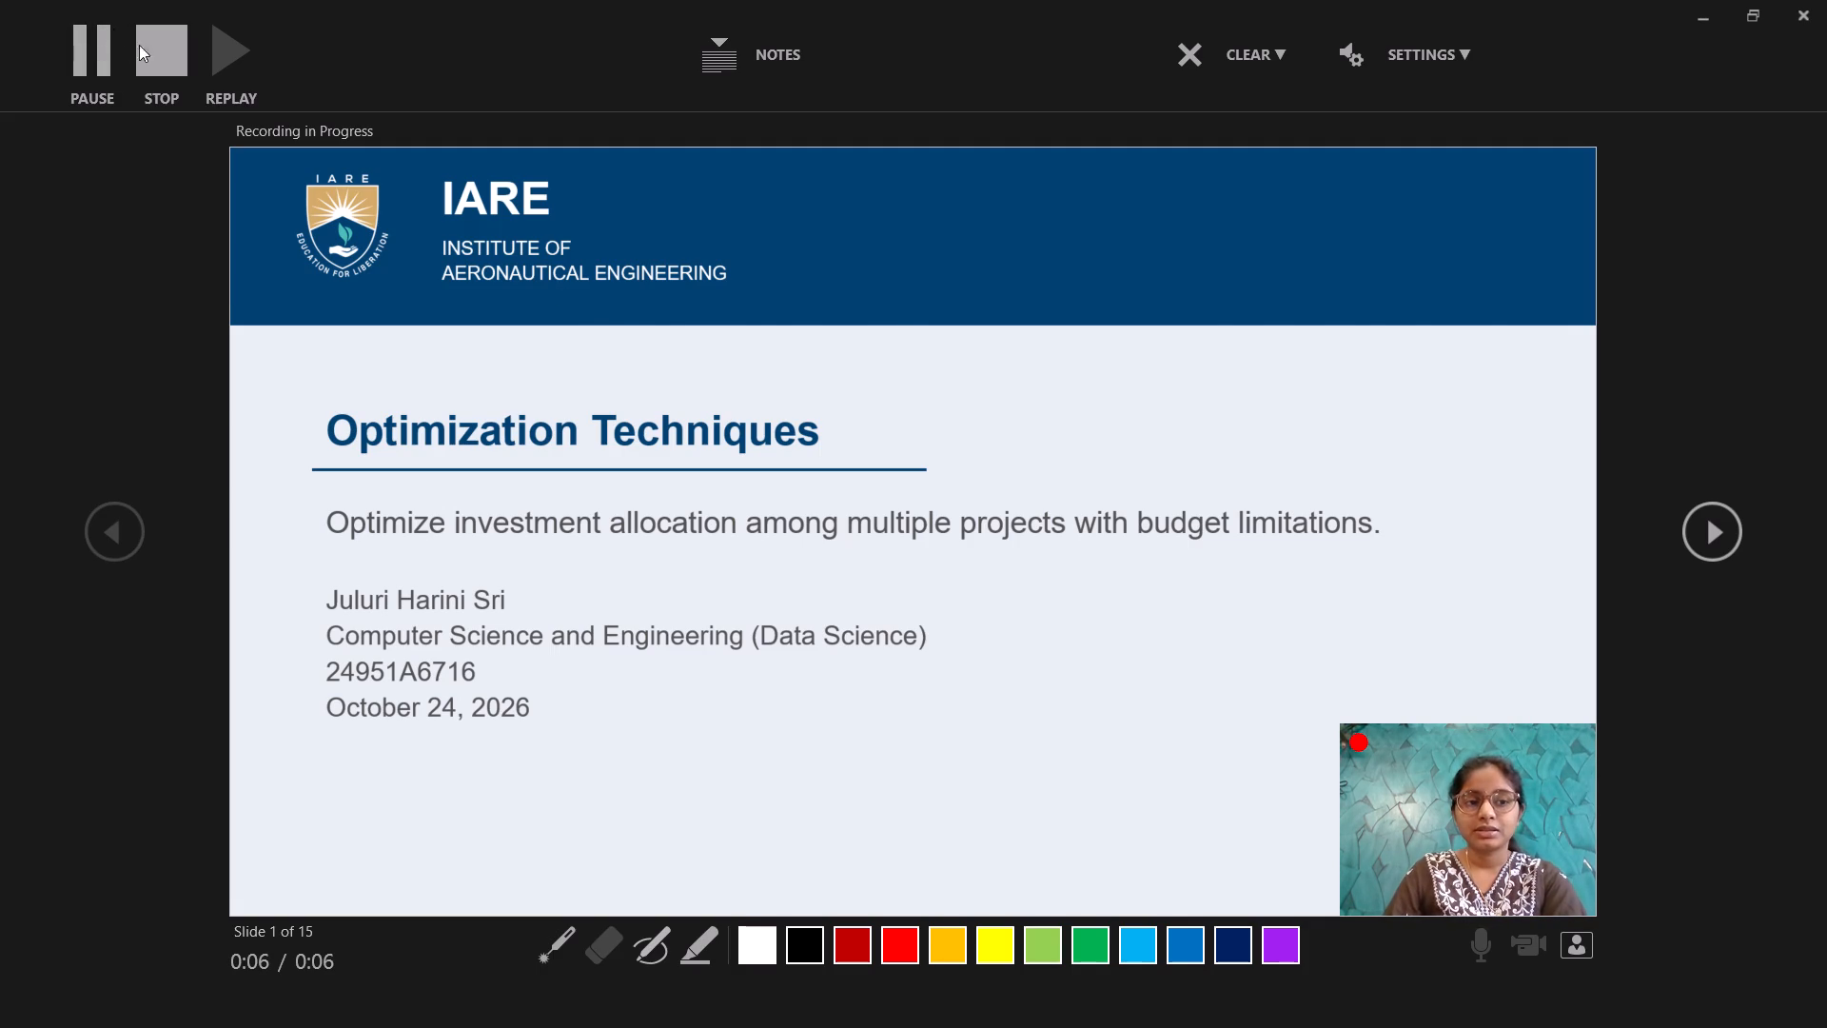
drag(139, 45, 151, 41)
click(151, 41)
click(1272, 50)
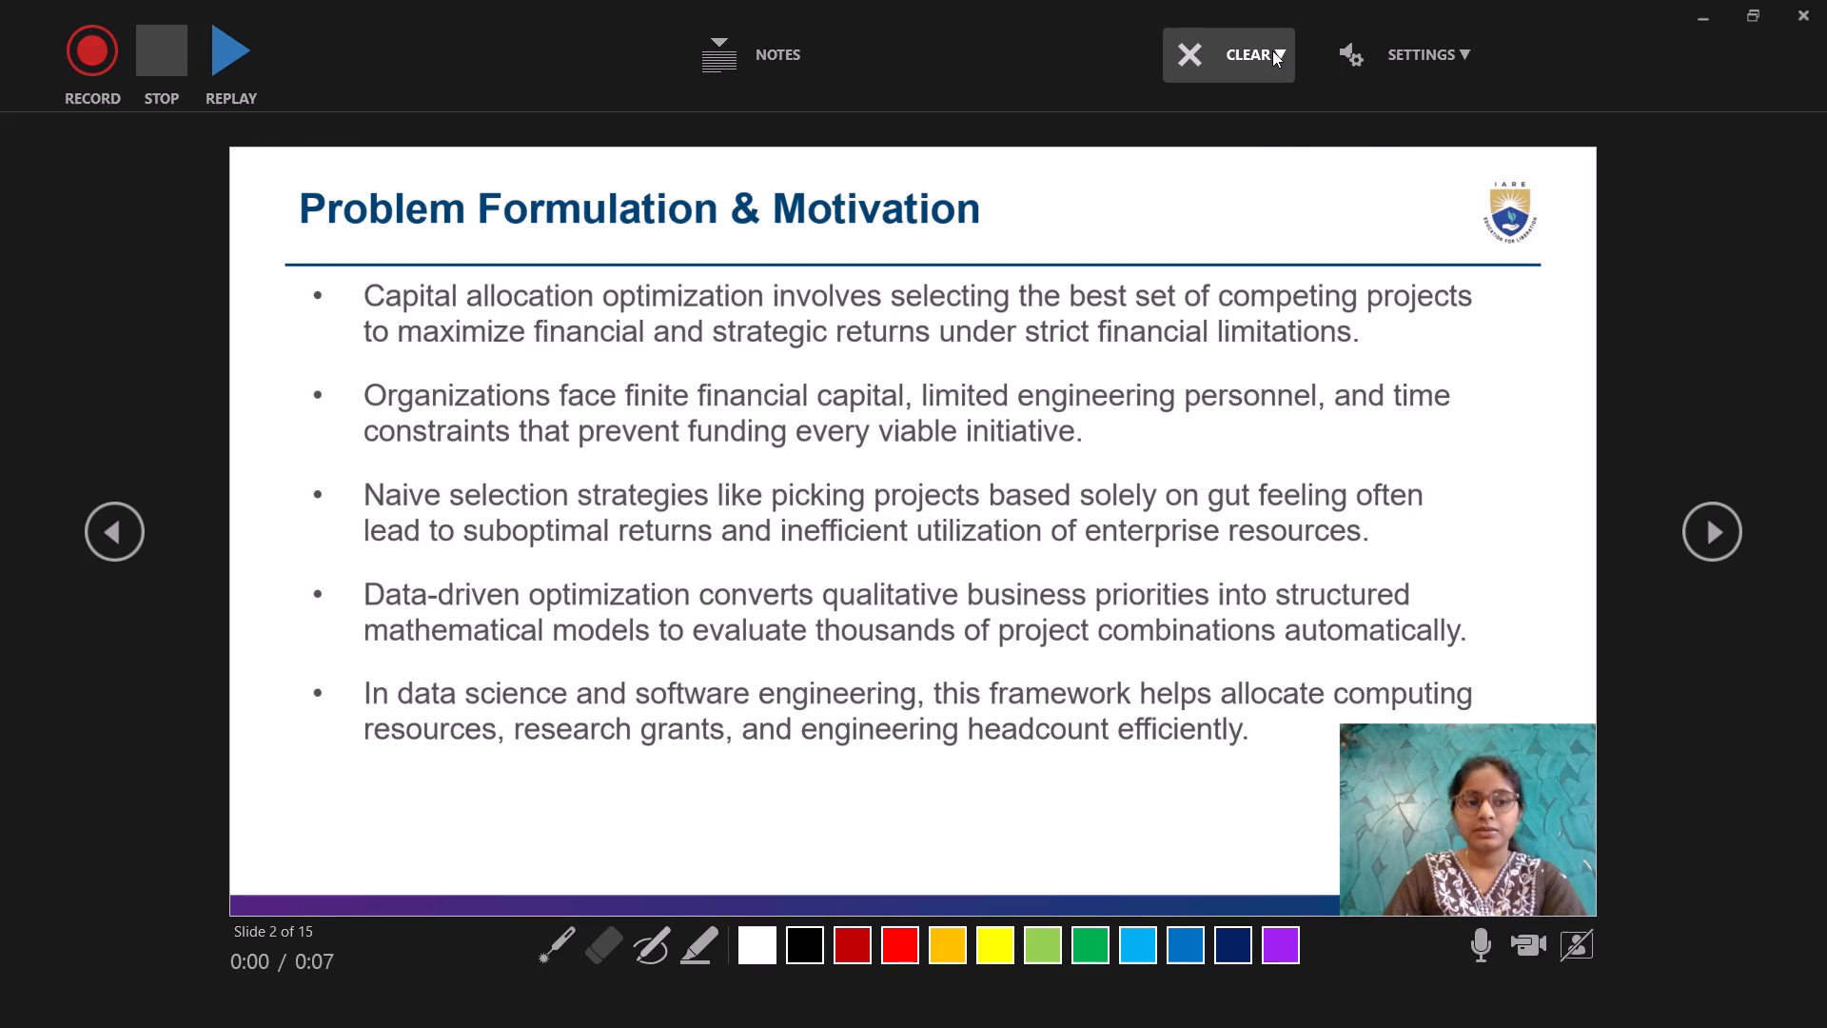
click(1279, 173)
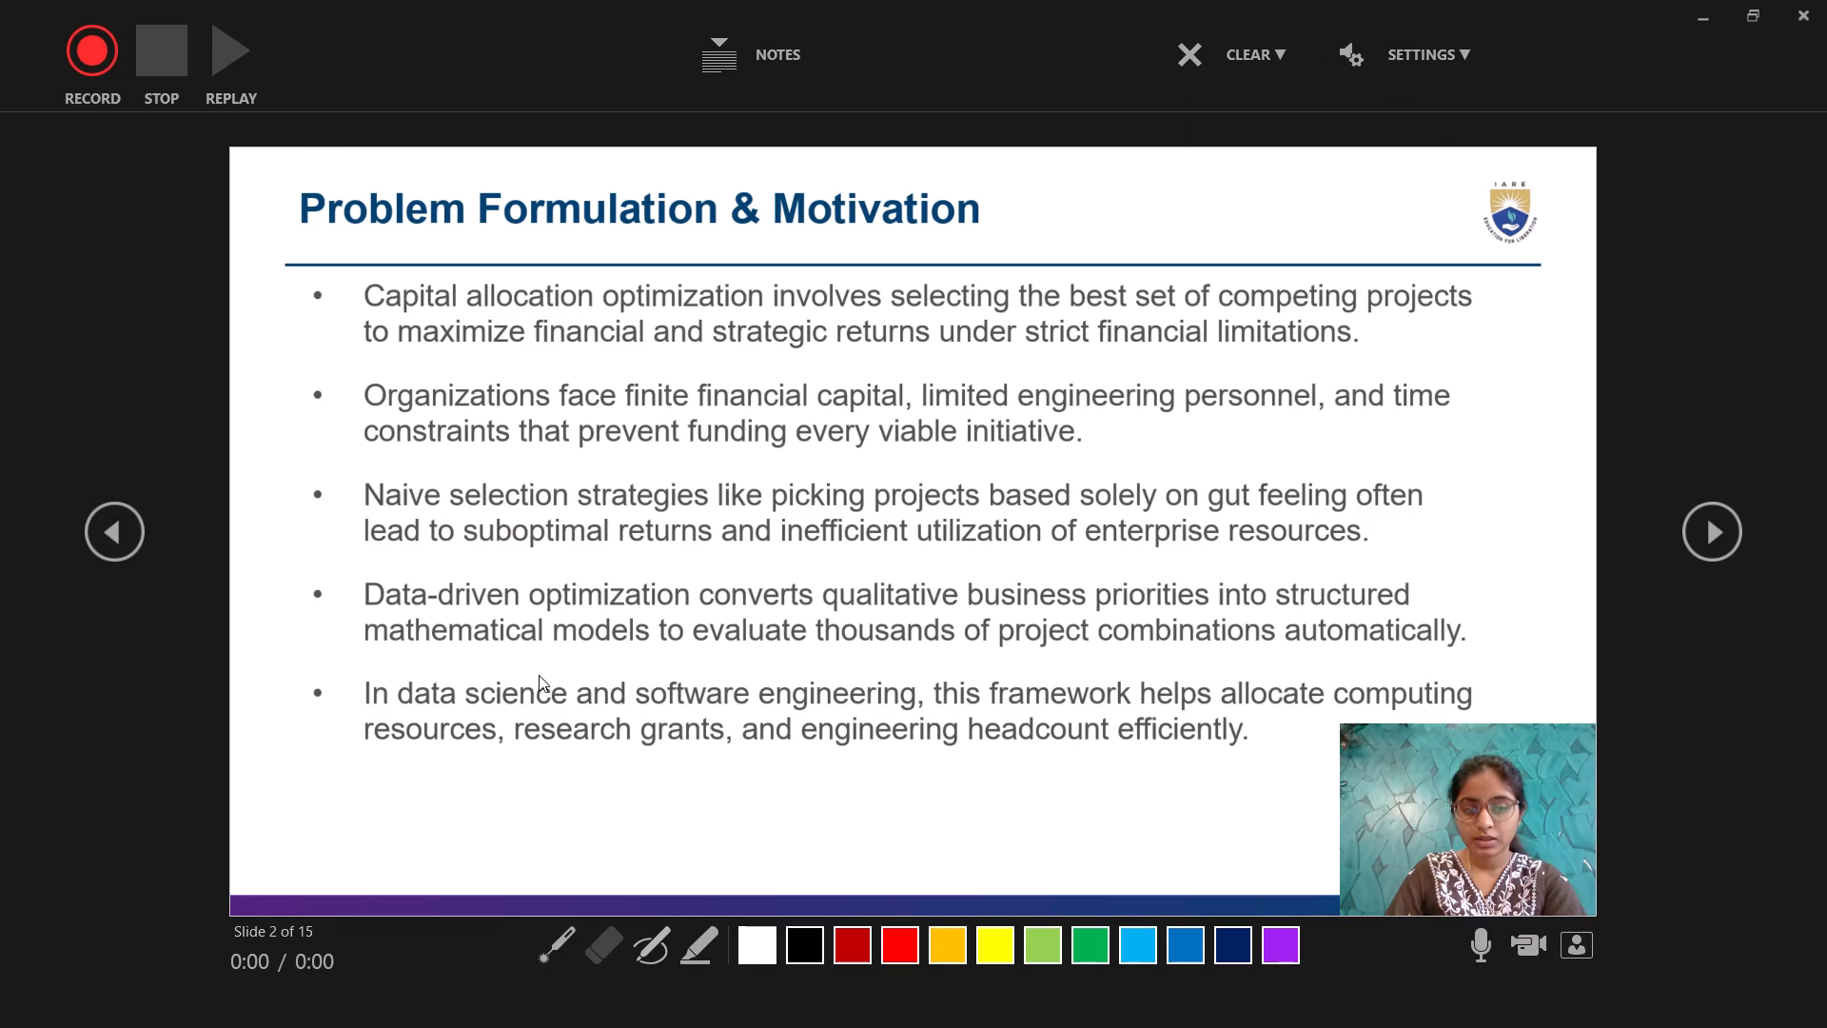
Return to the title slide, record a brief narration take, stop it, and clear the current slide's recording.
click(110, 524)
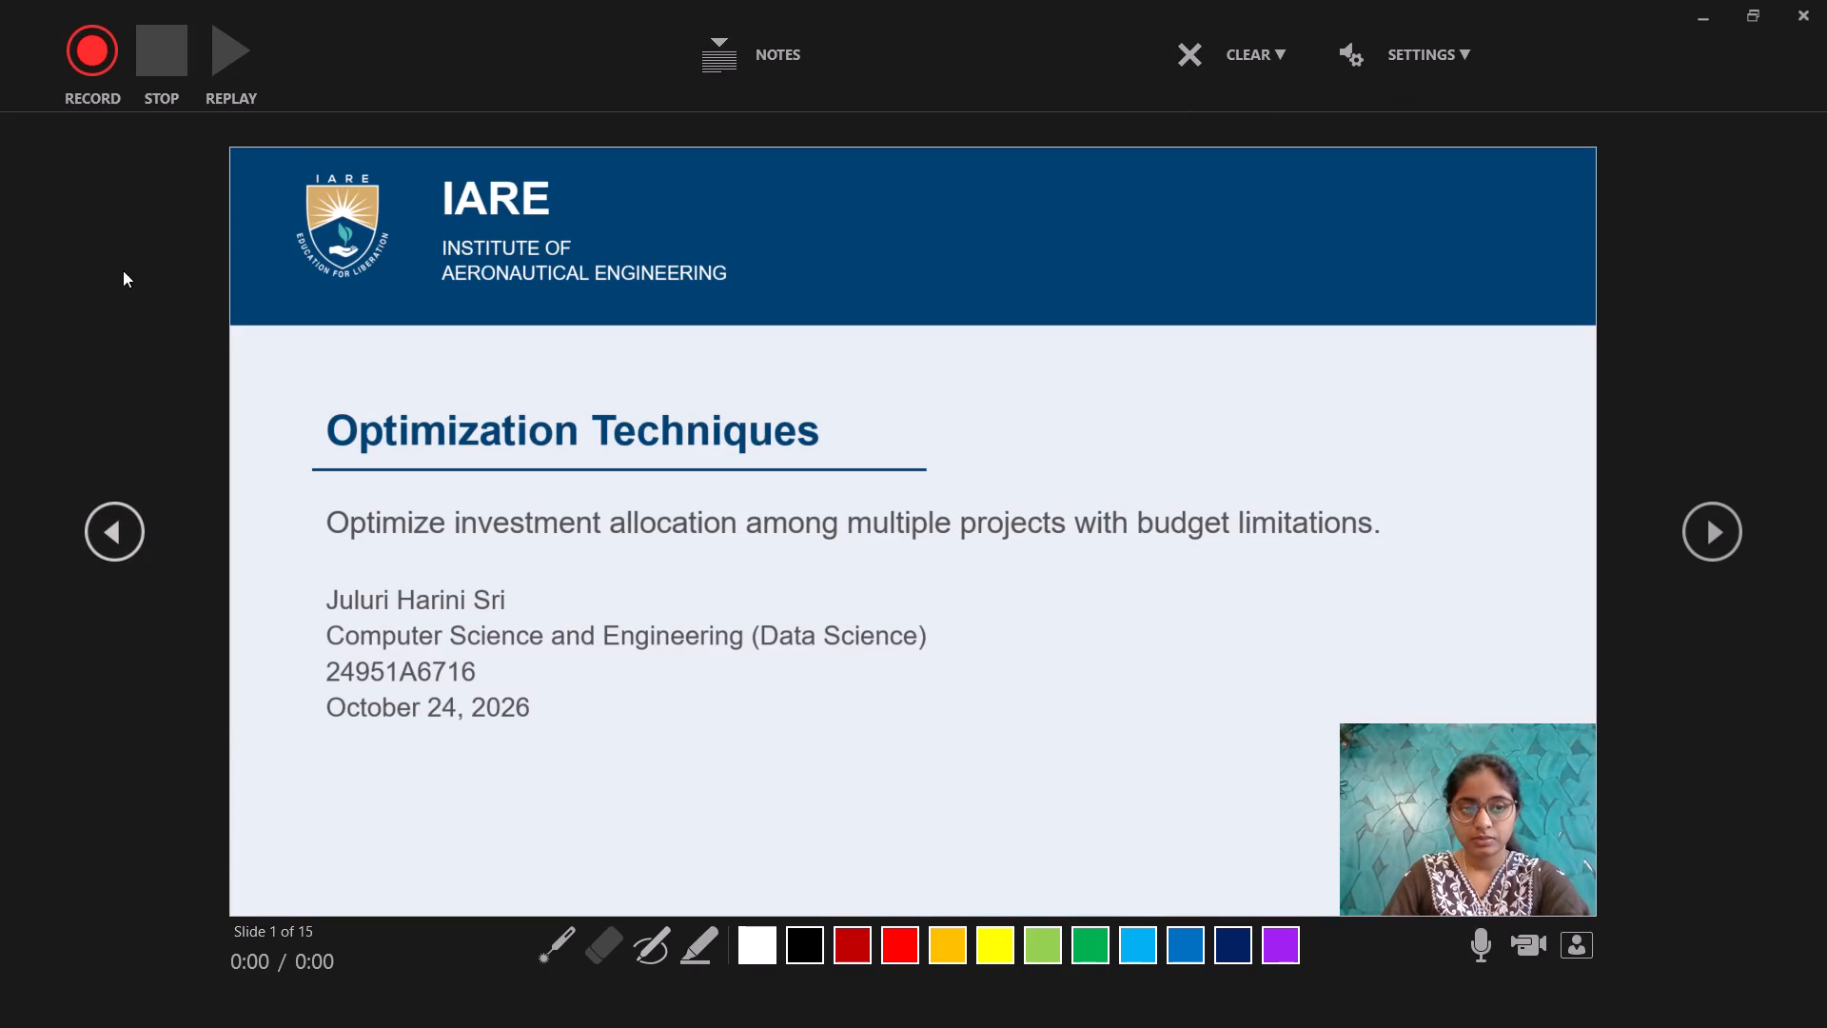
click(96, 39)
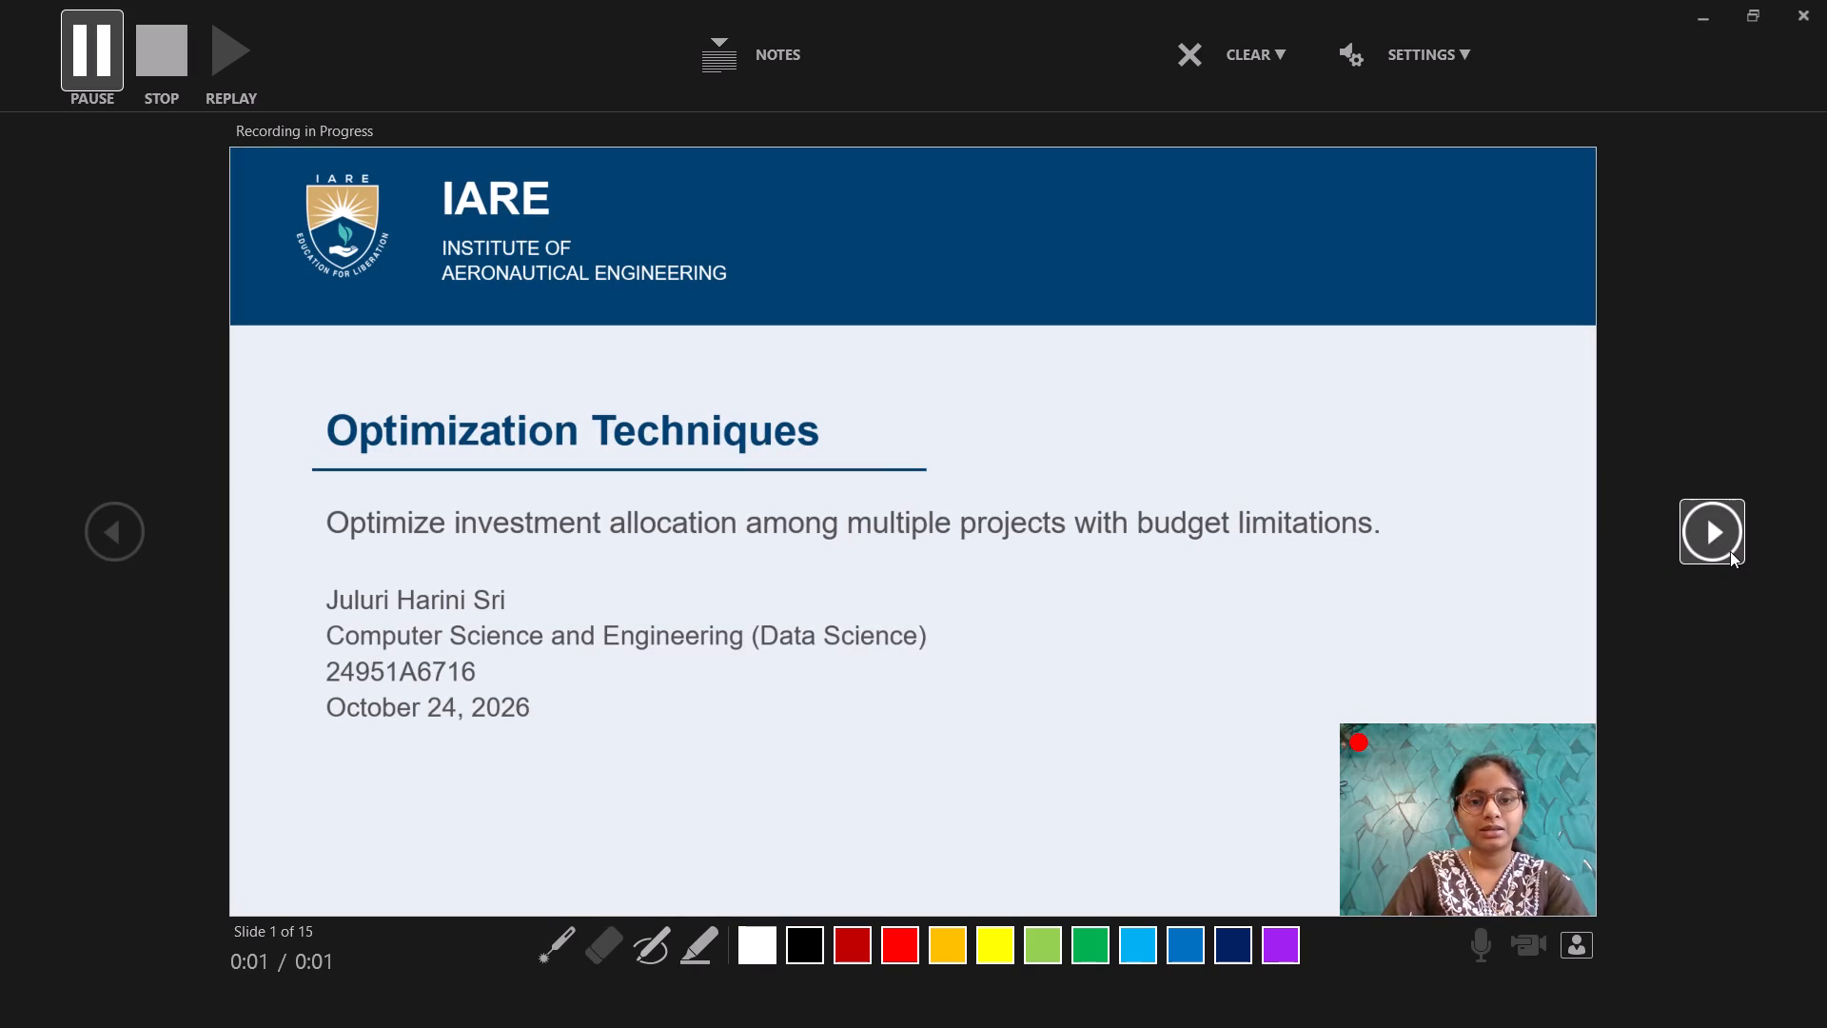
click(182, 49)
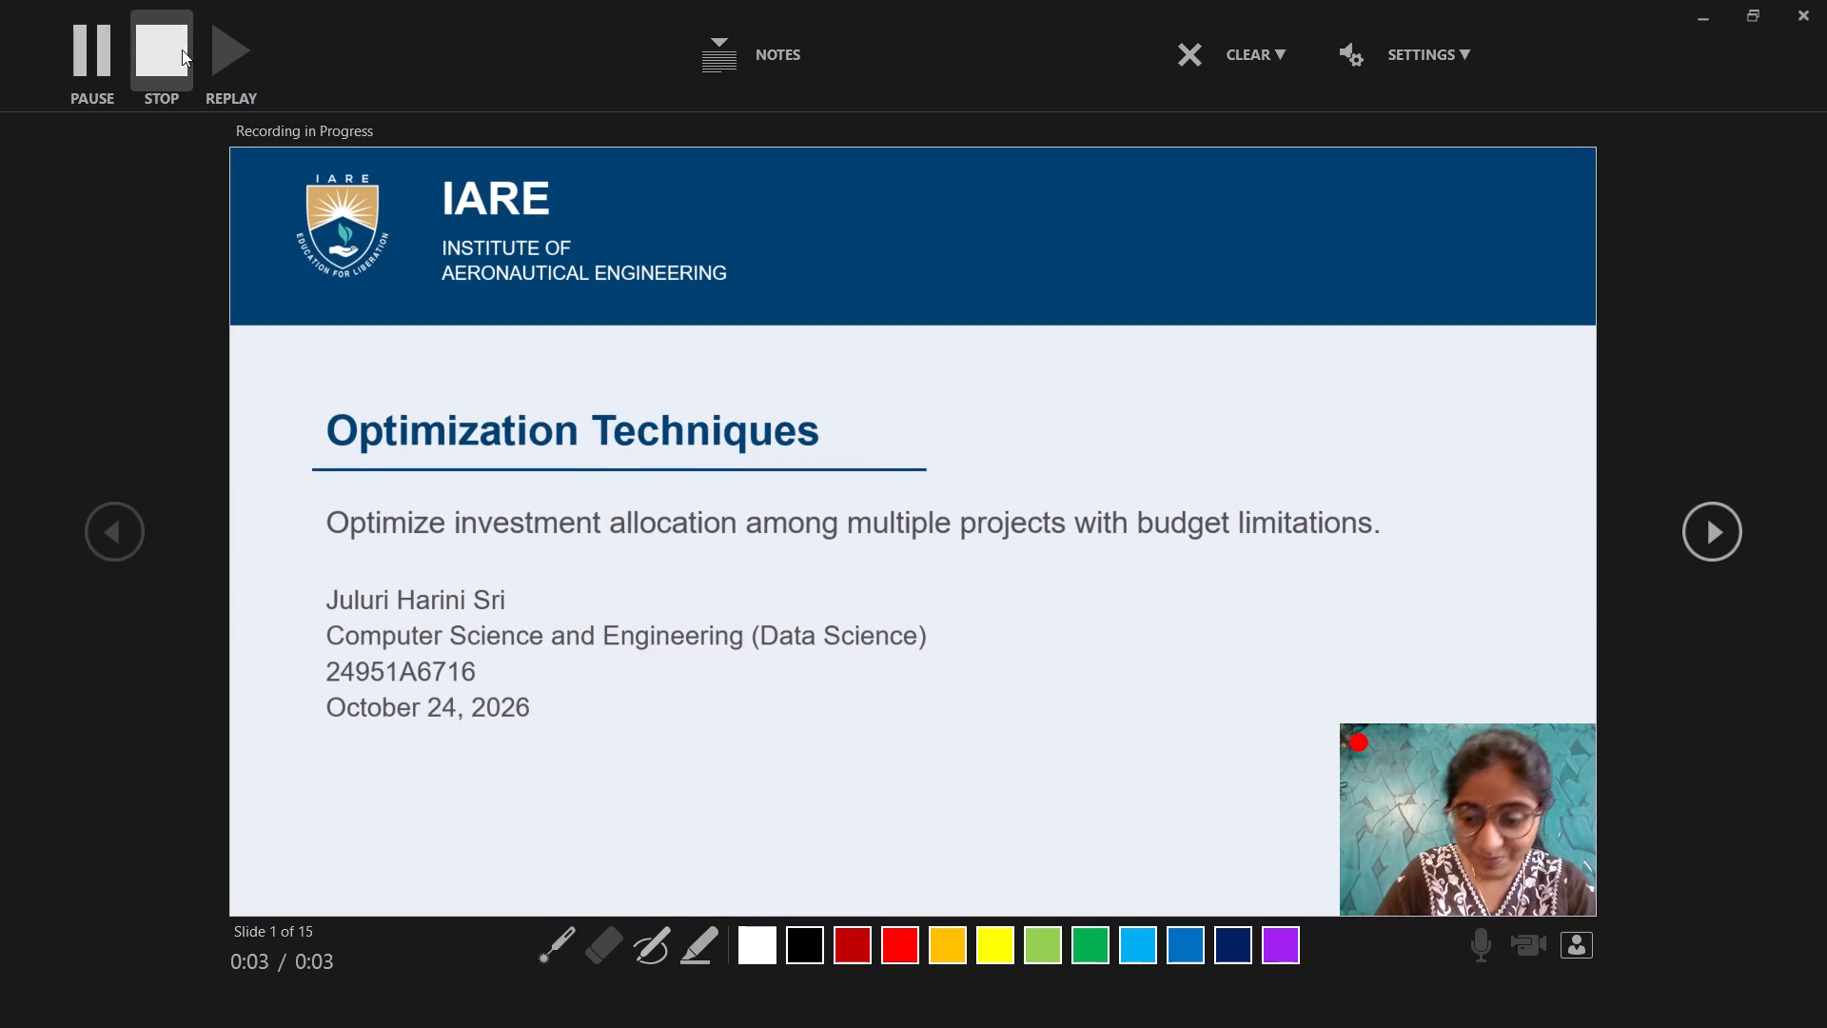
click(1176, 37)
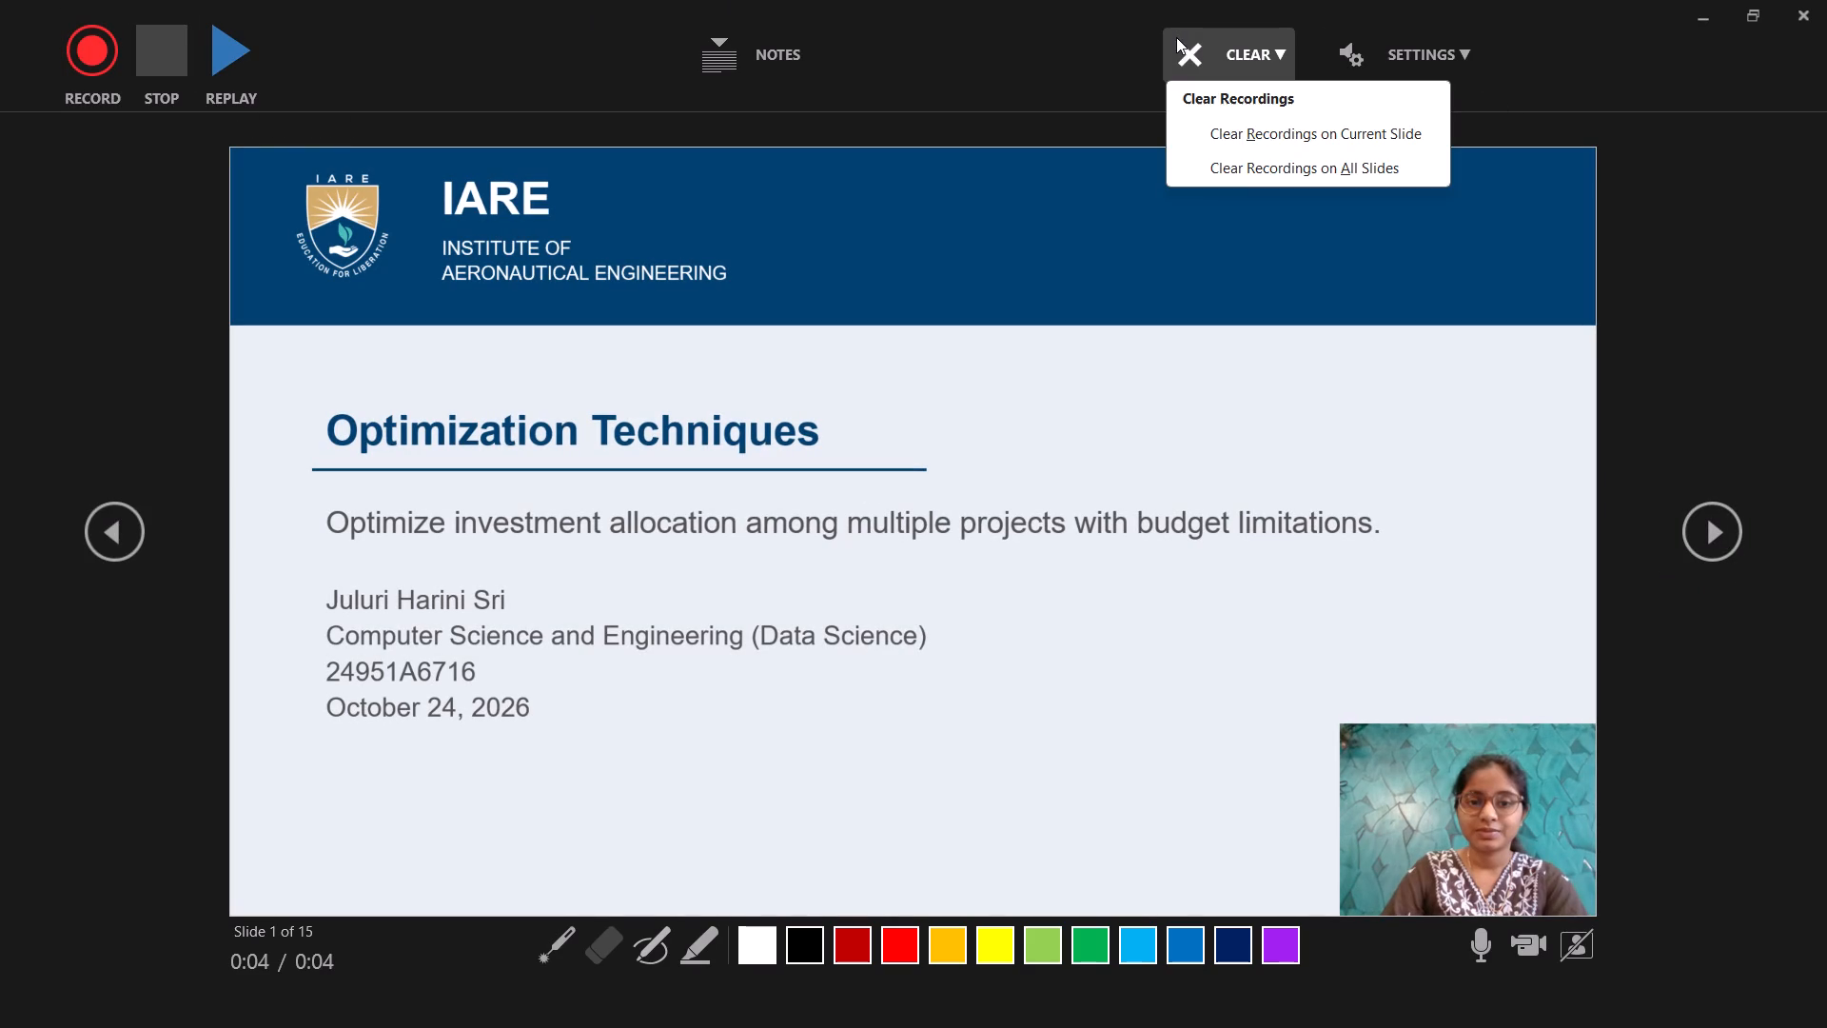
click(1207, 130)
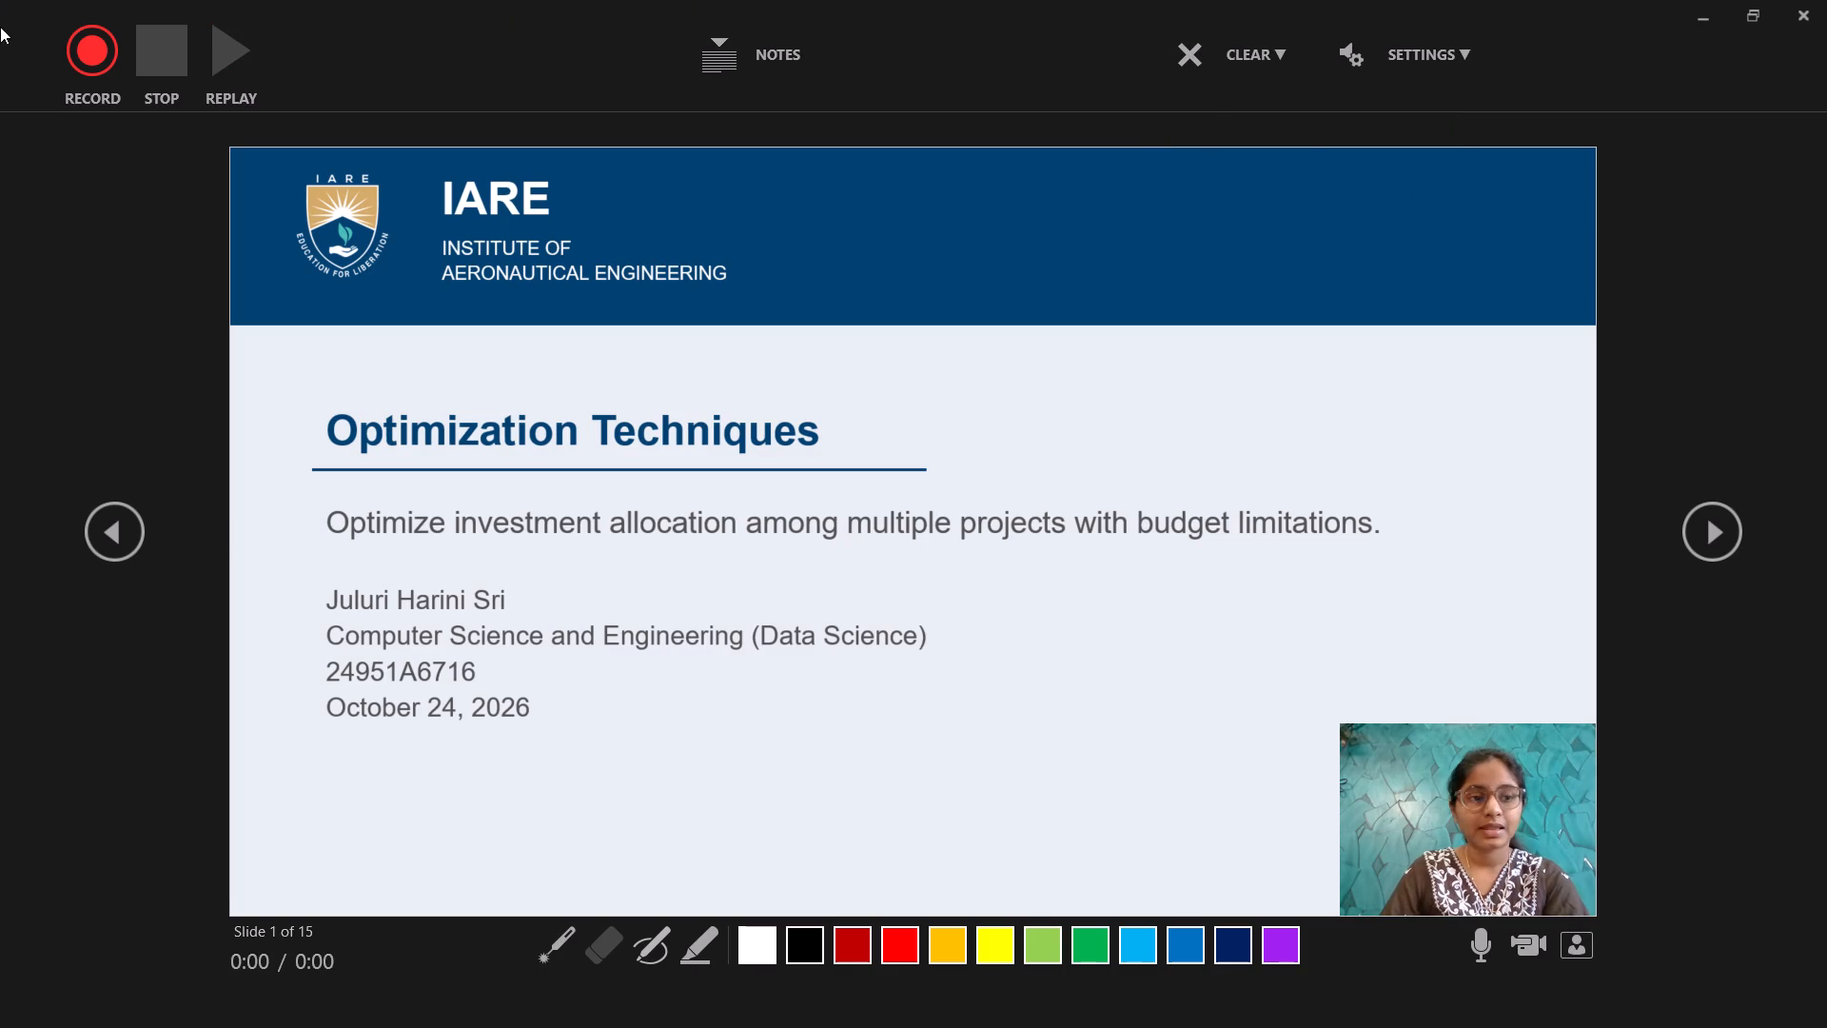
Record a narration take of about 14 seconds on the title slide, stop it, and advance to slide 2.
click(73, 43)
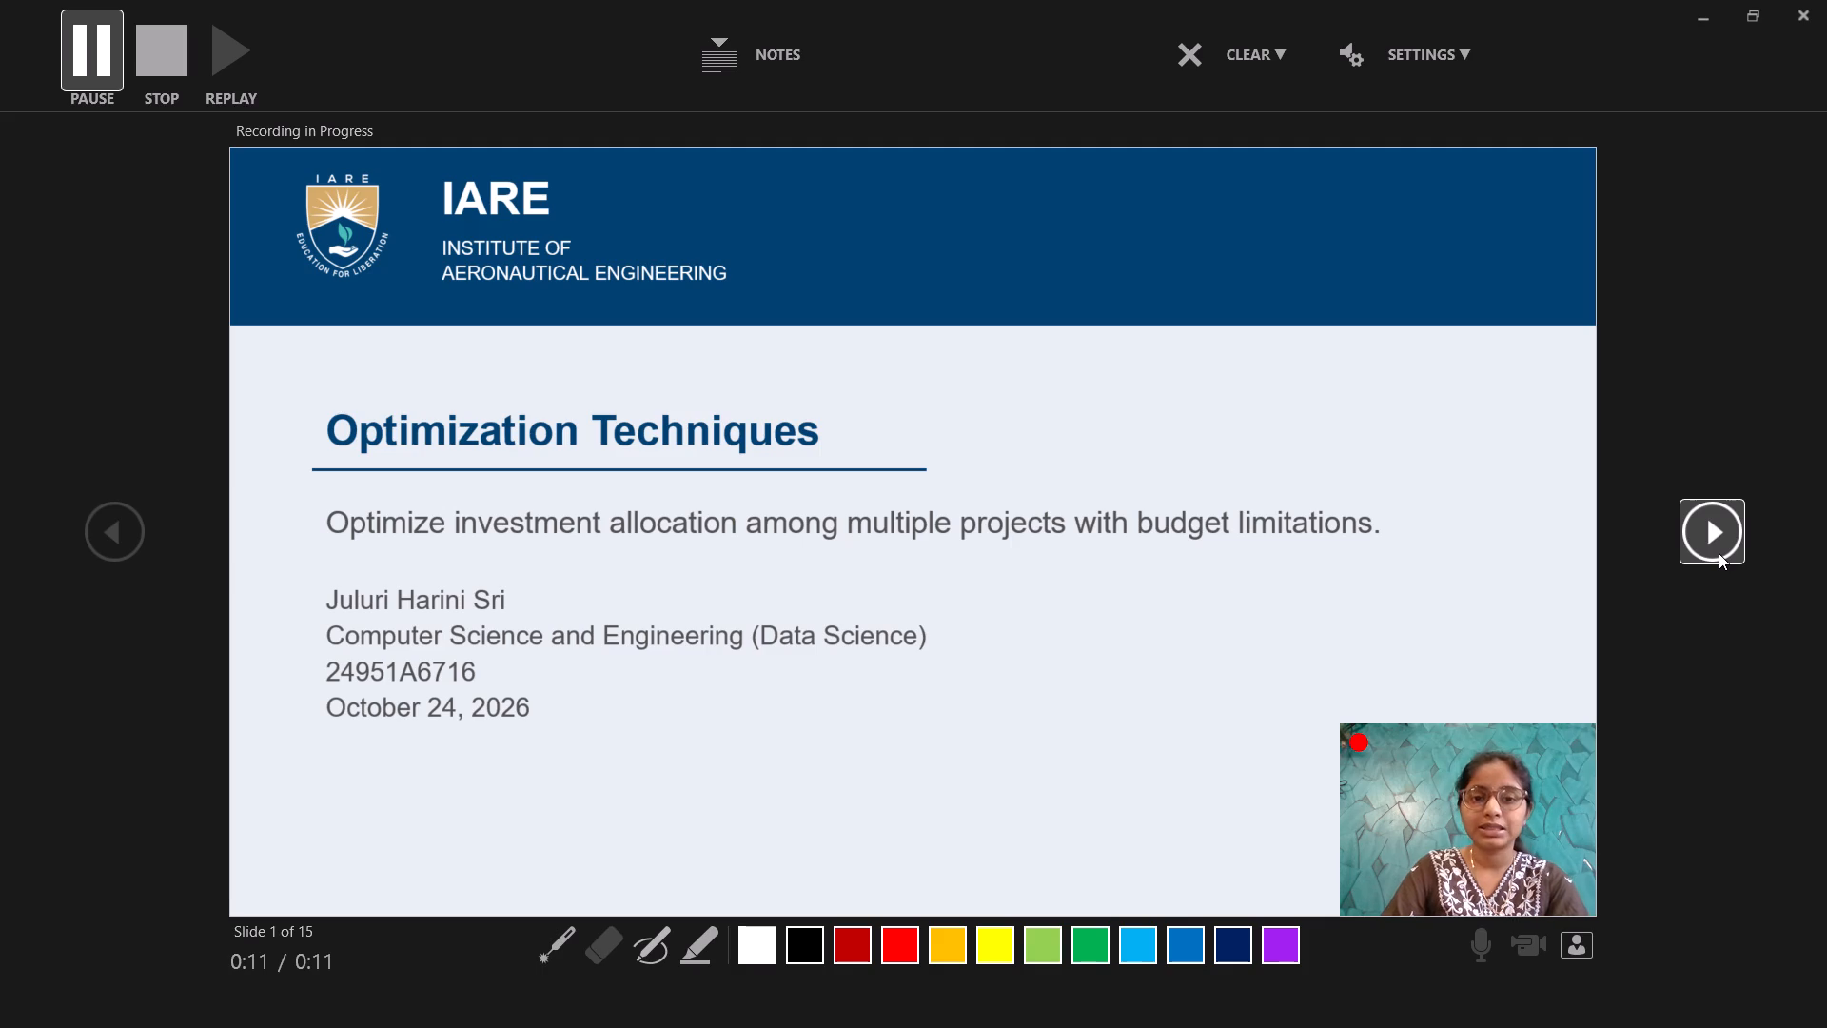
click(156, 69)
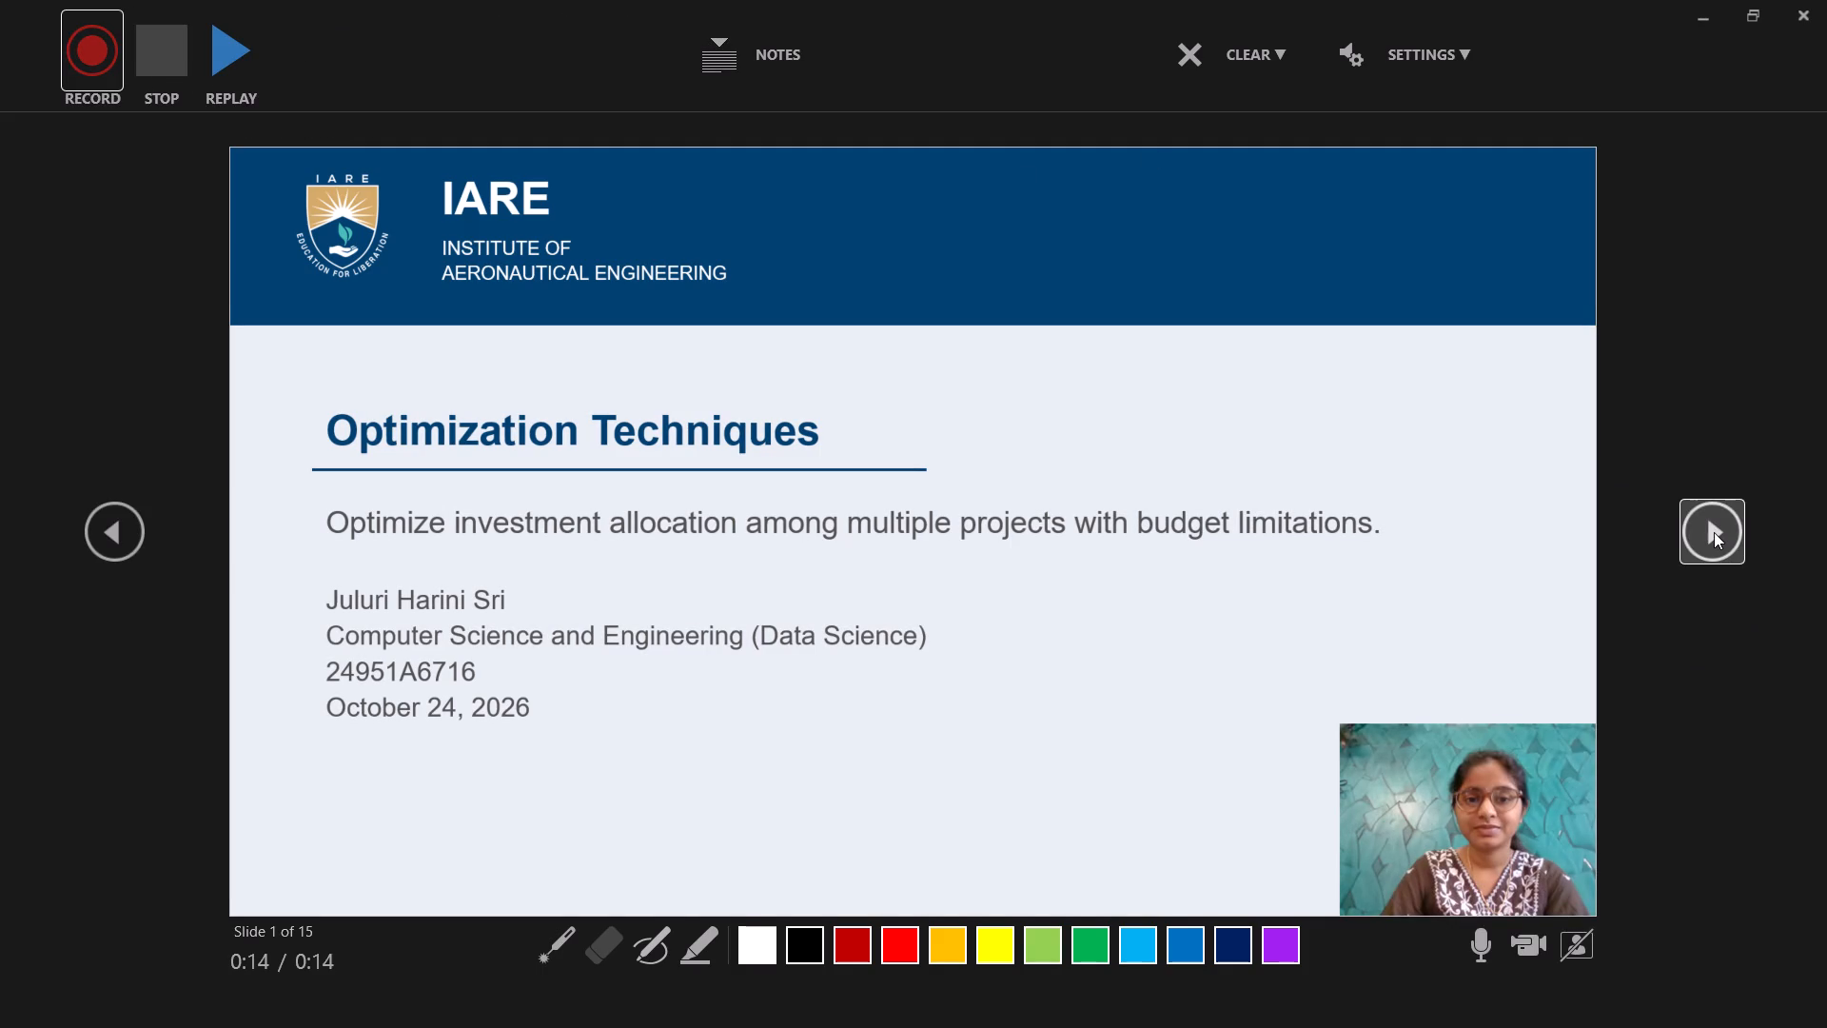
click(1713, 531)
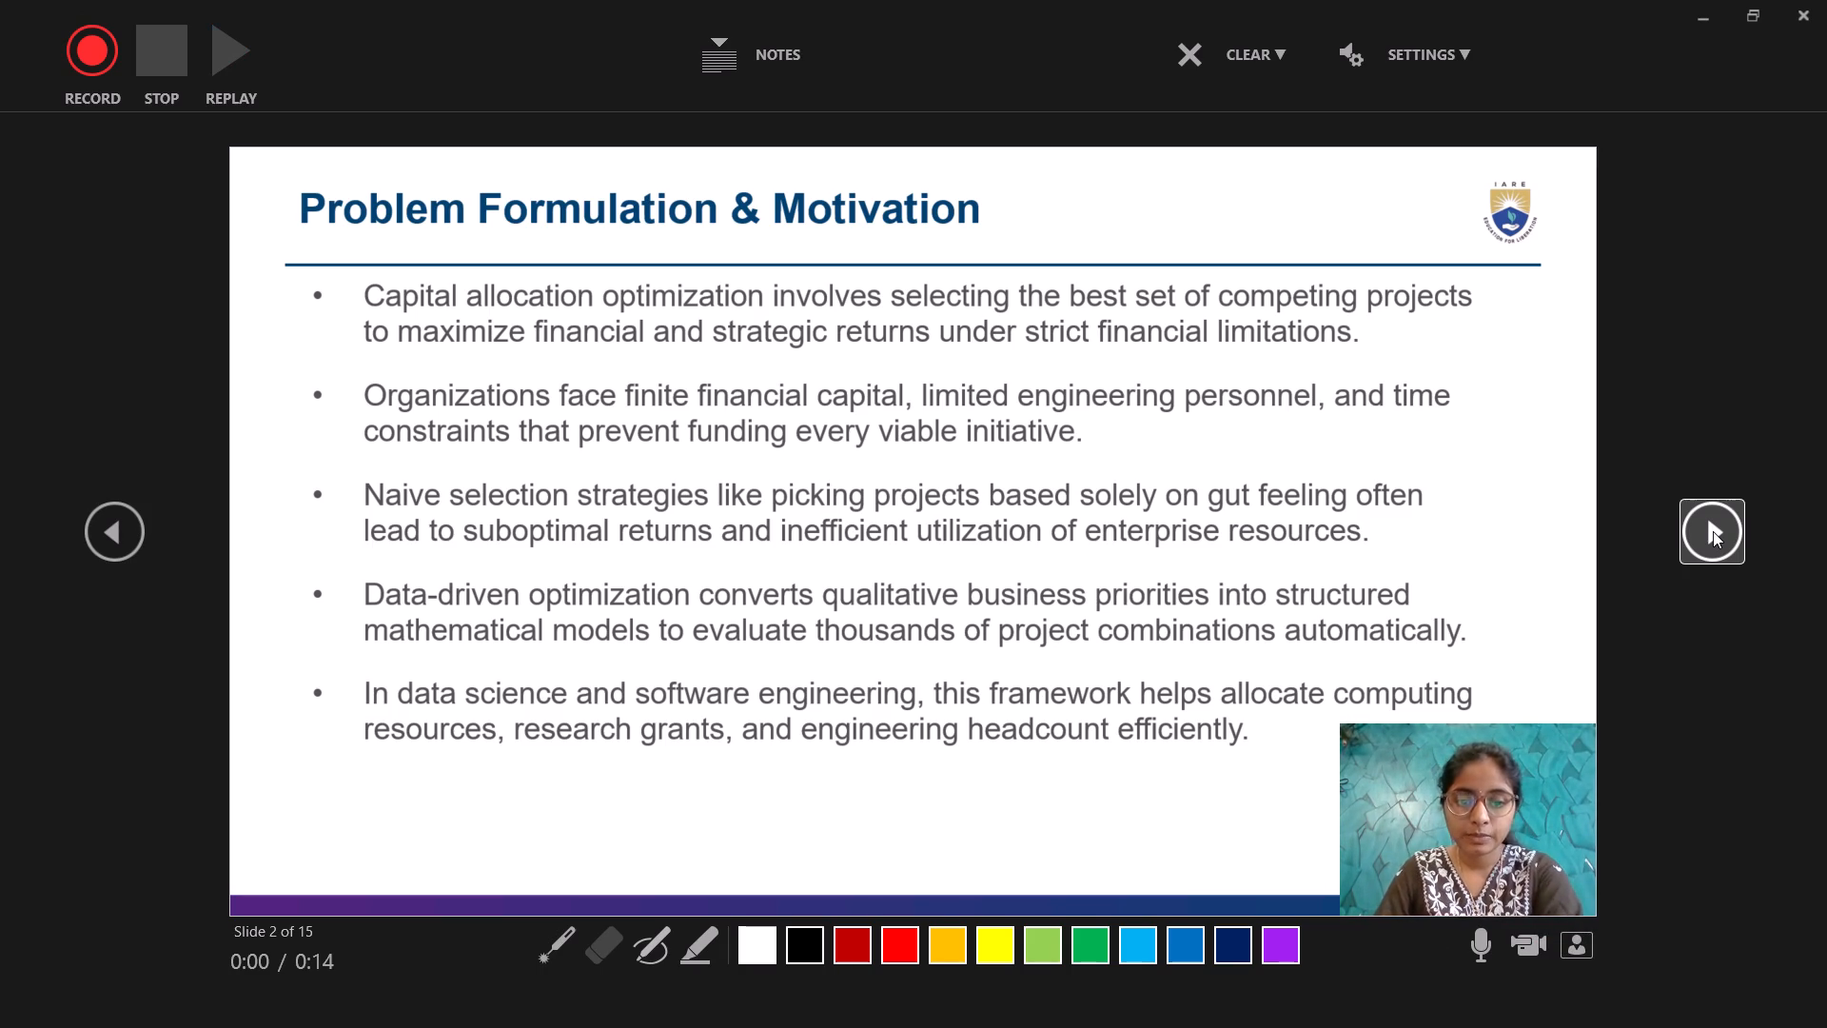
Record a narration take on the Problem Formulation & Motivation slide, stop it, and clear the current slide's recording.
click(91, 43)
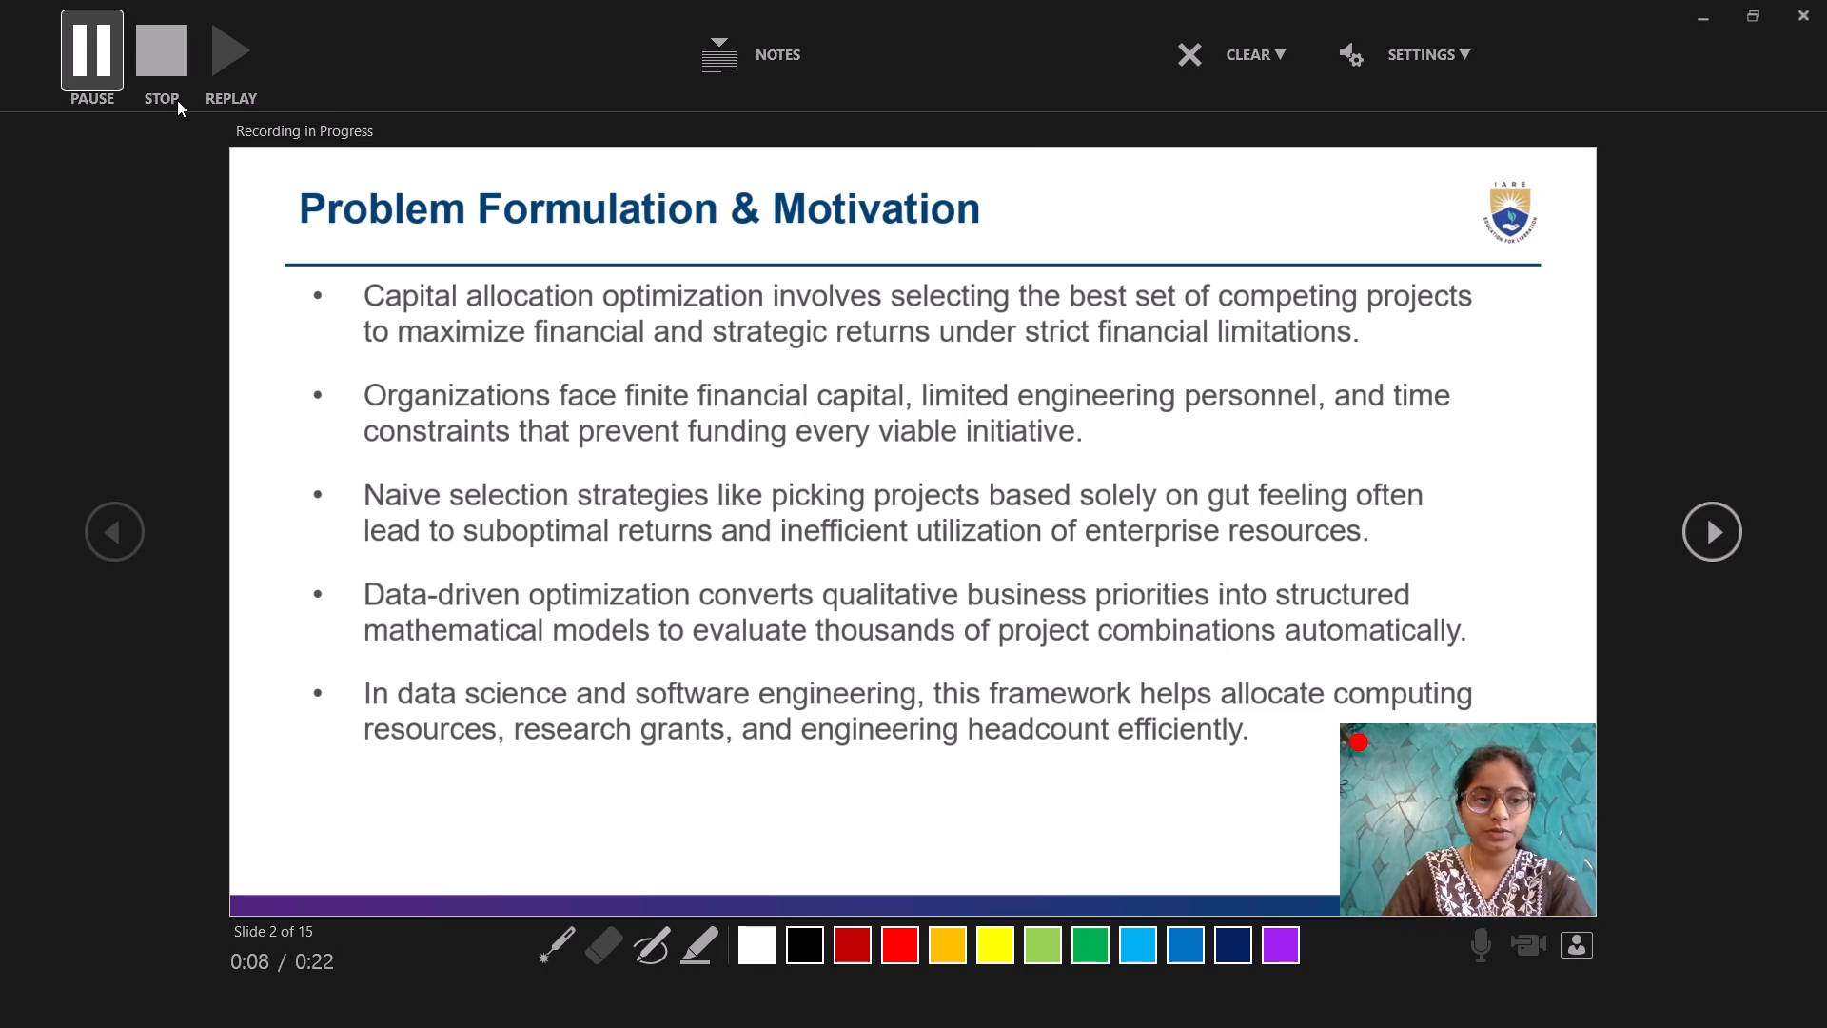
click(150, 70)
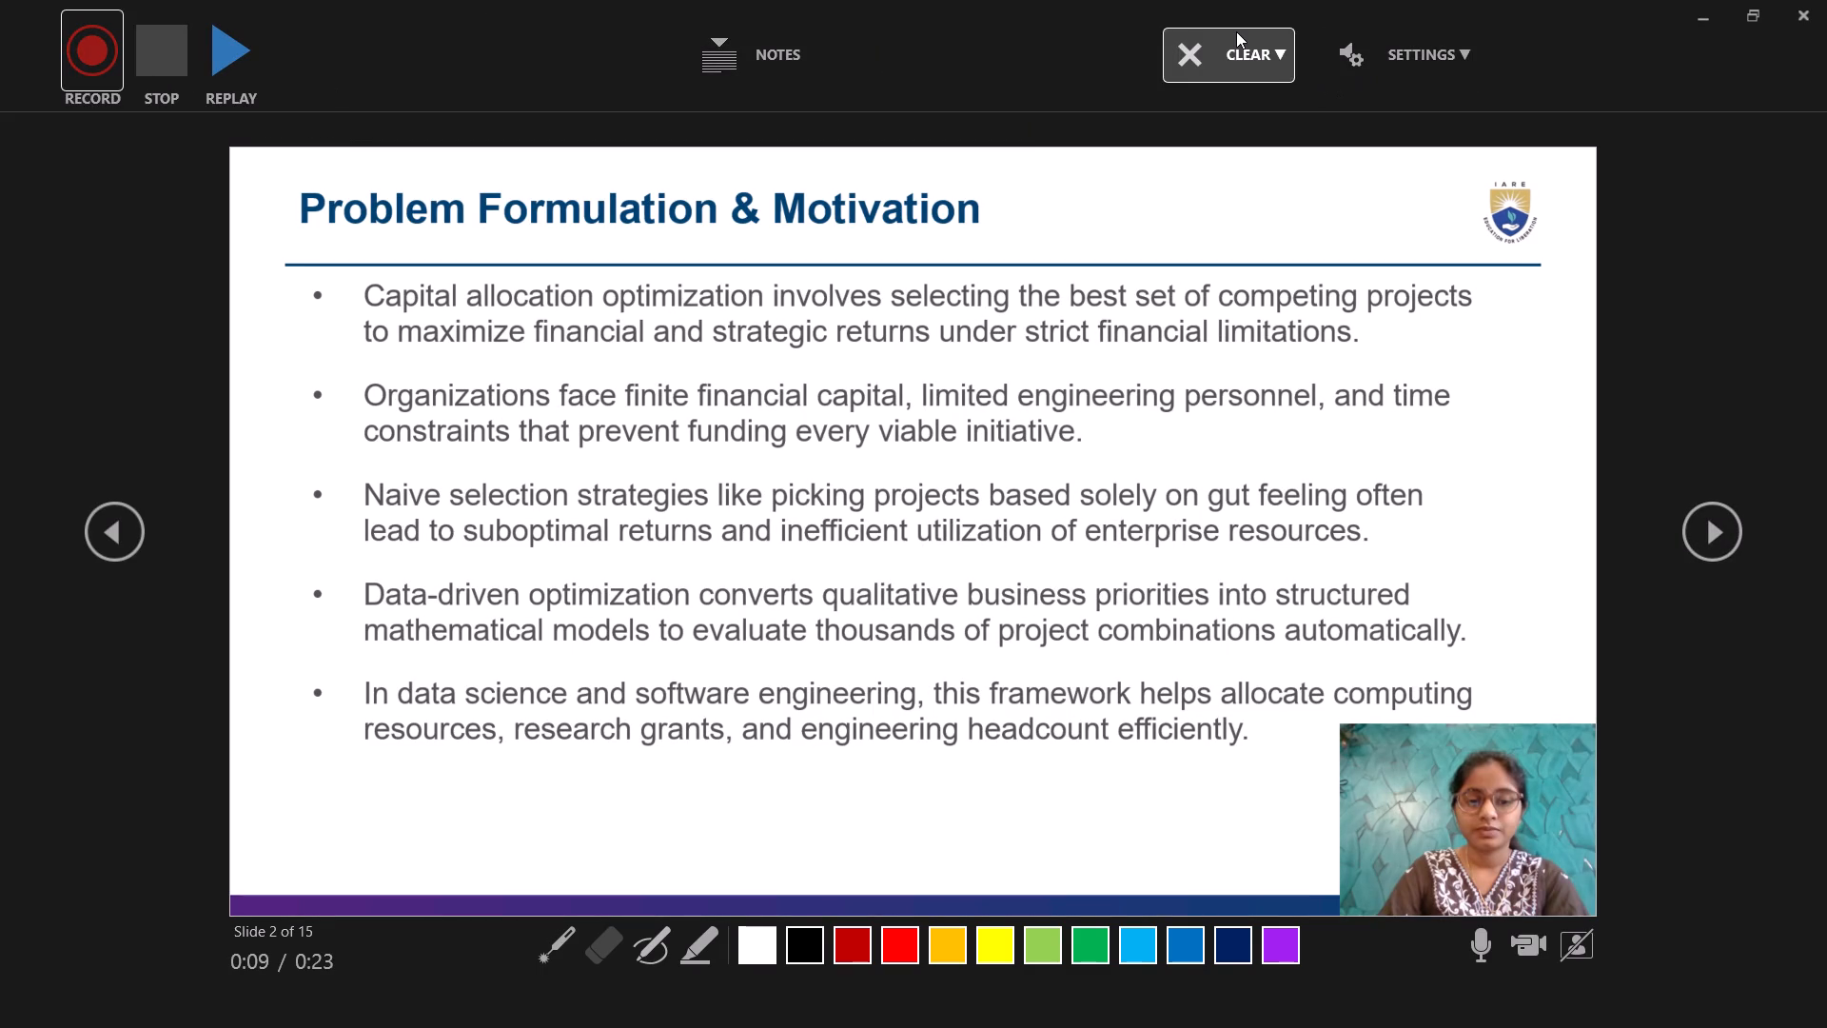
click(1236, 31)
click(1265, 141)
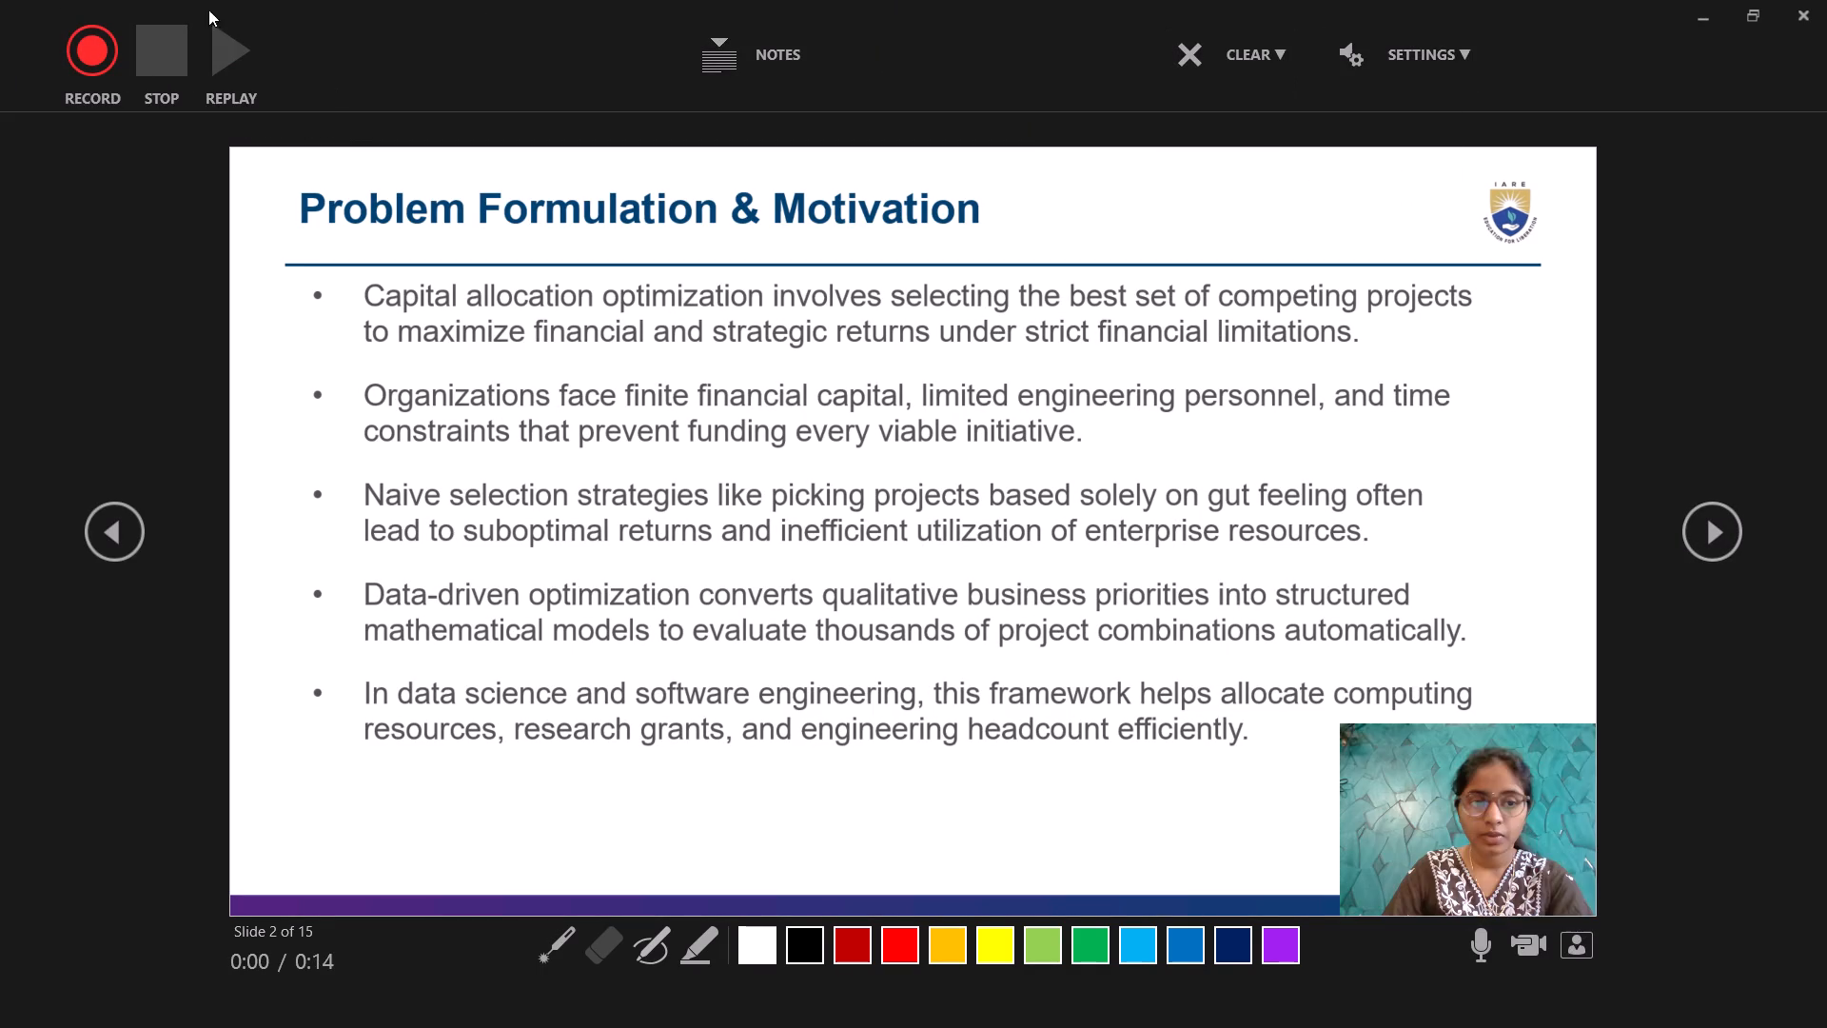
Start a fresh narration take on the Problem Formulation & Motivation slide.
click(97, 49)
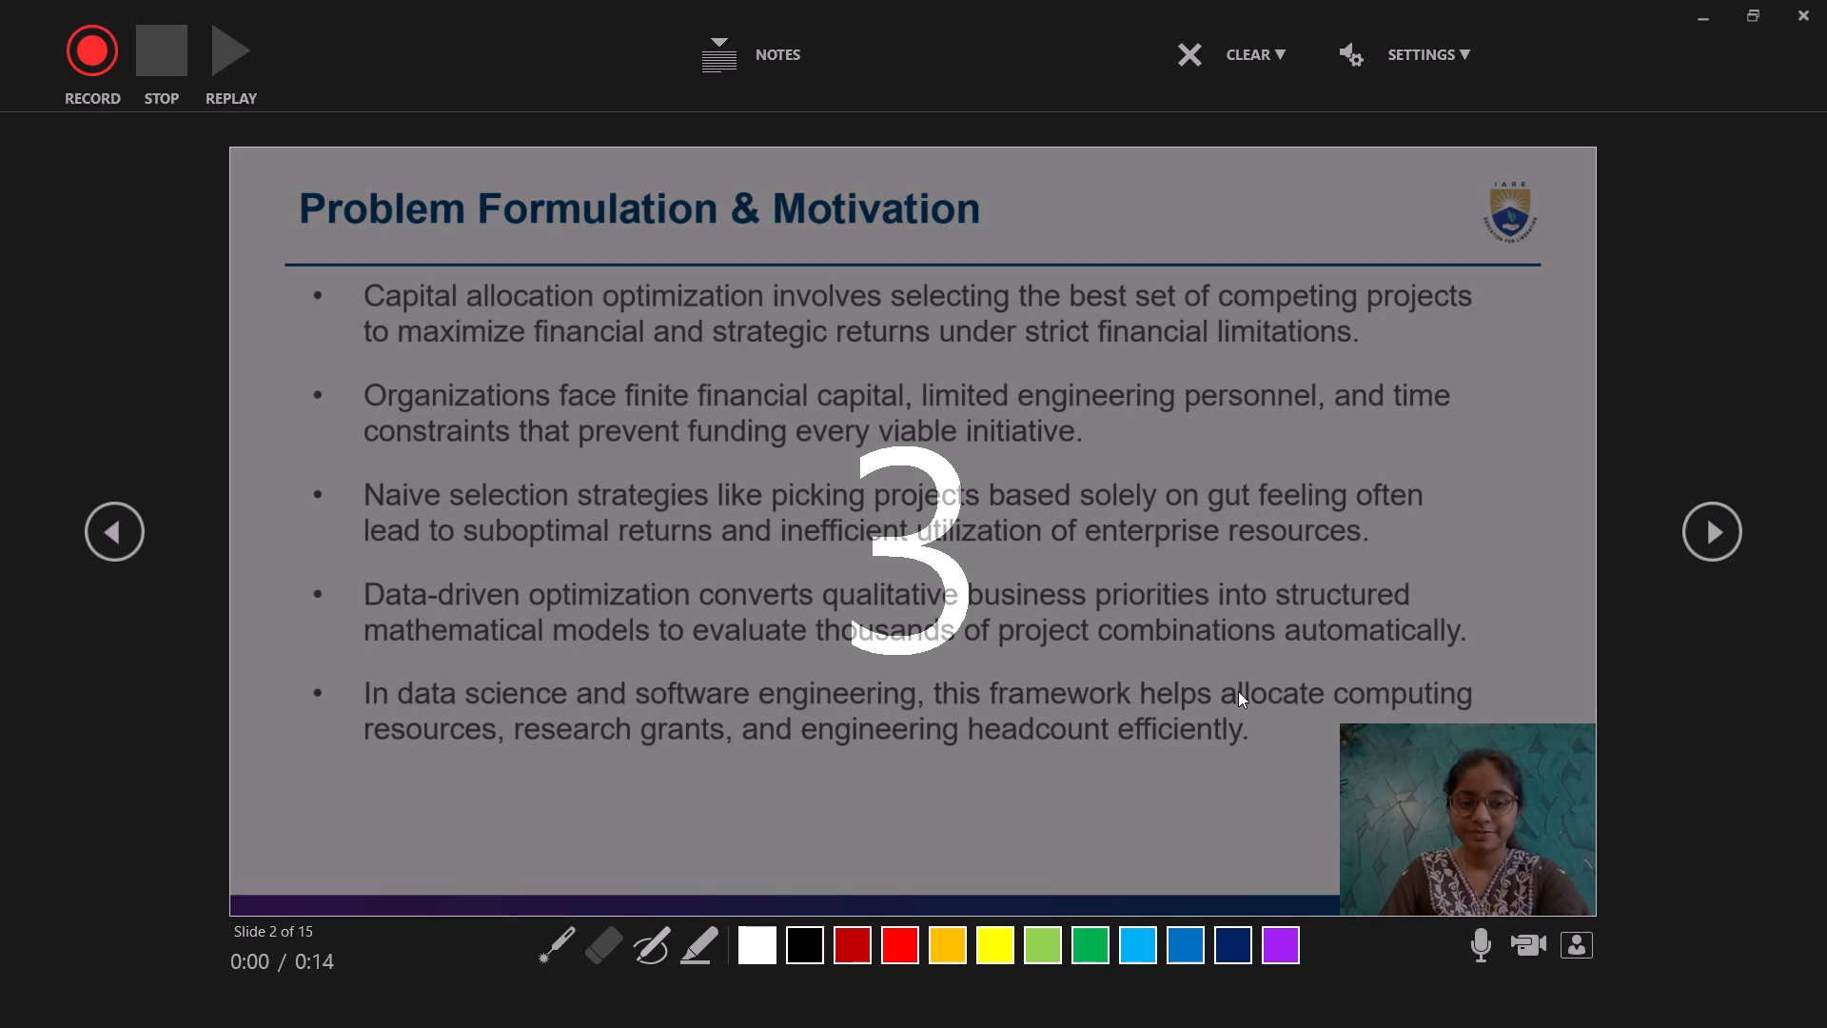
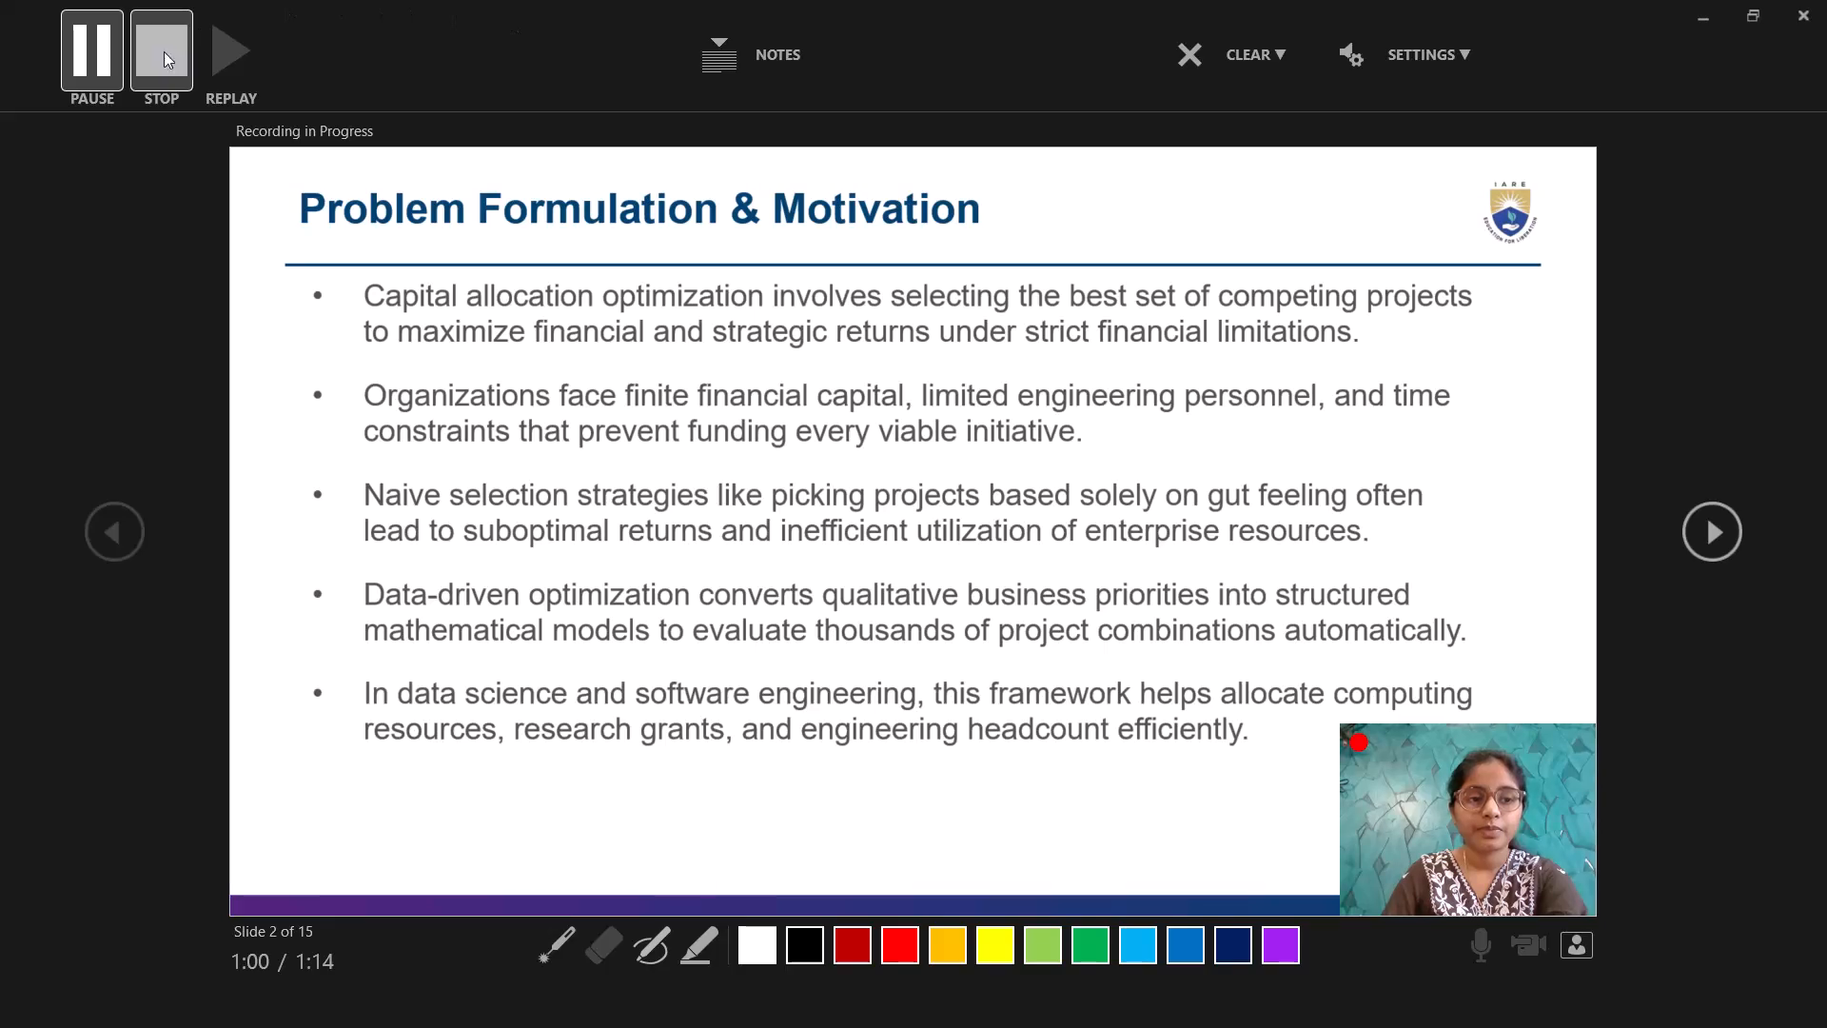
Stop the narration take on the Problem Formulation & Motivation slide at about 1:01.
click(170, 54)
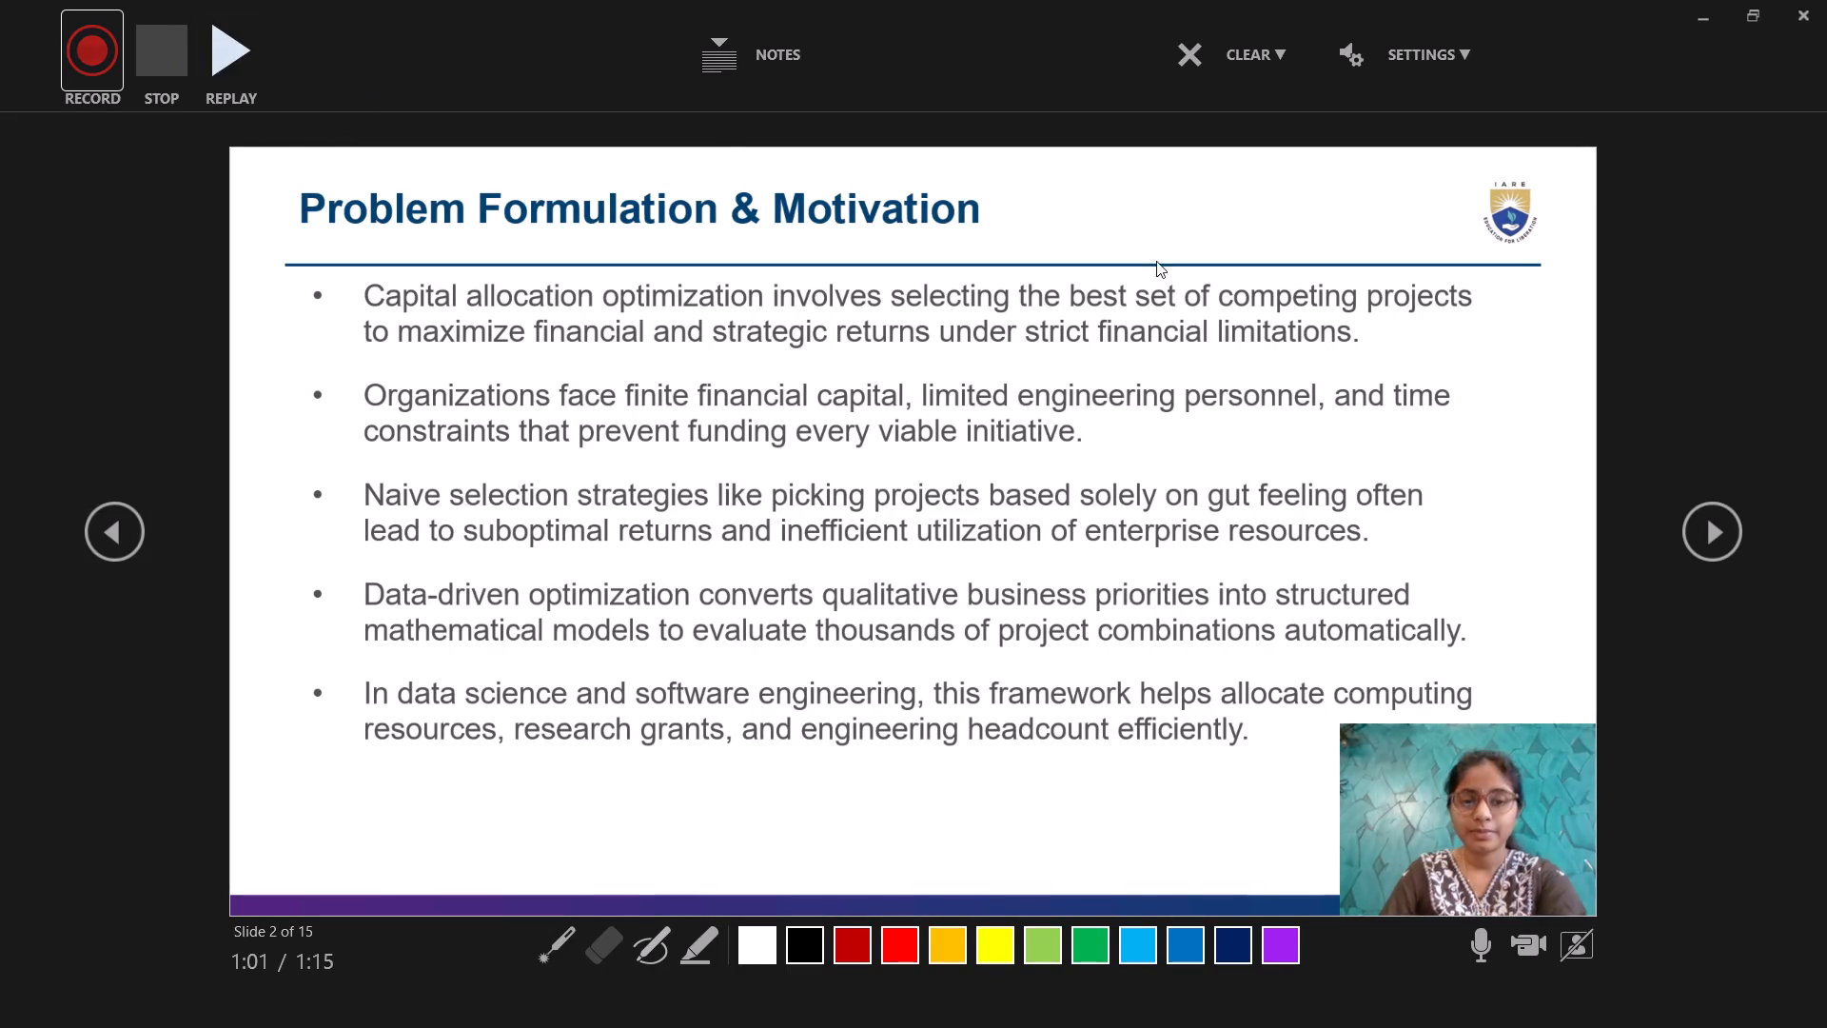
Review the recorded camera narration on the Problem Formulation & Motivation slide, replaying the take and checking the following slide.
click(1500, 819)
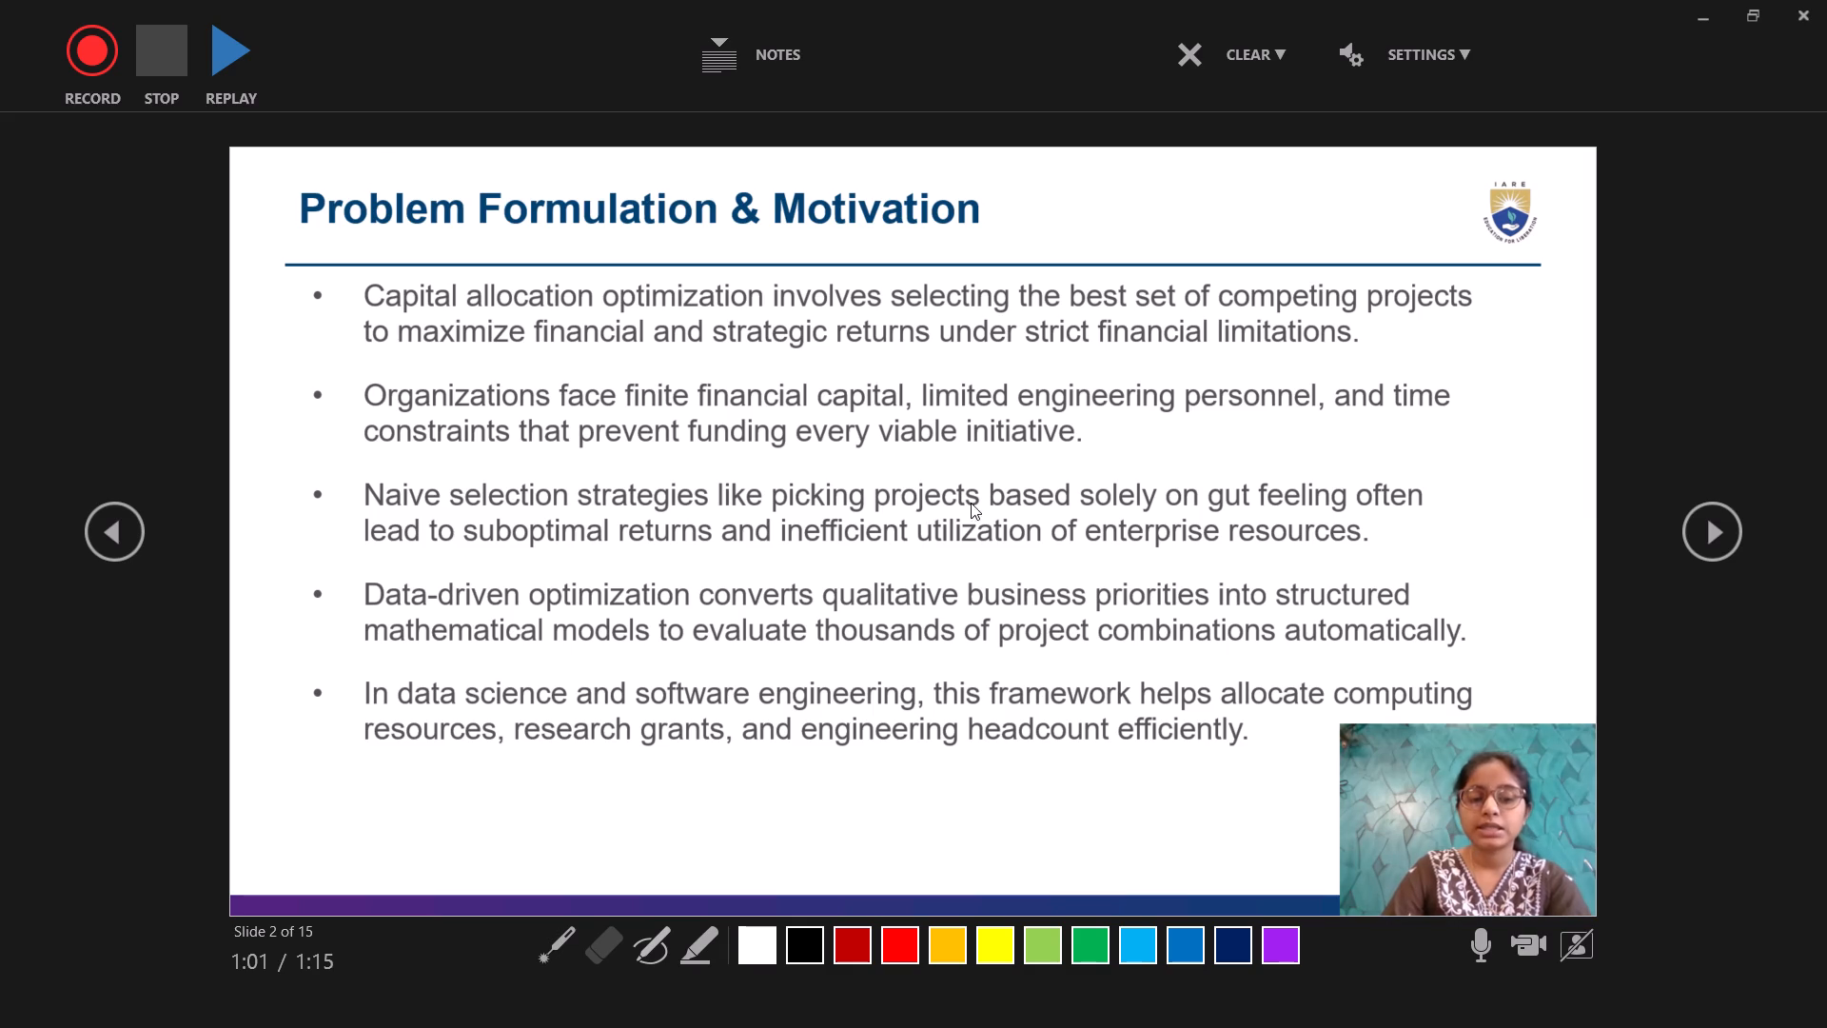
click(1707, 534)
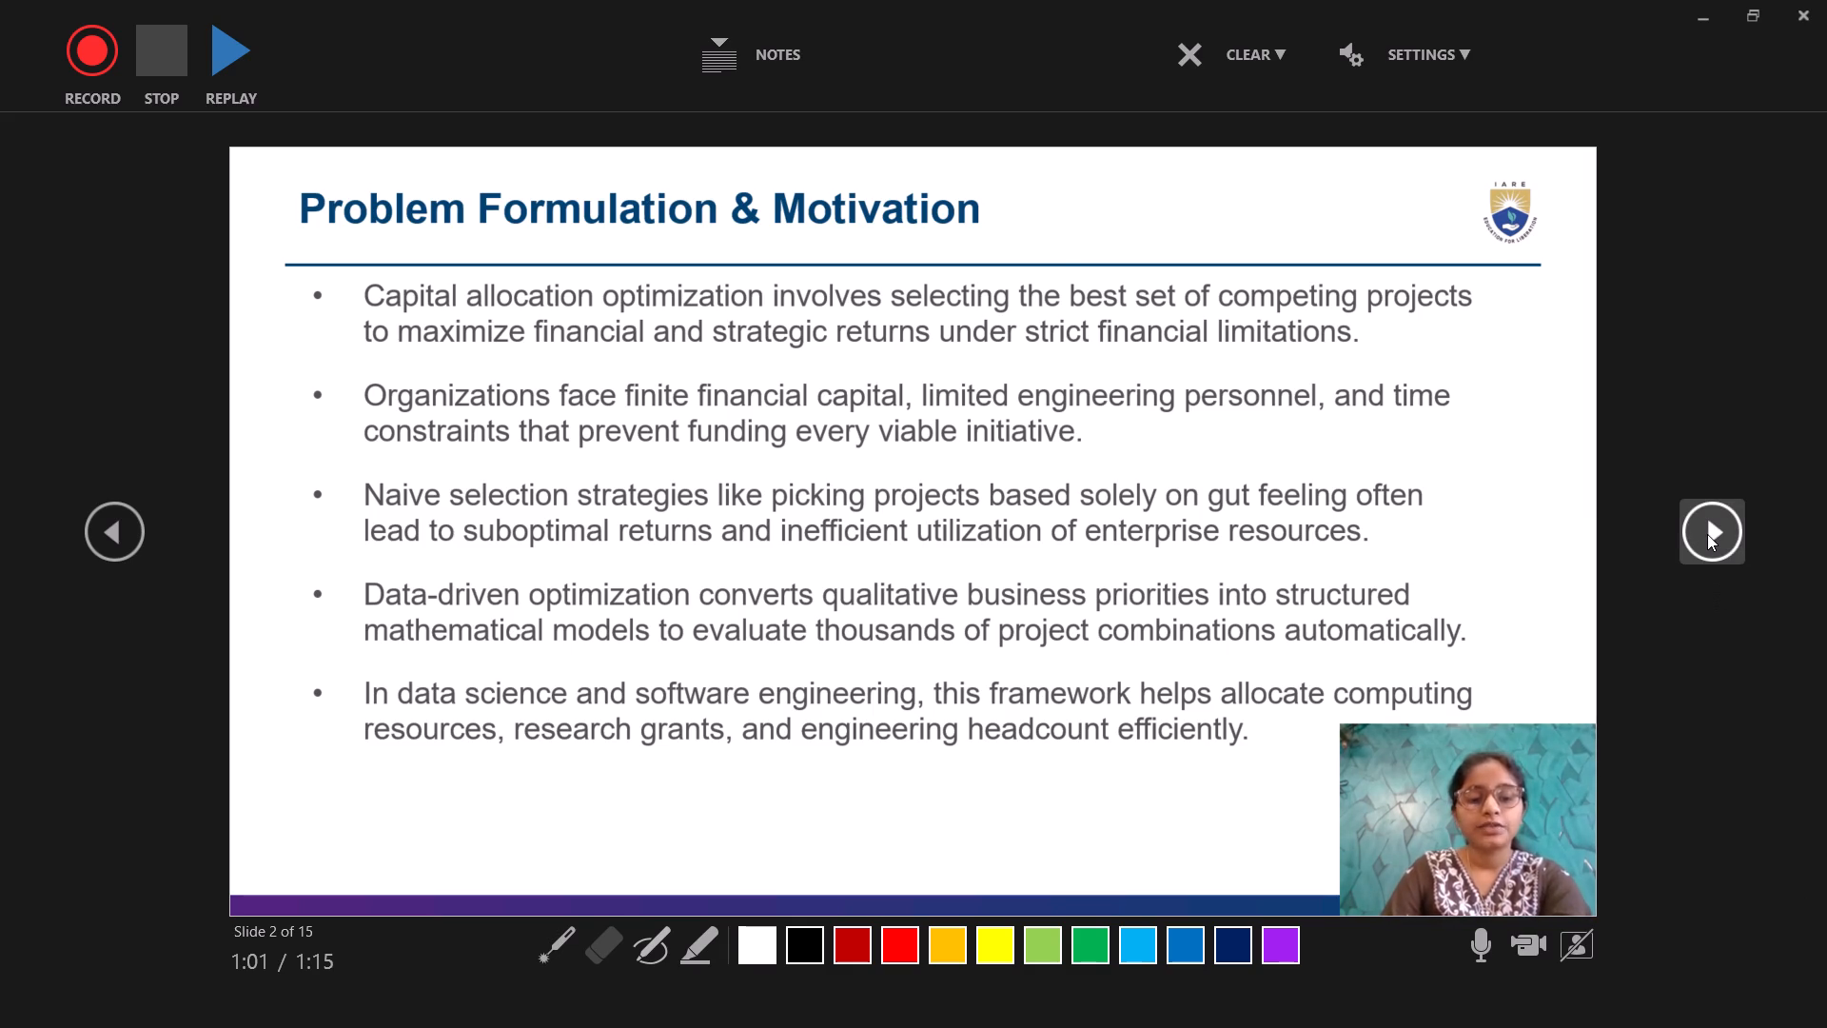
click(106, 559)
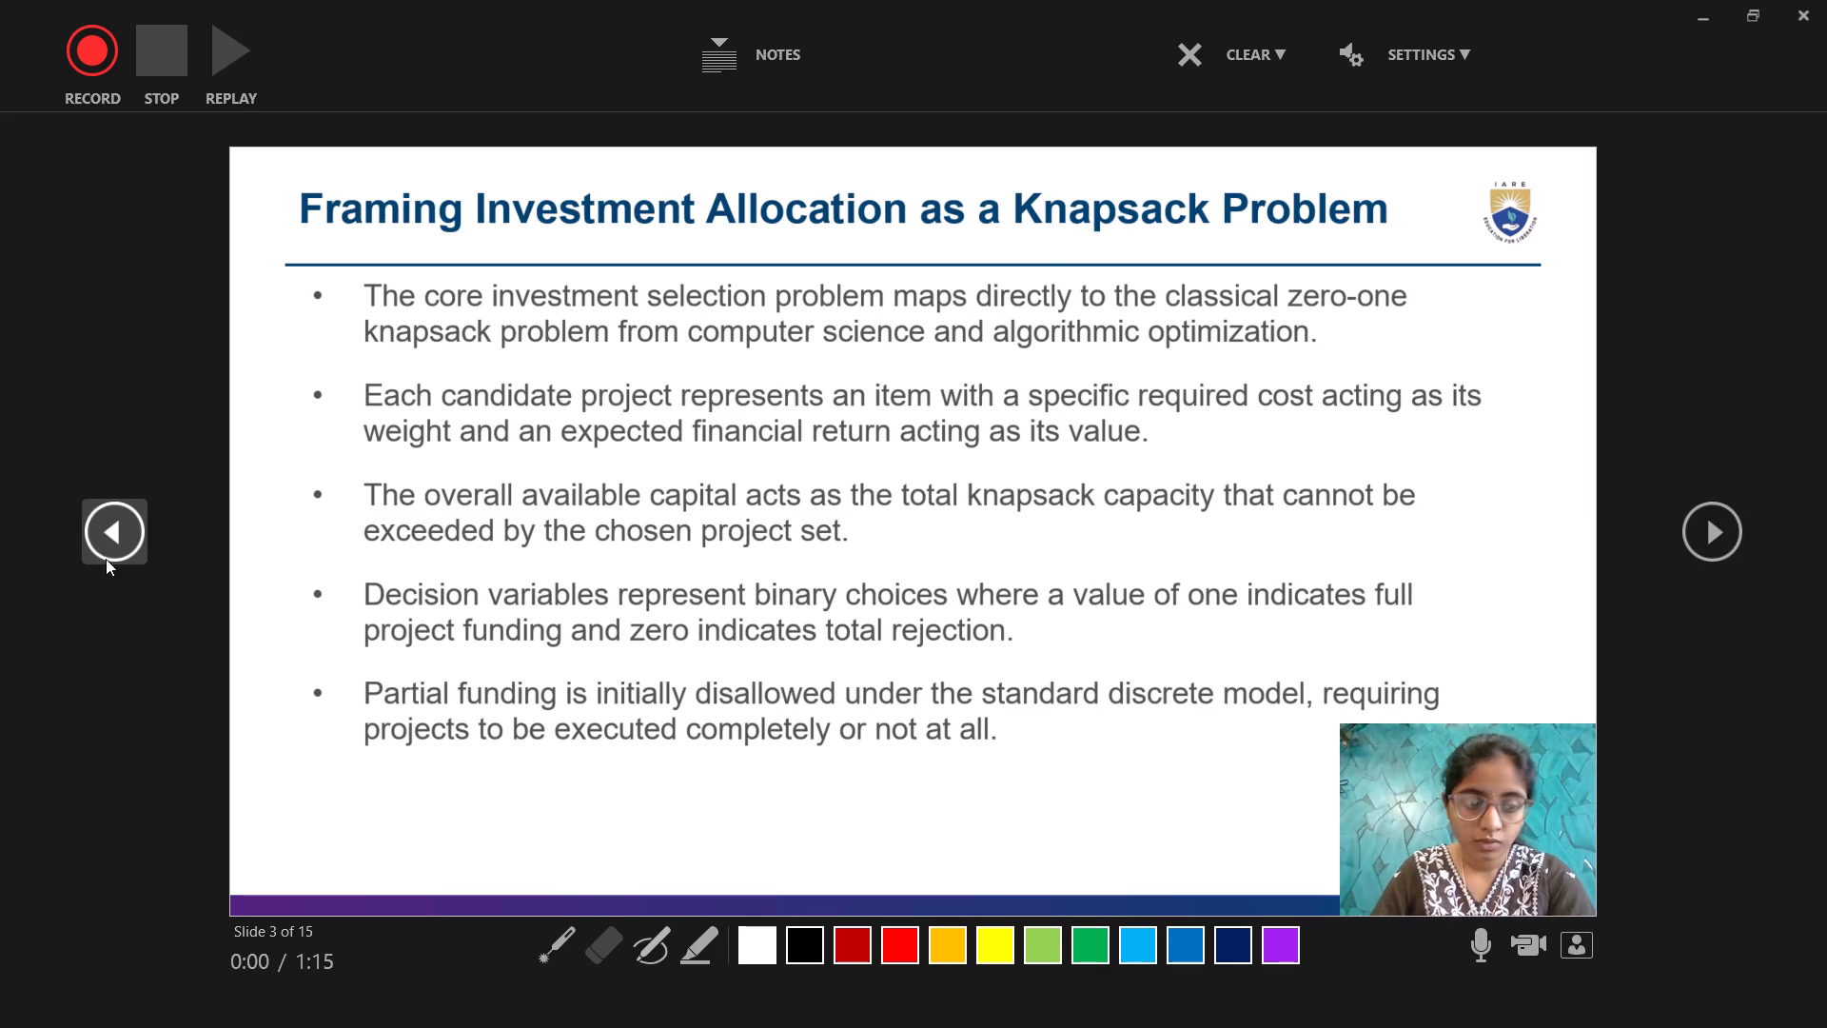
click(1475, 803)
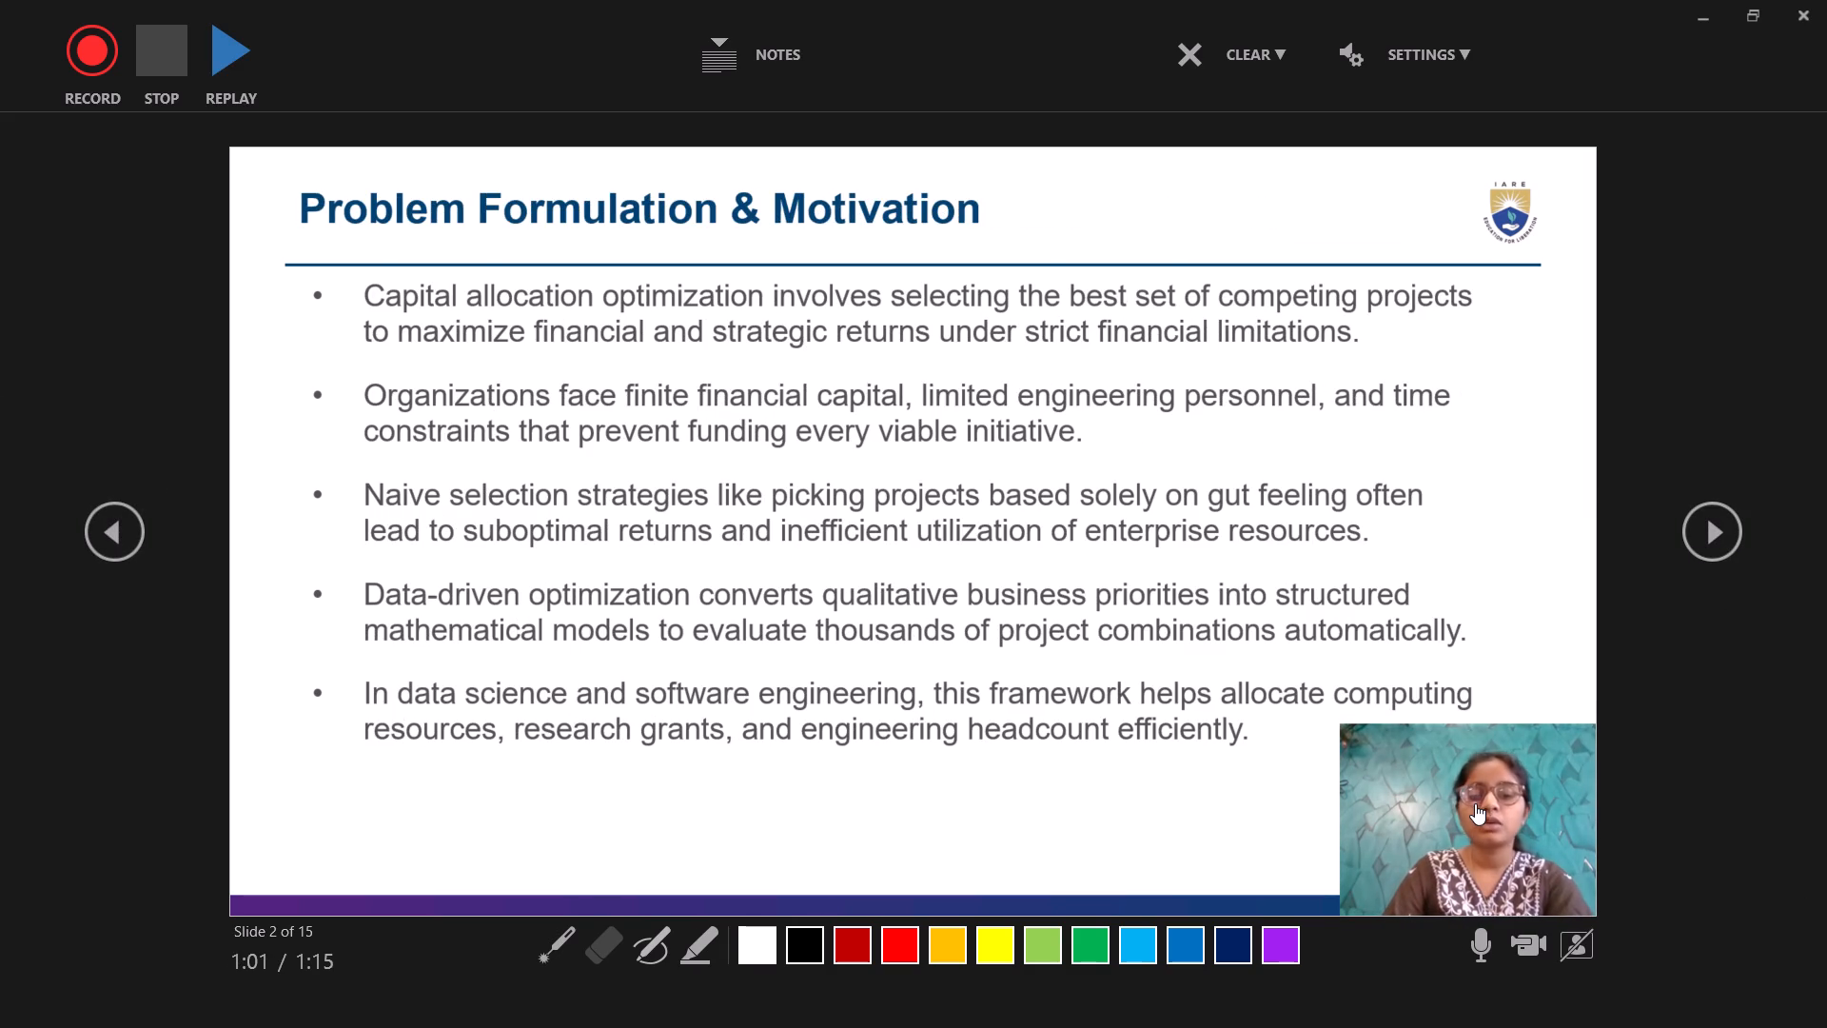
click(1450, 753)
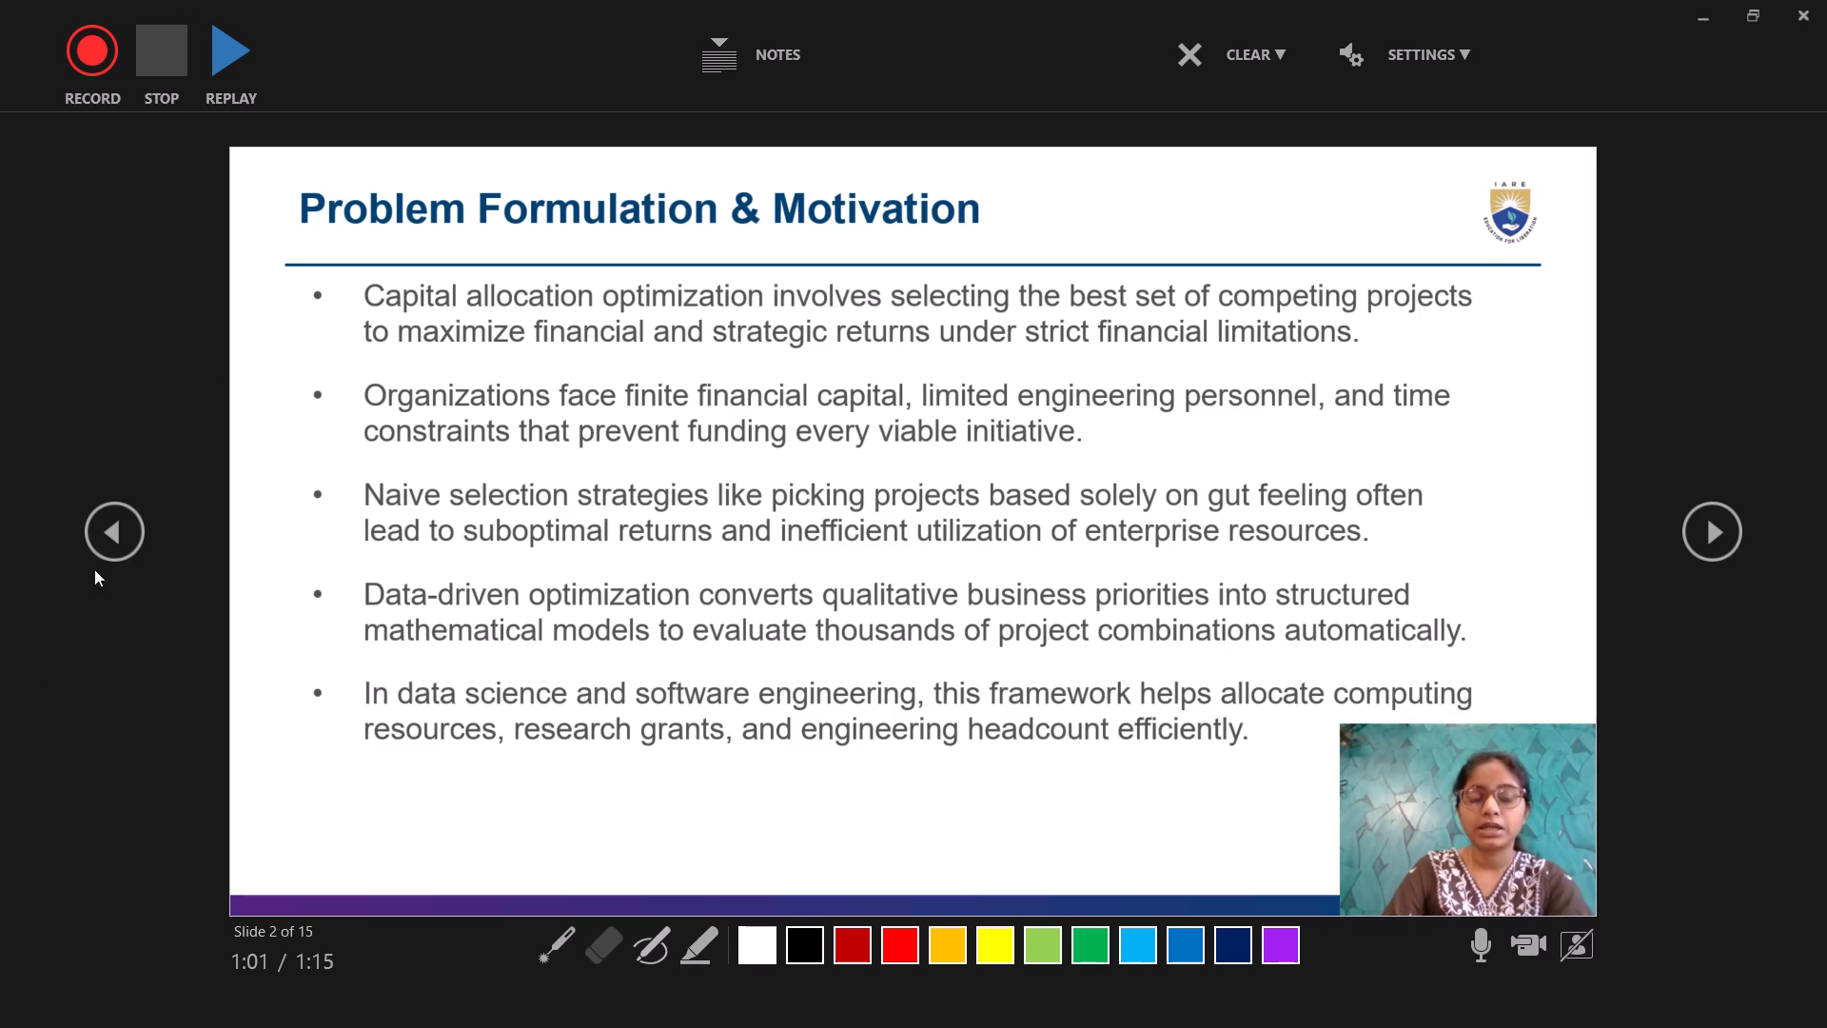
click(237, 74)
click(237, 74)
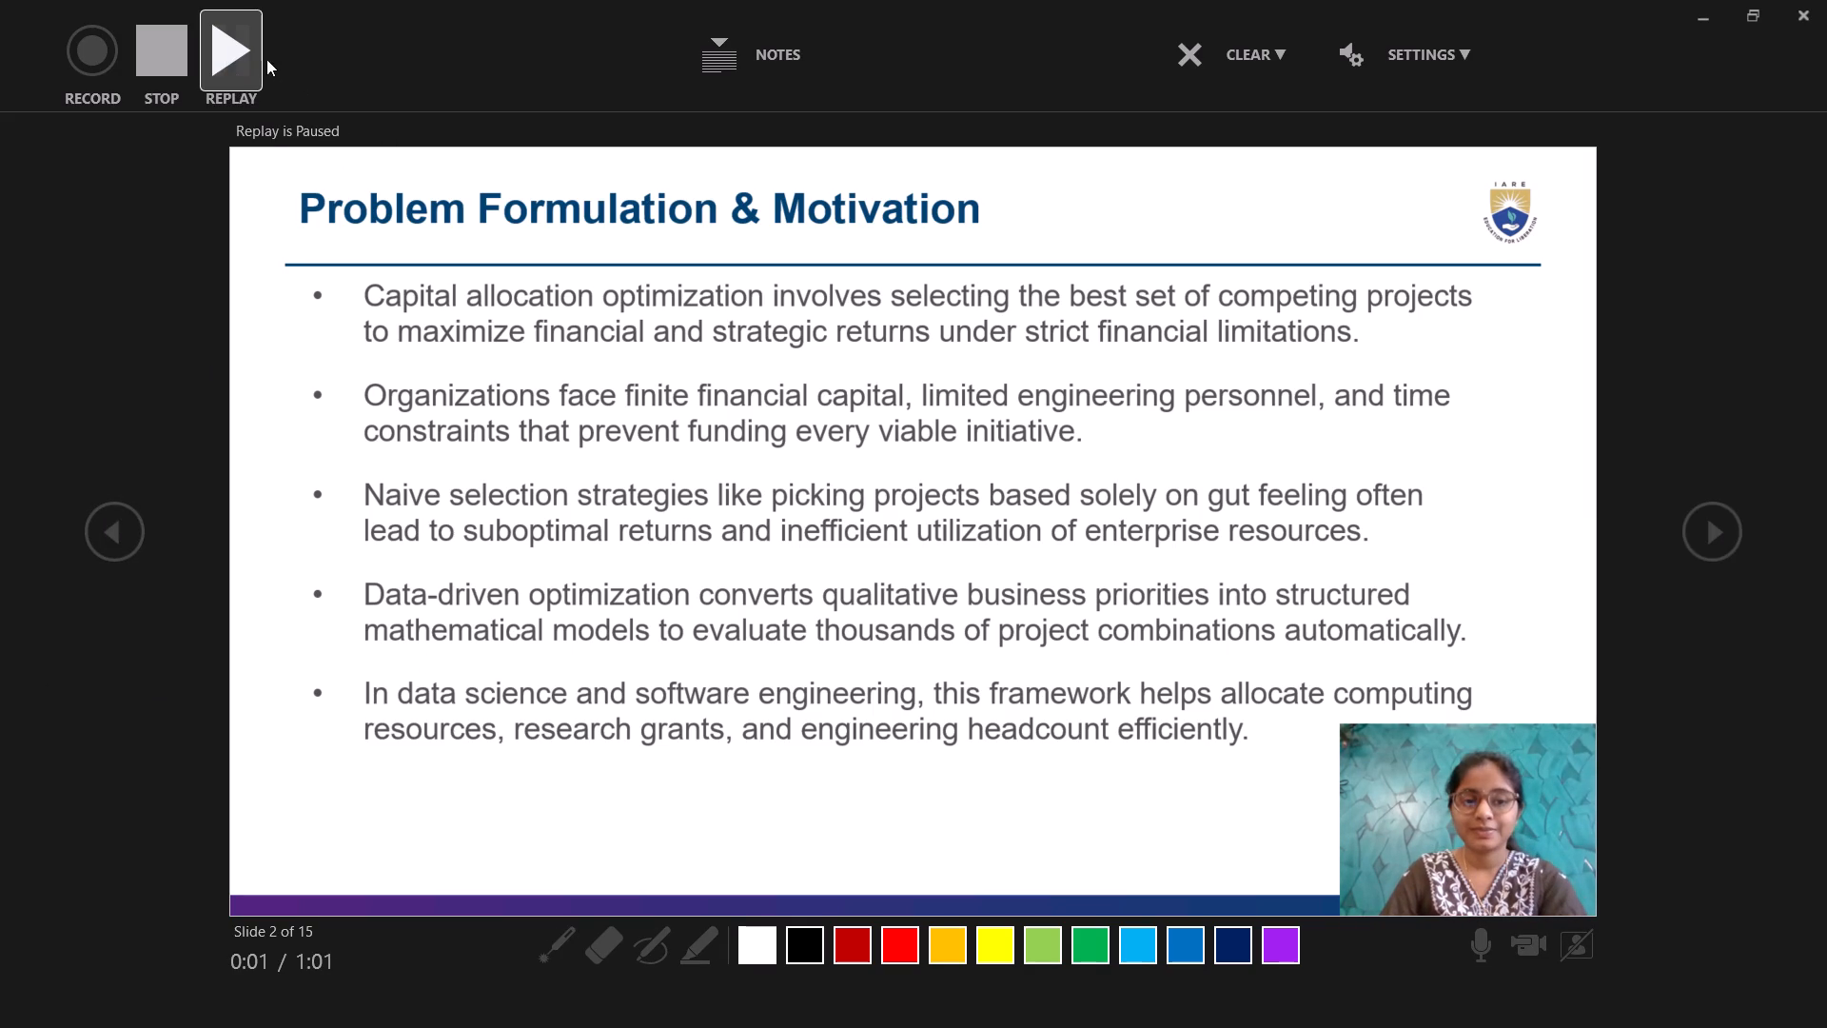
click(226, 37)
click(226, 37)
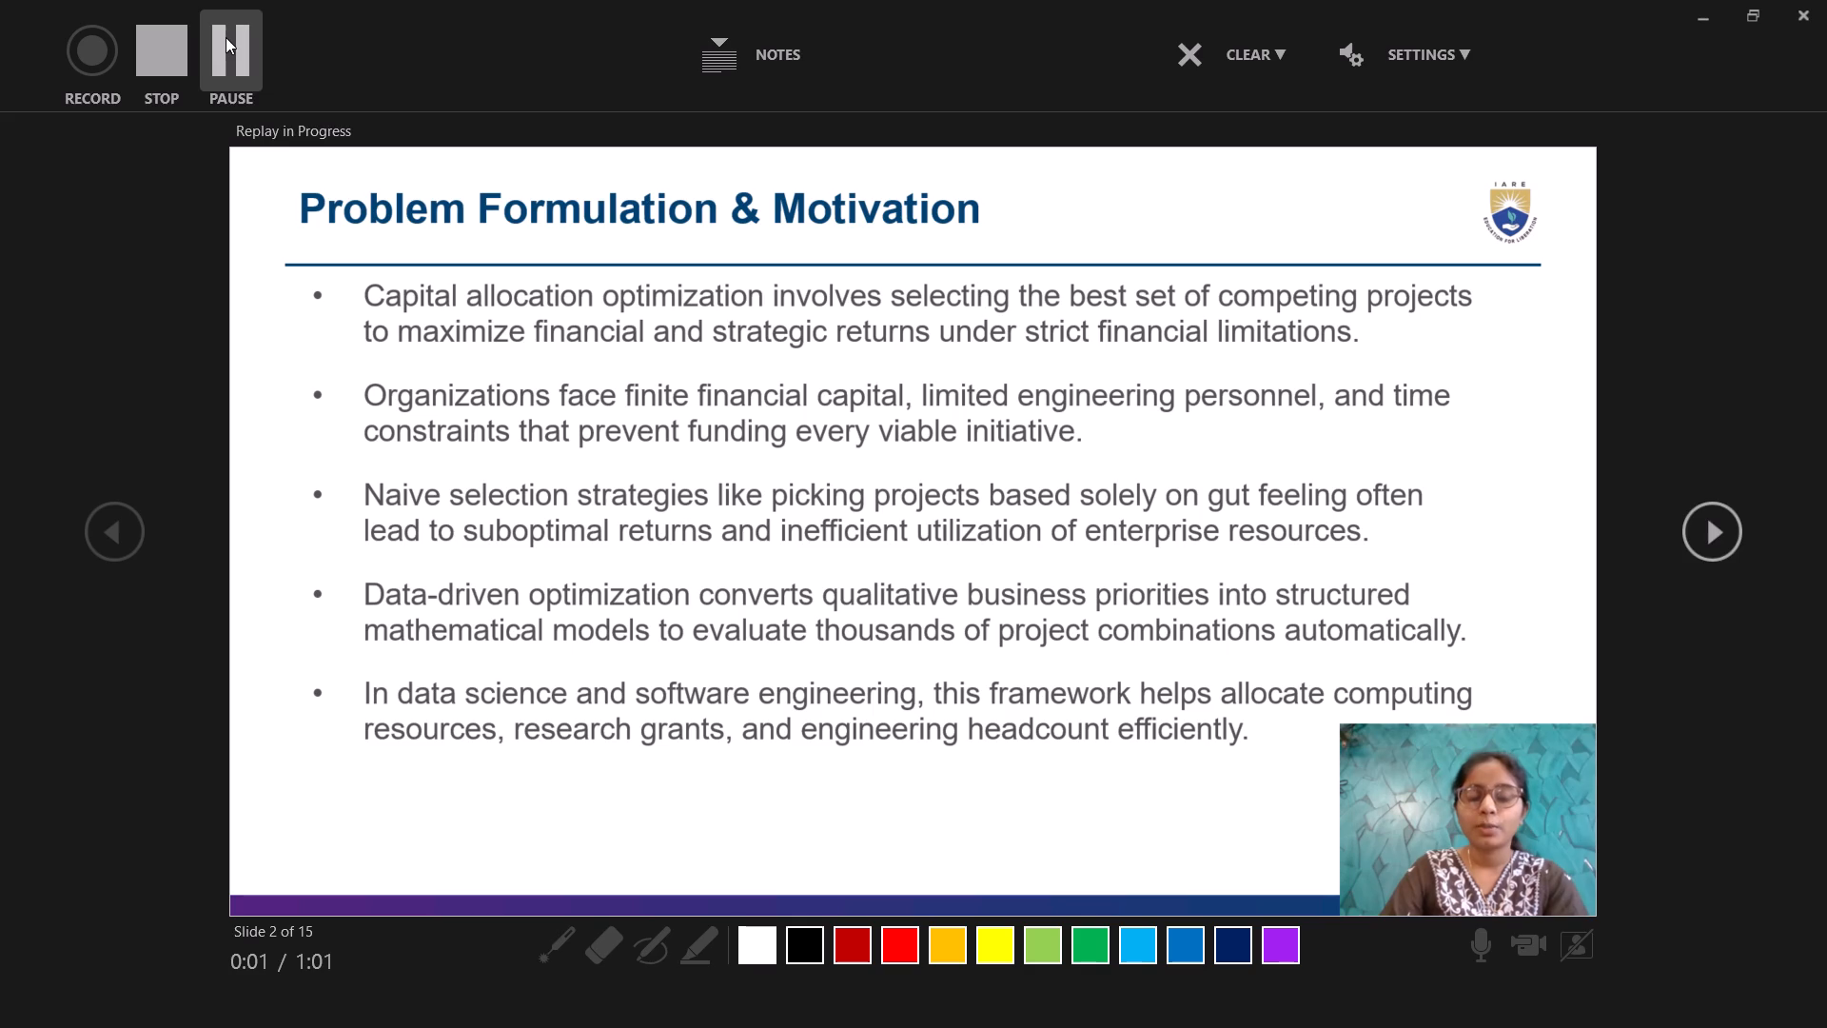
click(171, 62)
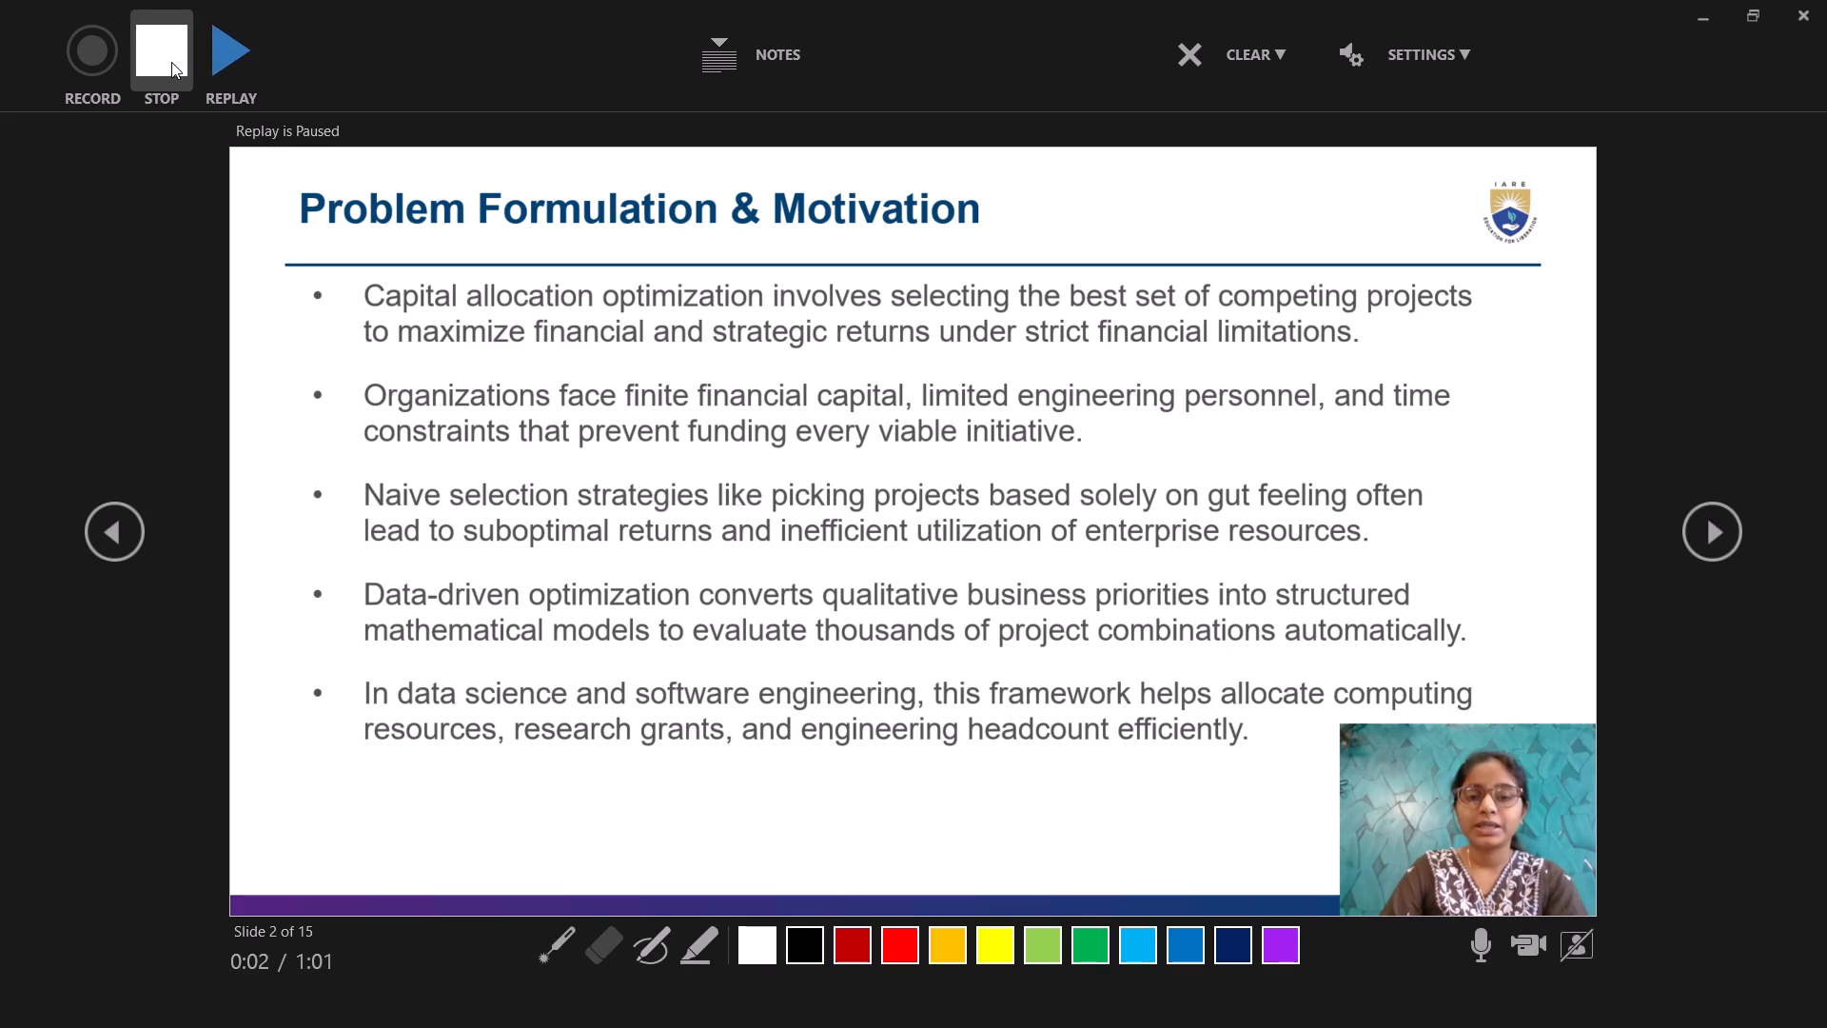
click(1524, 801)
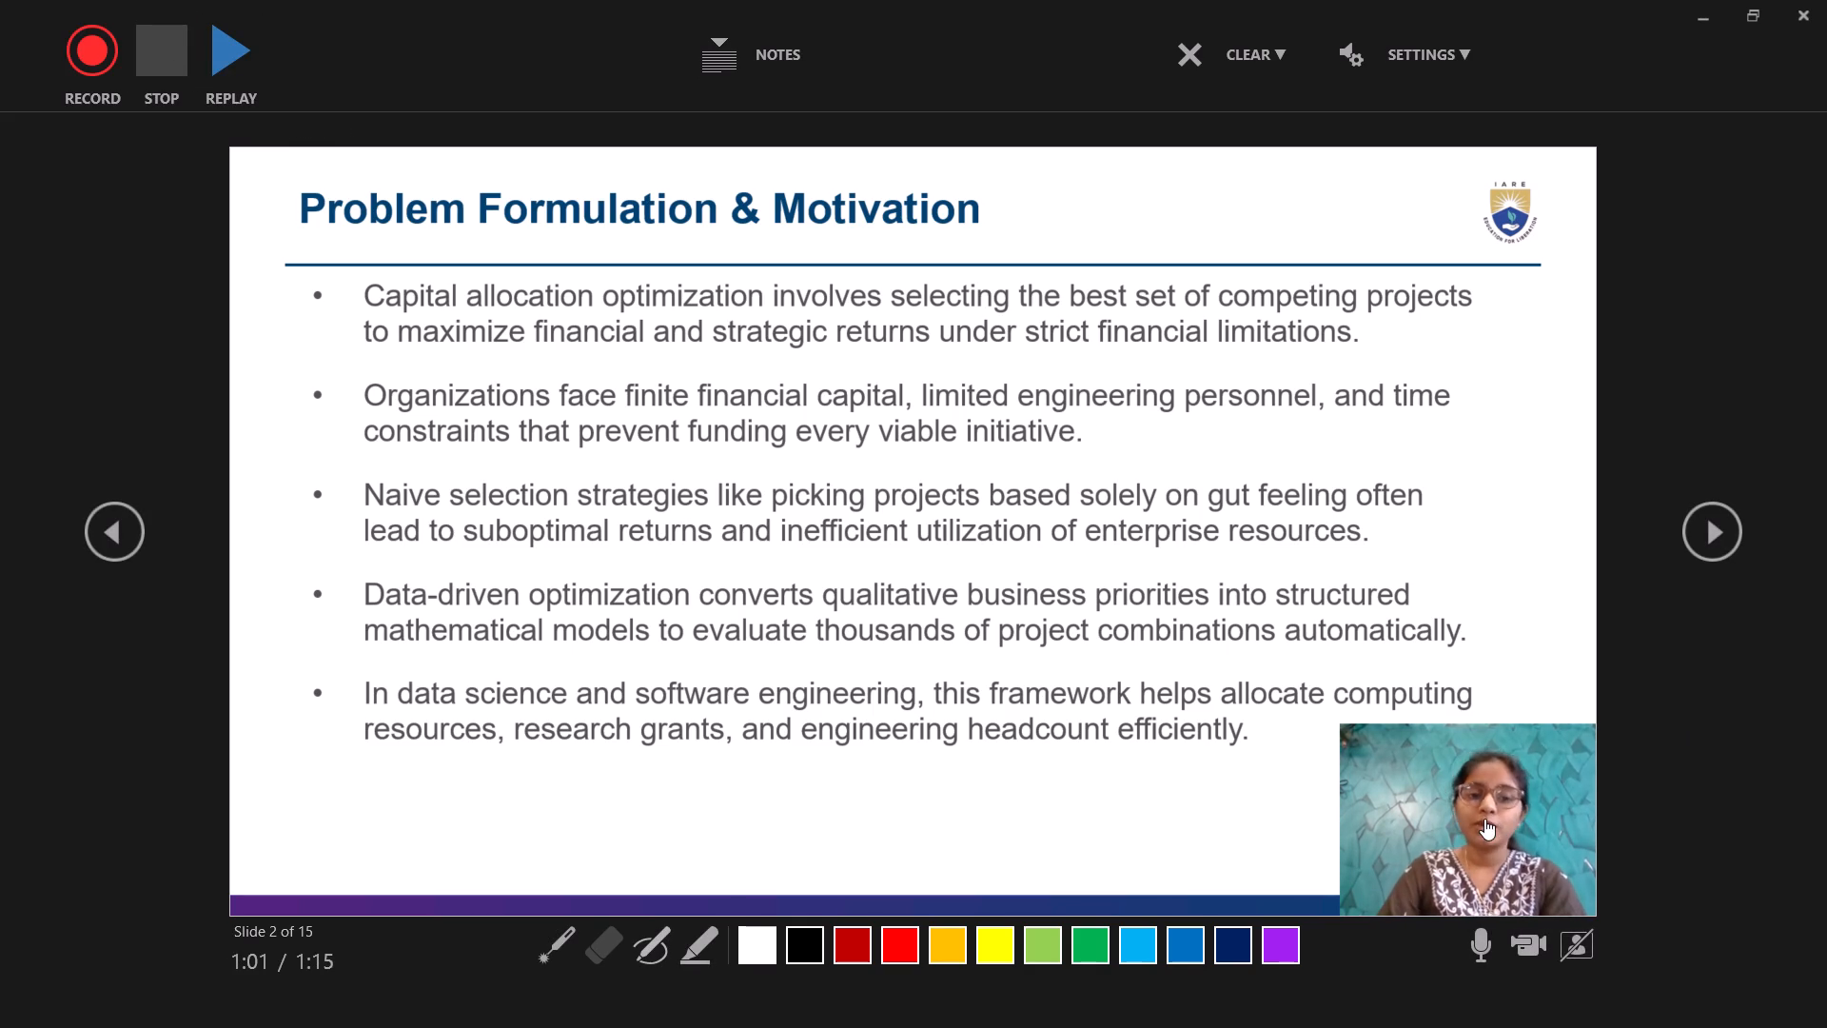
click(1729, 546)
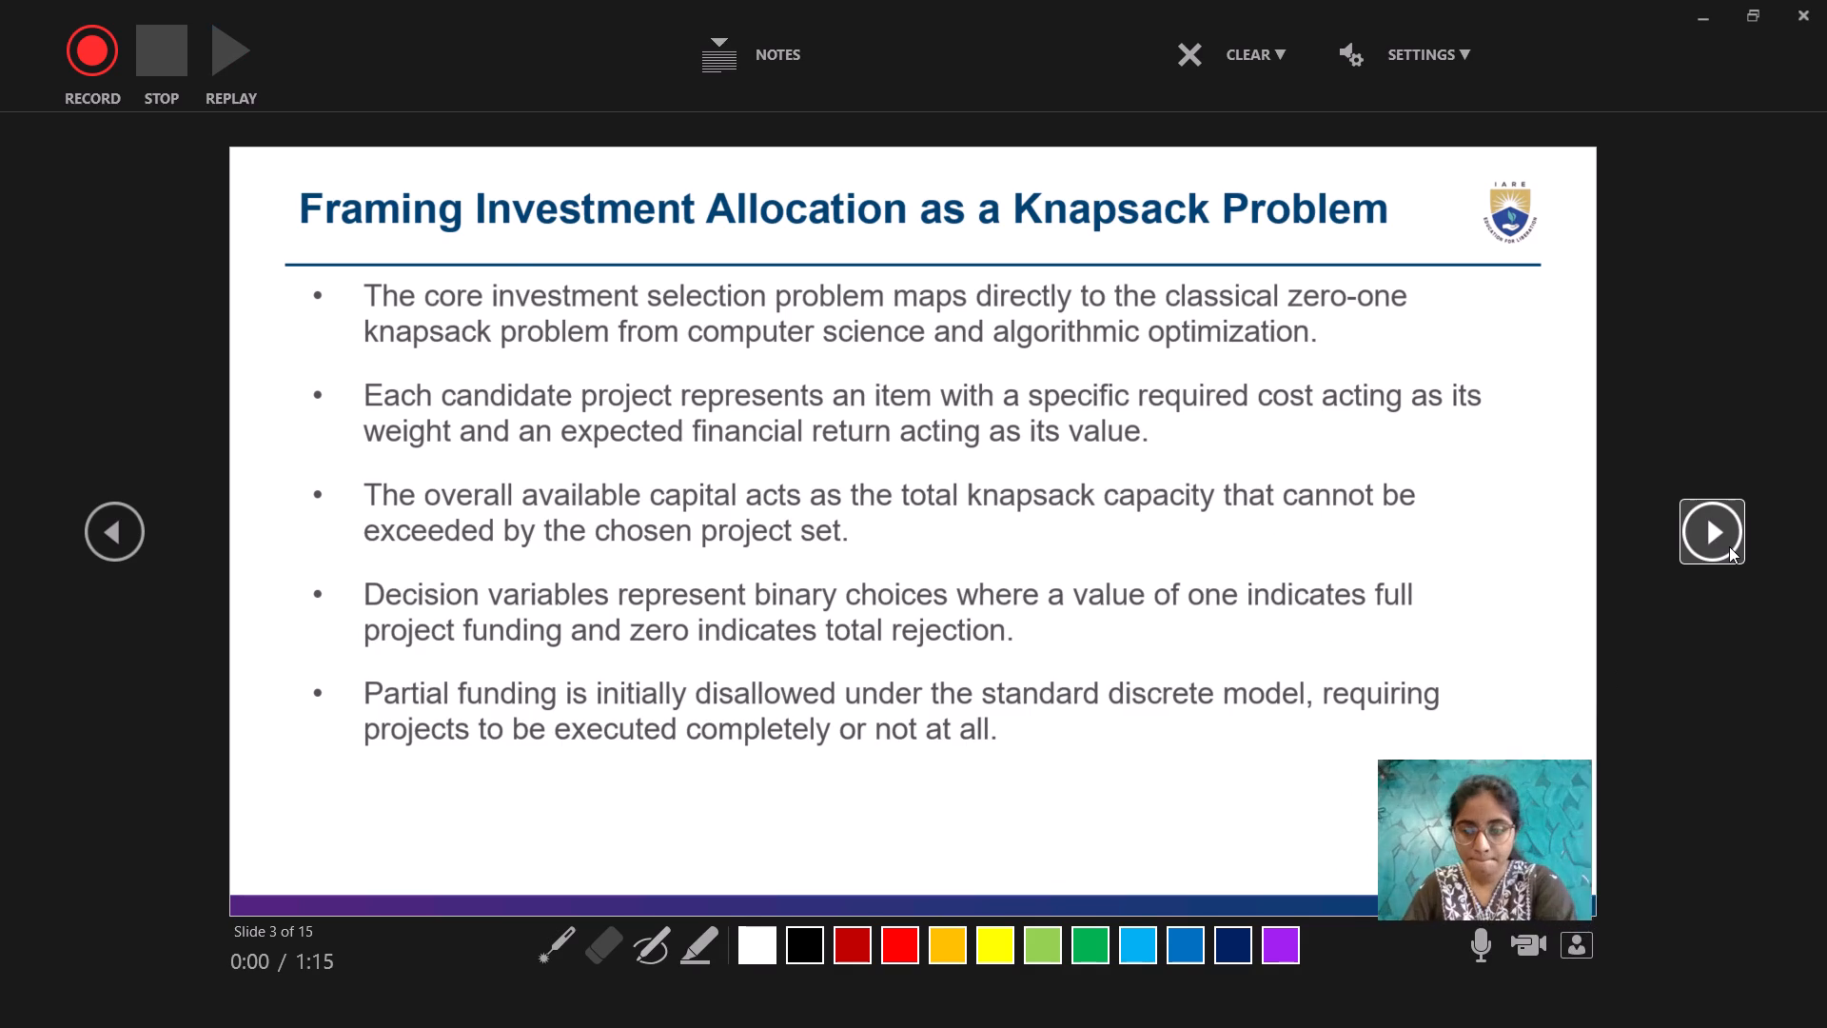
click(108, 509)
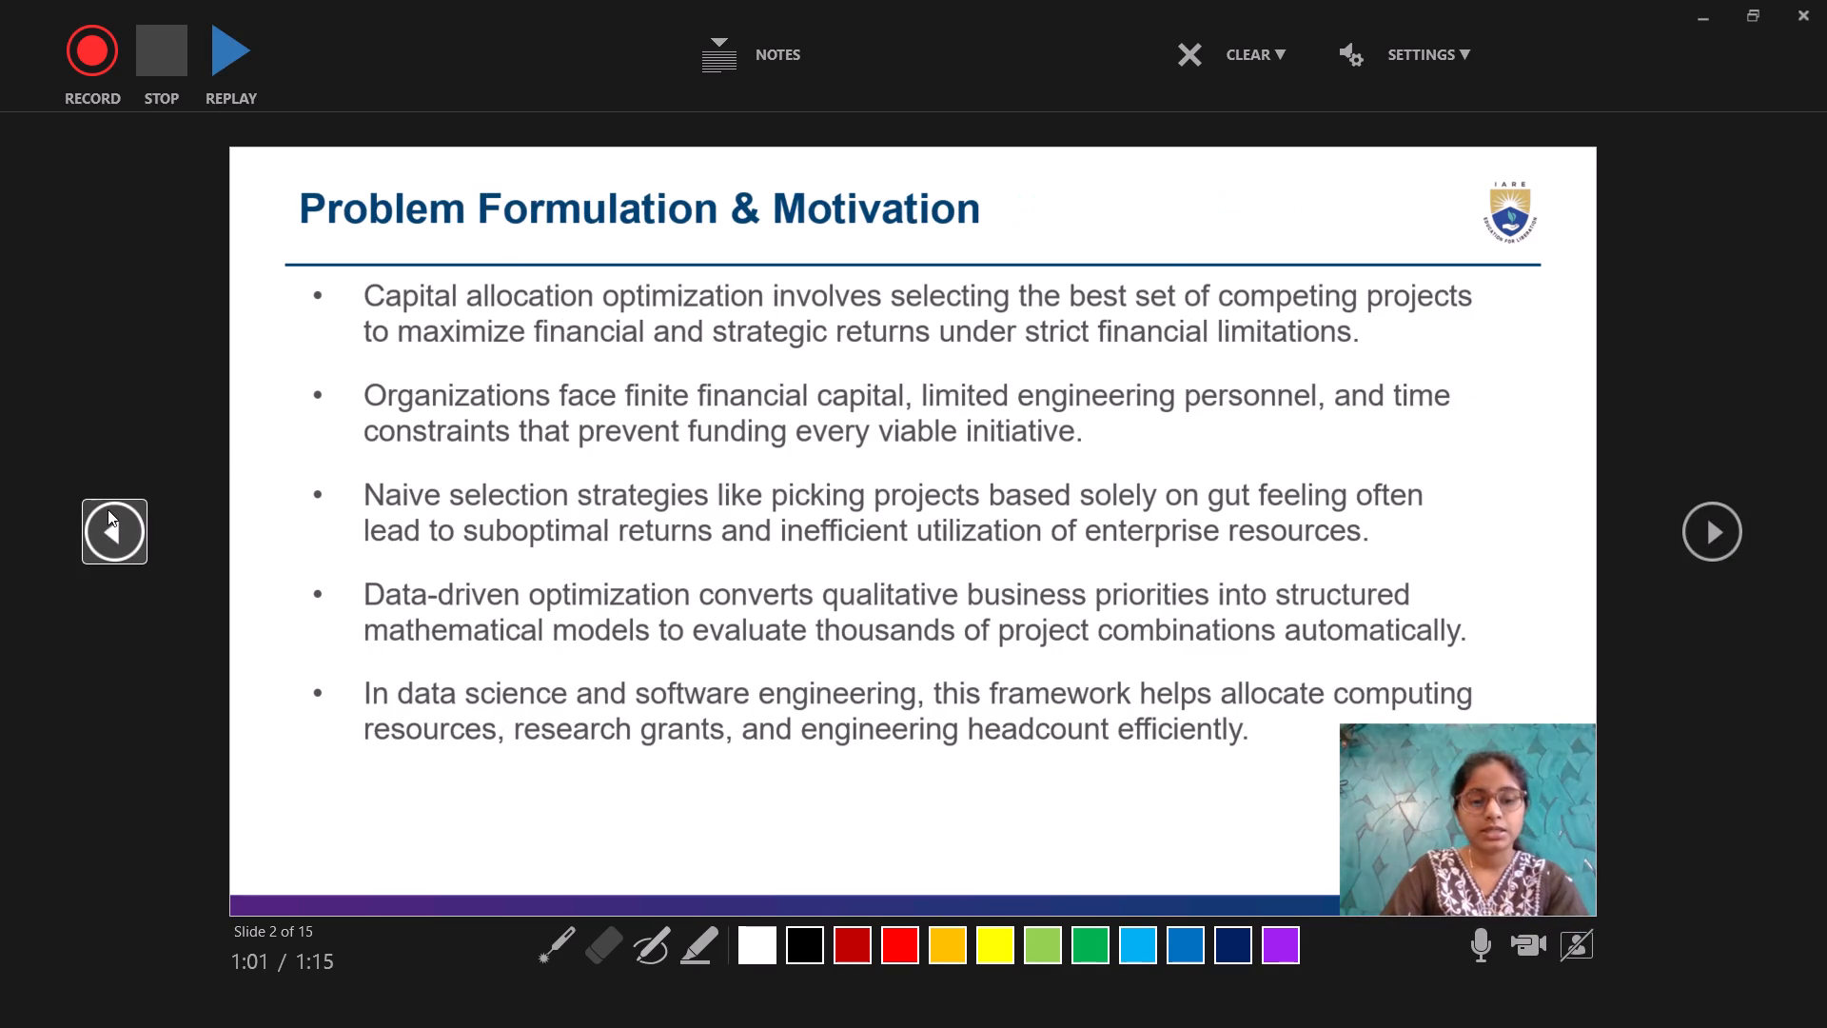
Exit the recording view and select slide 3, Framing Investment Allocation as a Knapsack Problem.
click(1784, 14)
scroll(1551, 565, down, 5)
scroll(1551, 565, up, 4)
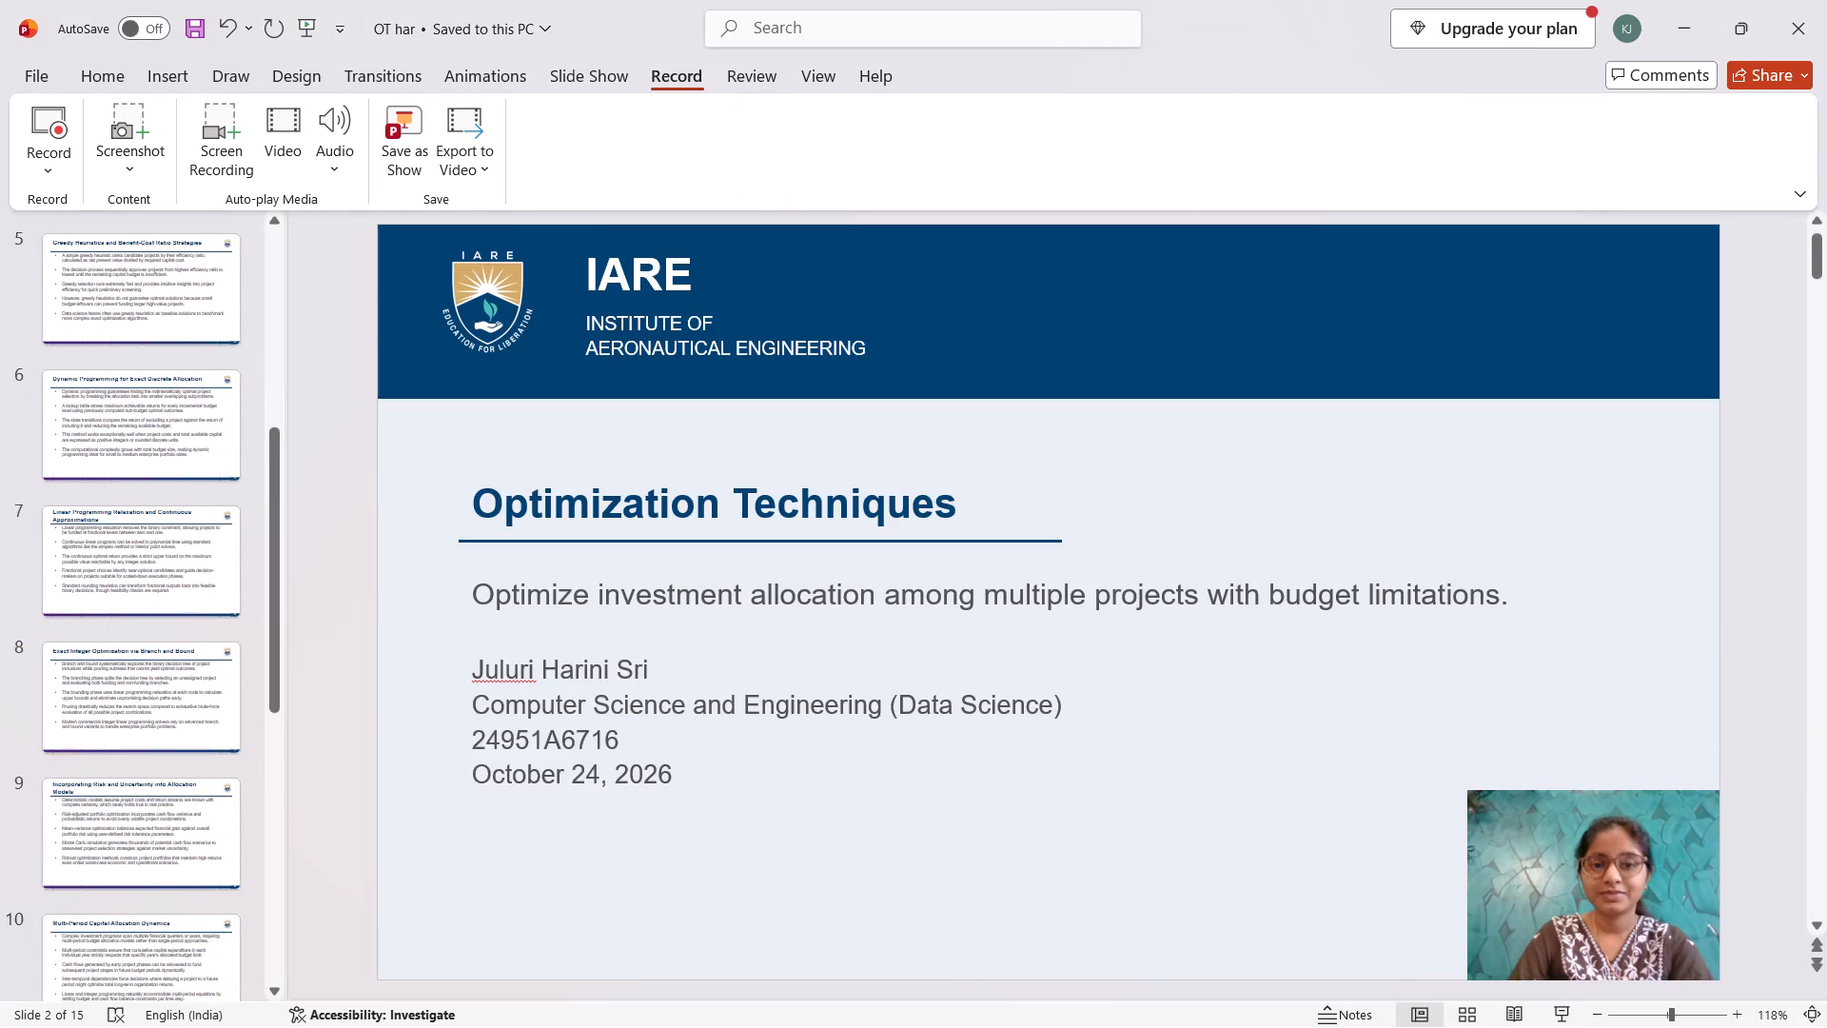
click(108, 535)
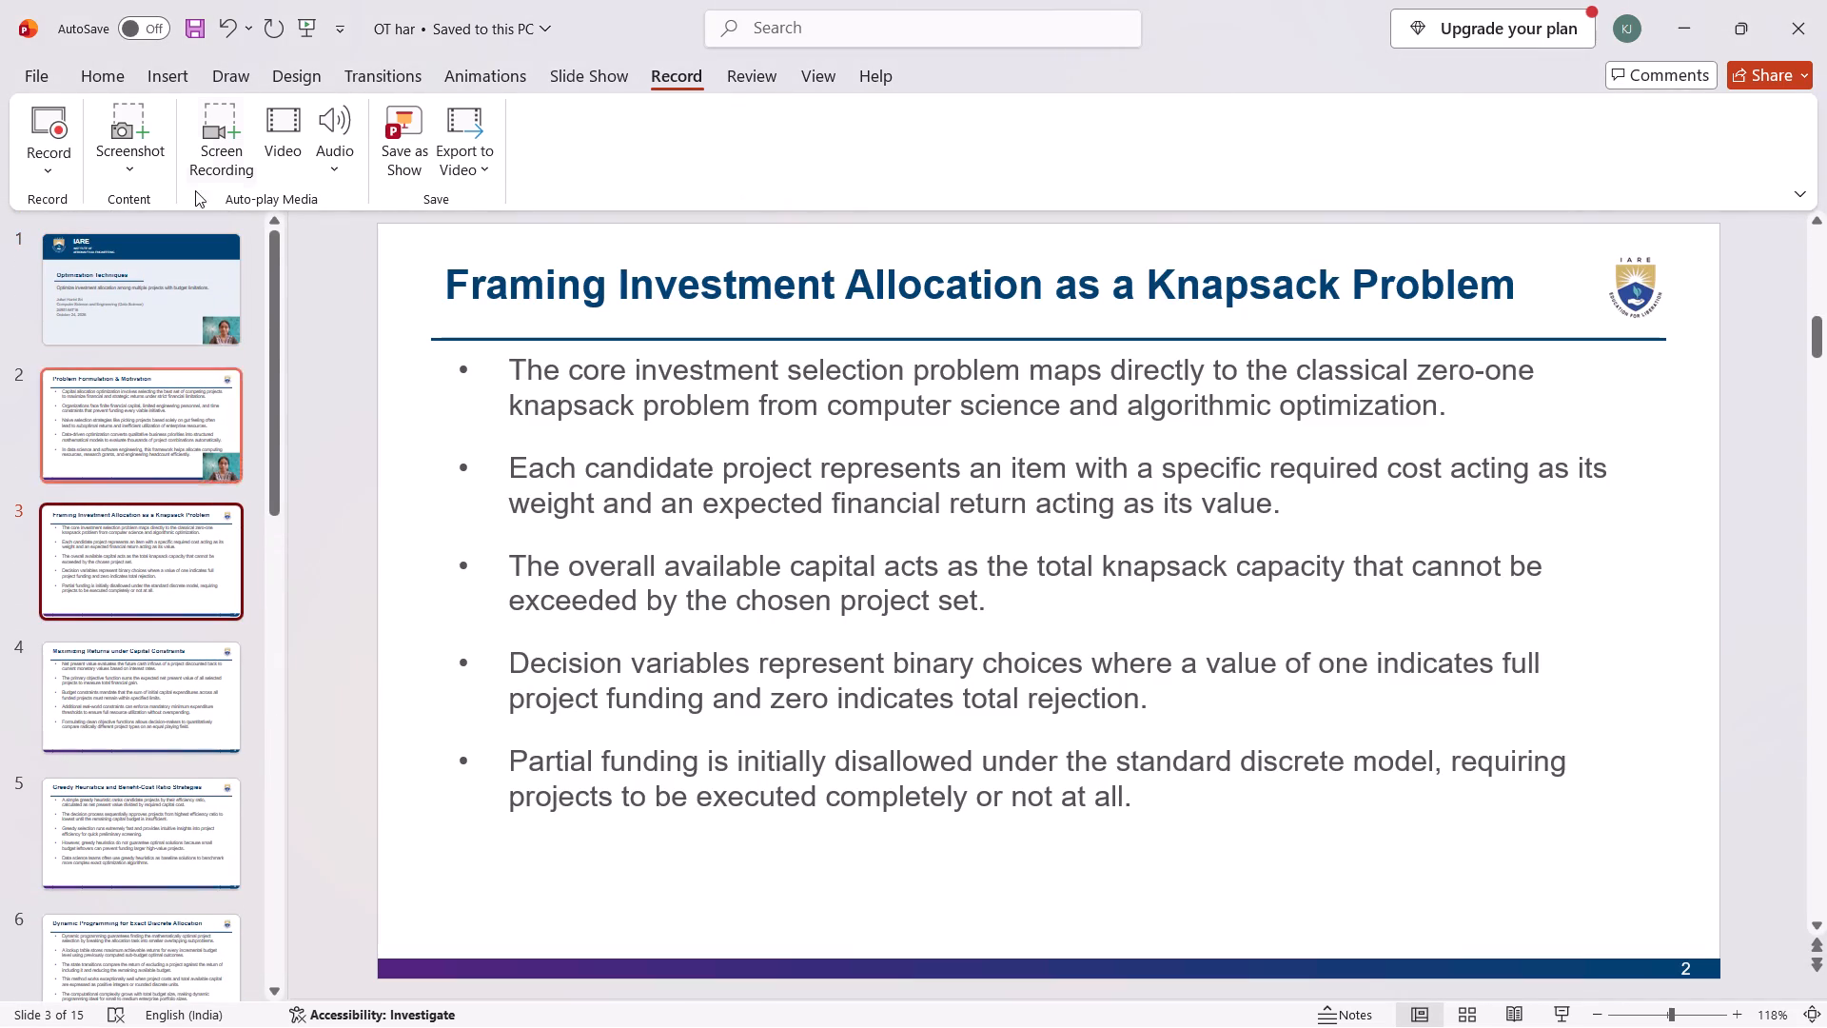
Open the recording view from the current slide and start a narration take on the Framing Investment Allocation as a Knapsack Problem slide.
click(64, 145)
click(83, 212)
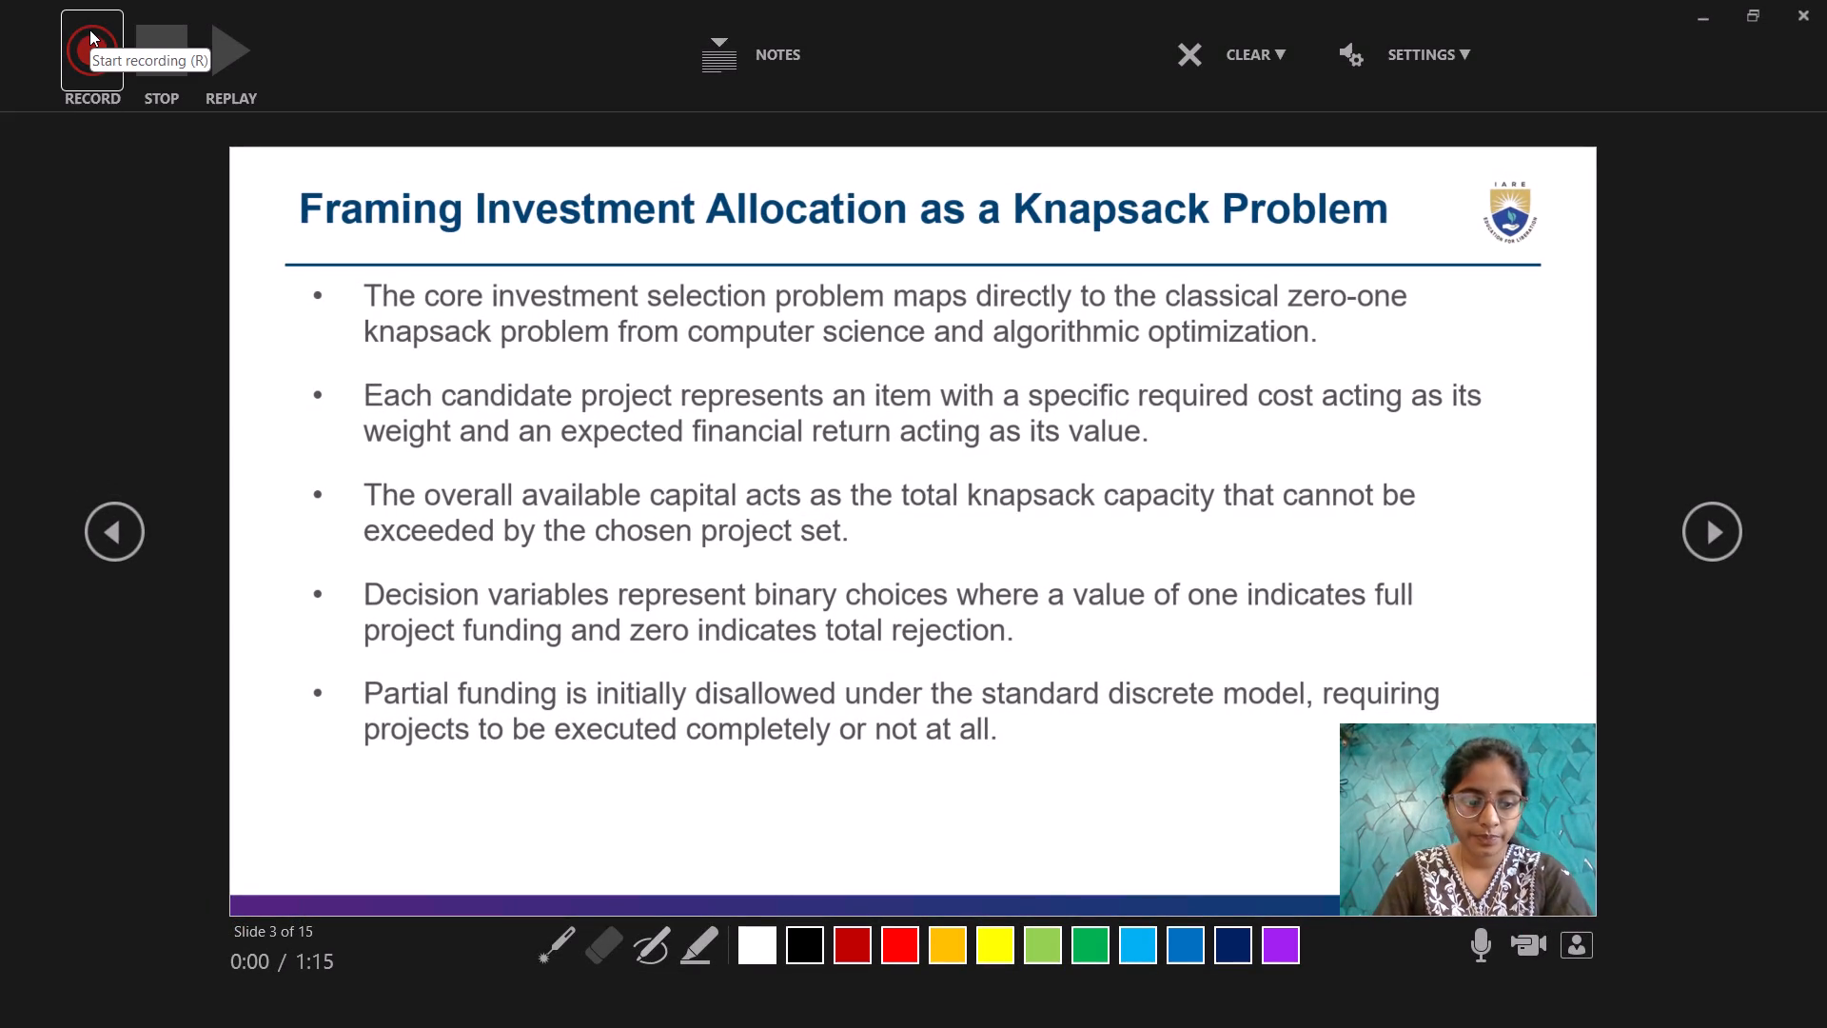
click(89, 30)
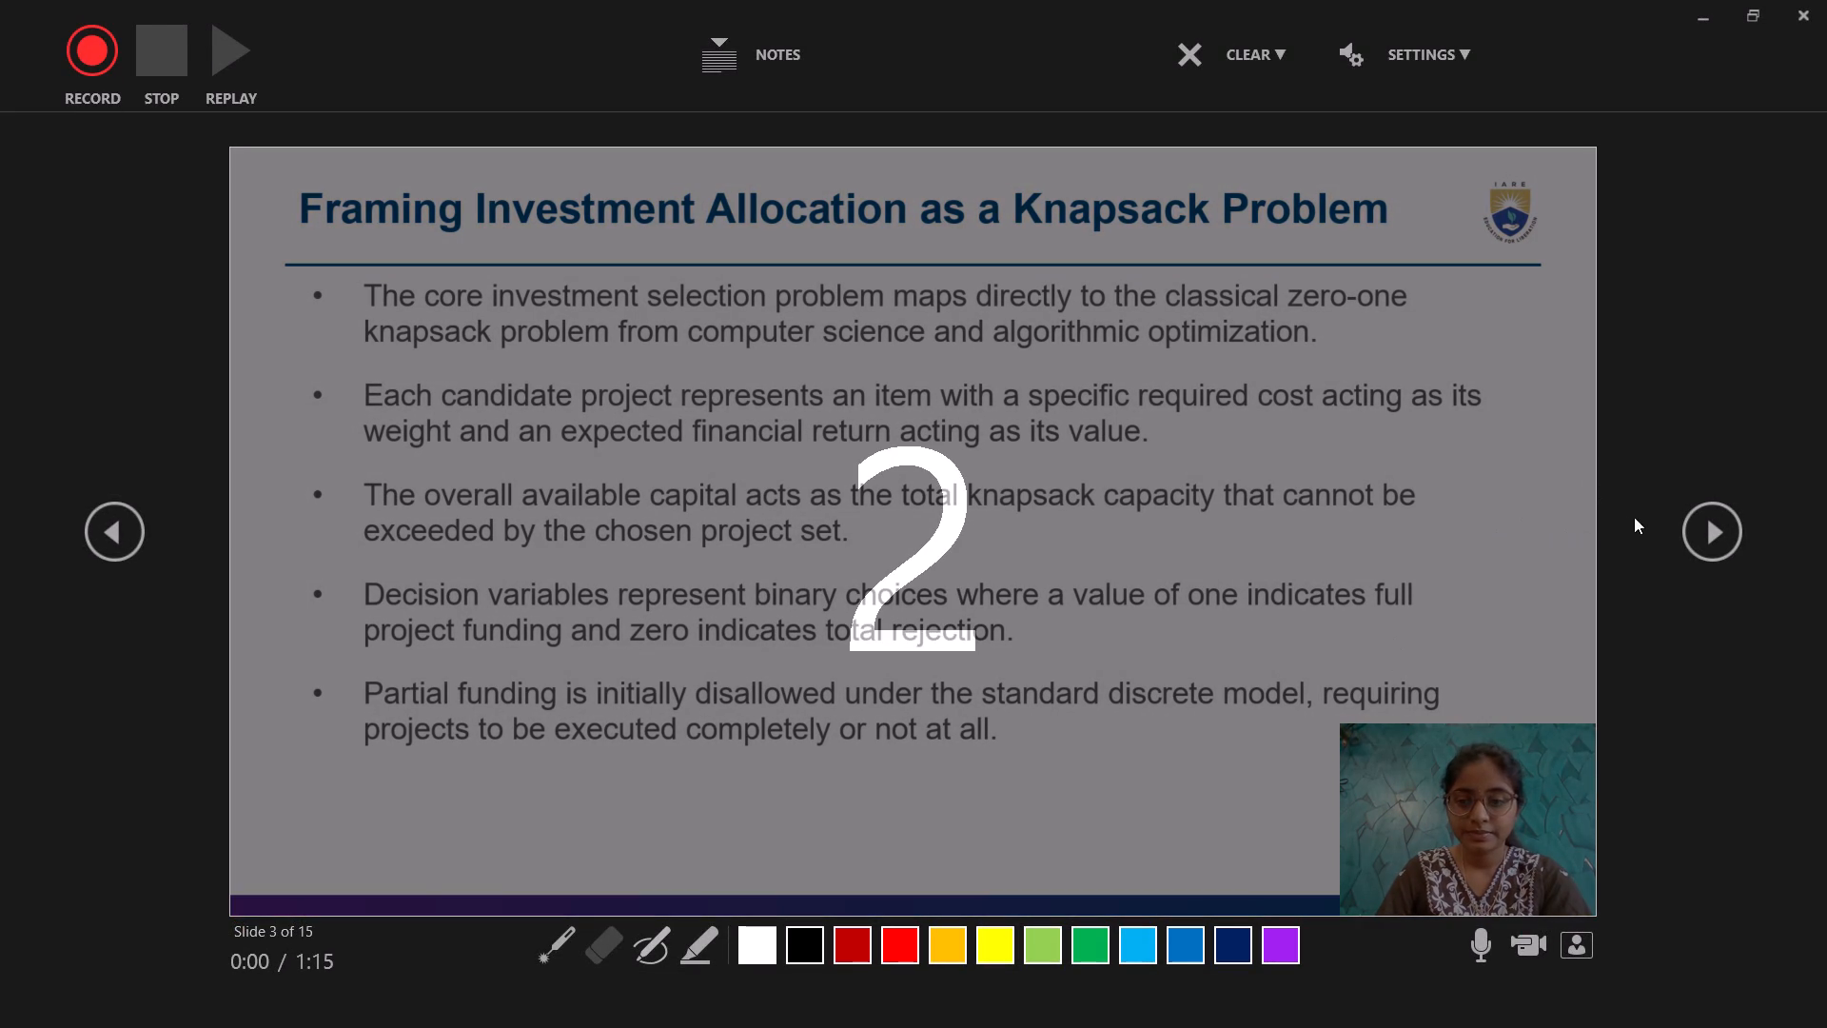
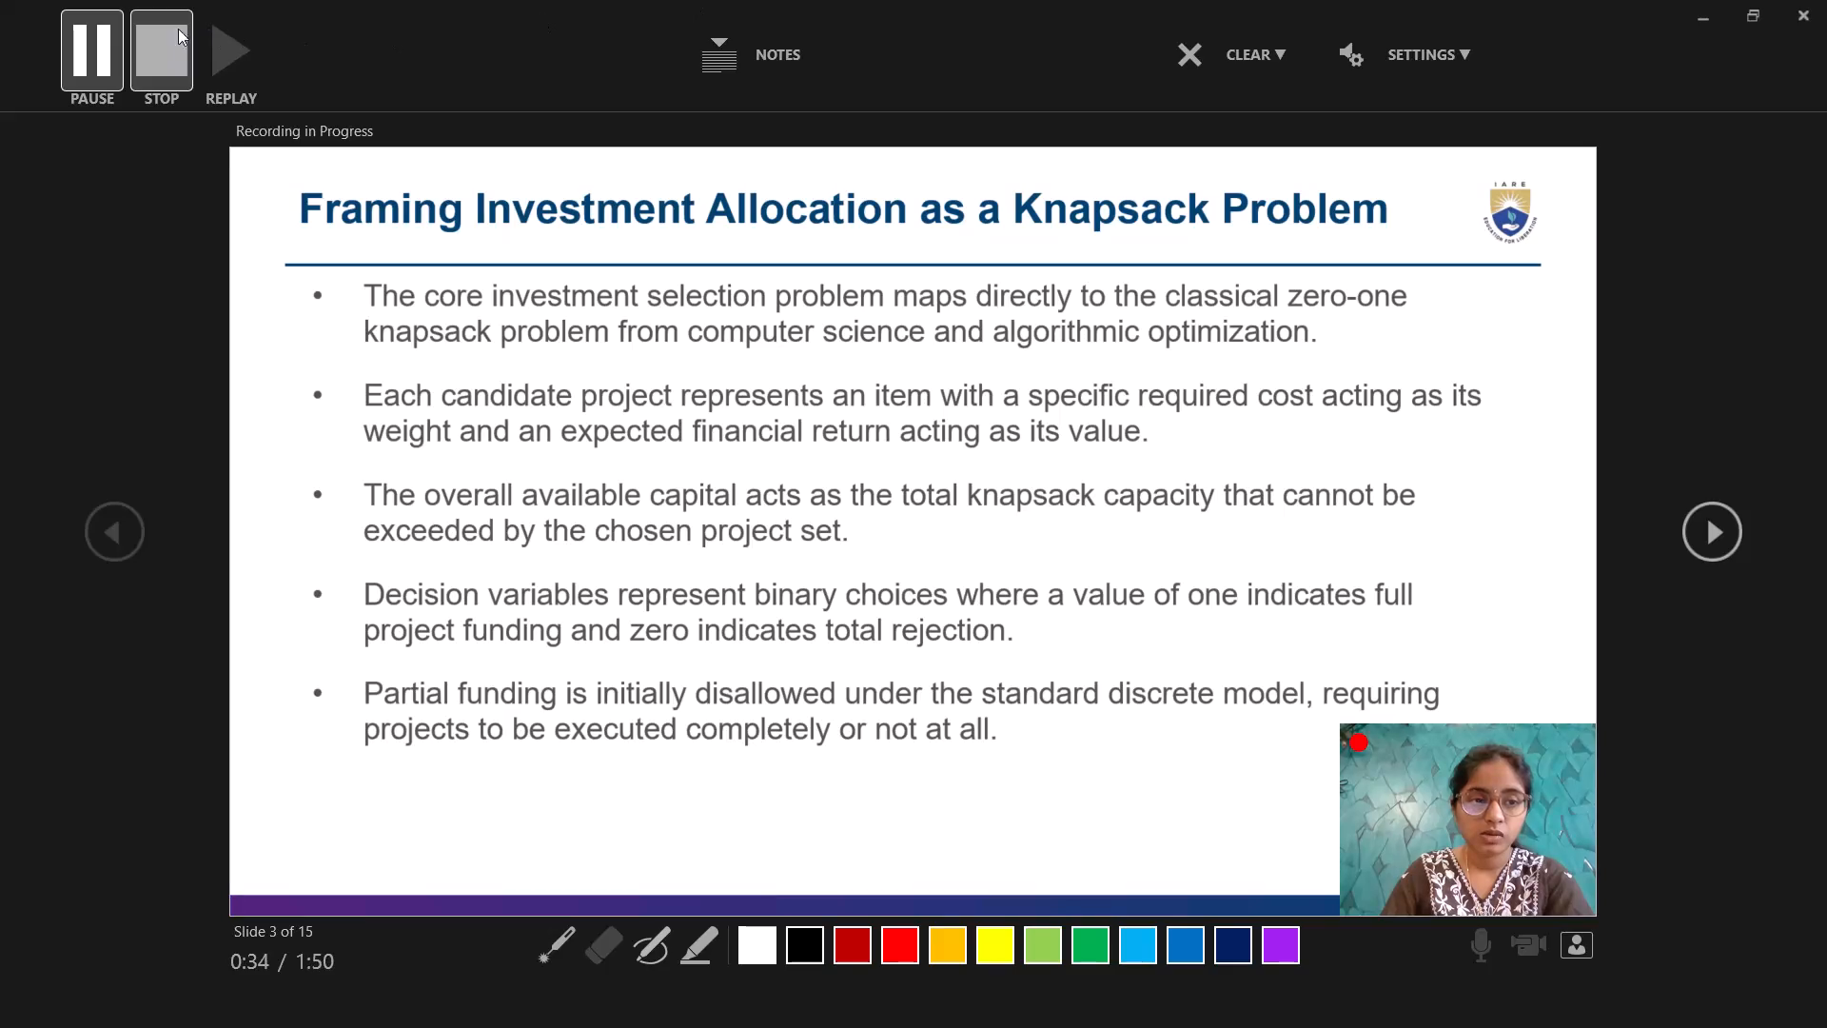
Stop the narration take at about 0:35 and clear the recording on the Framing Investment Allocation as a Knapsack Problem slide only.
click(169, 30)
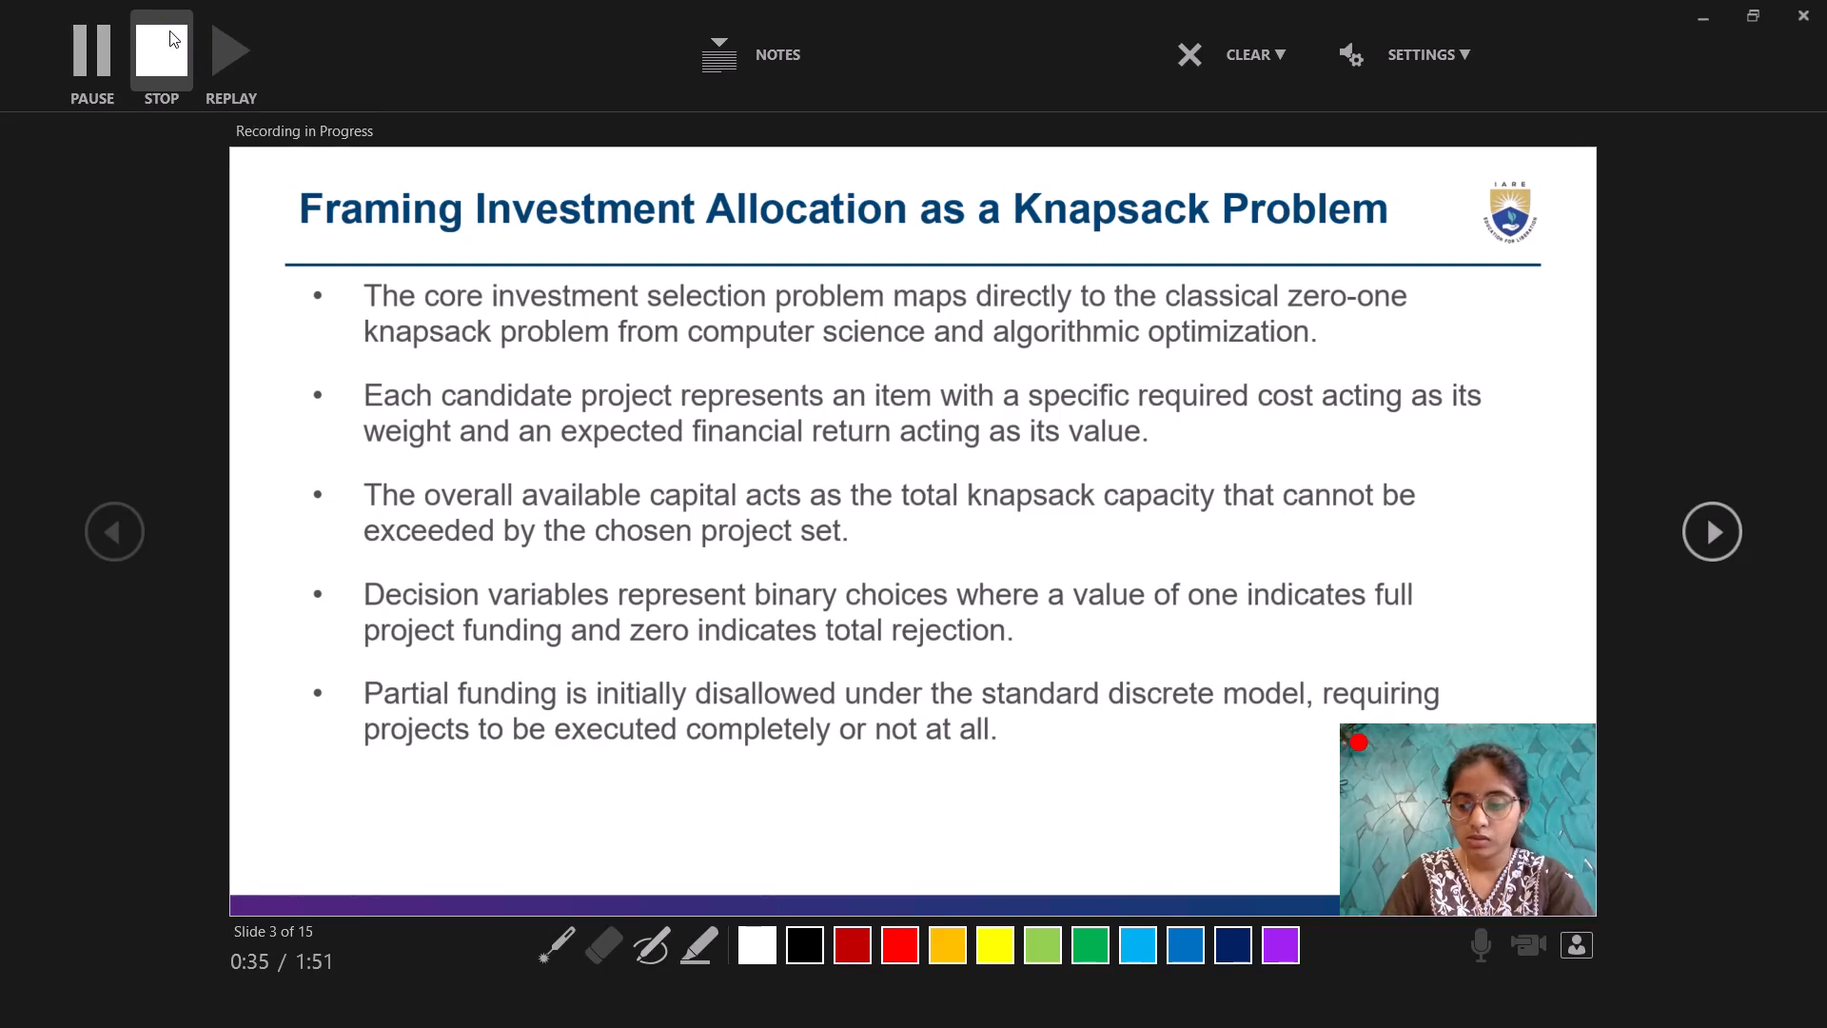
click(1263, 35)
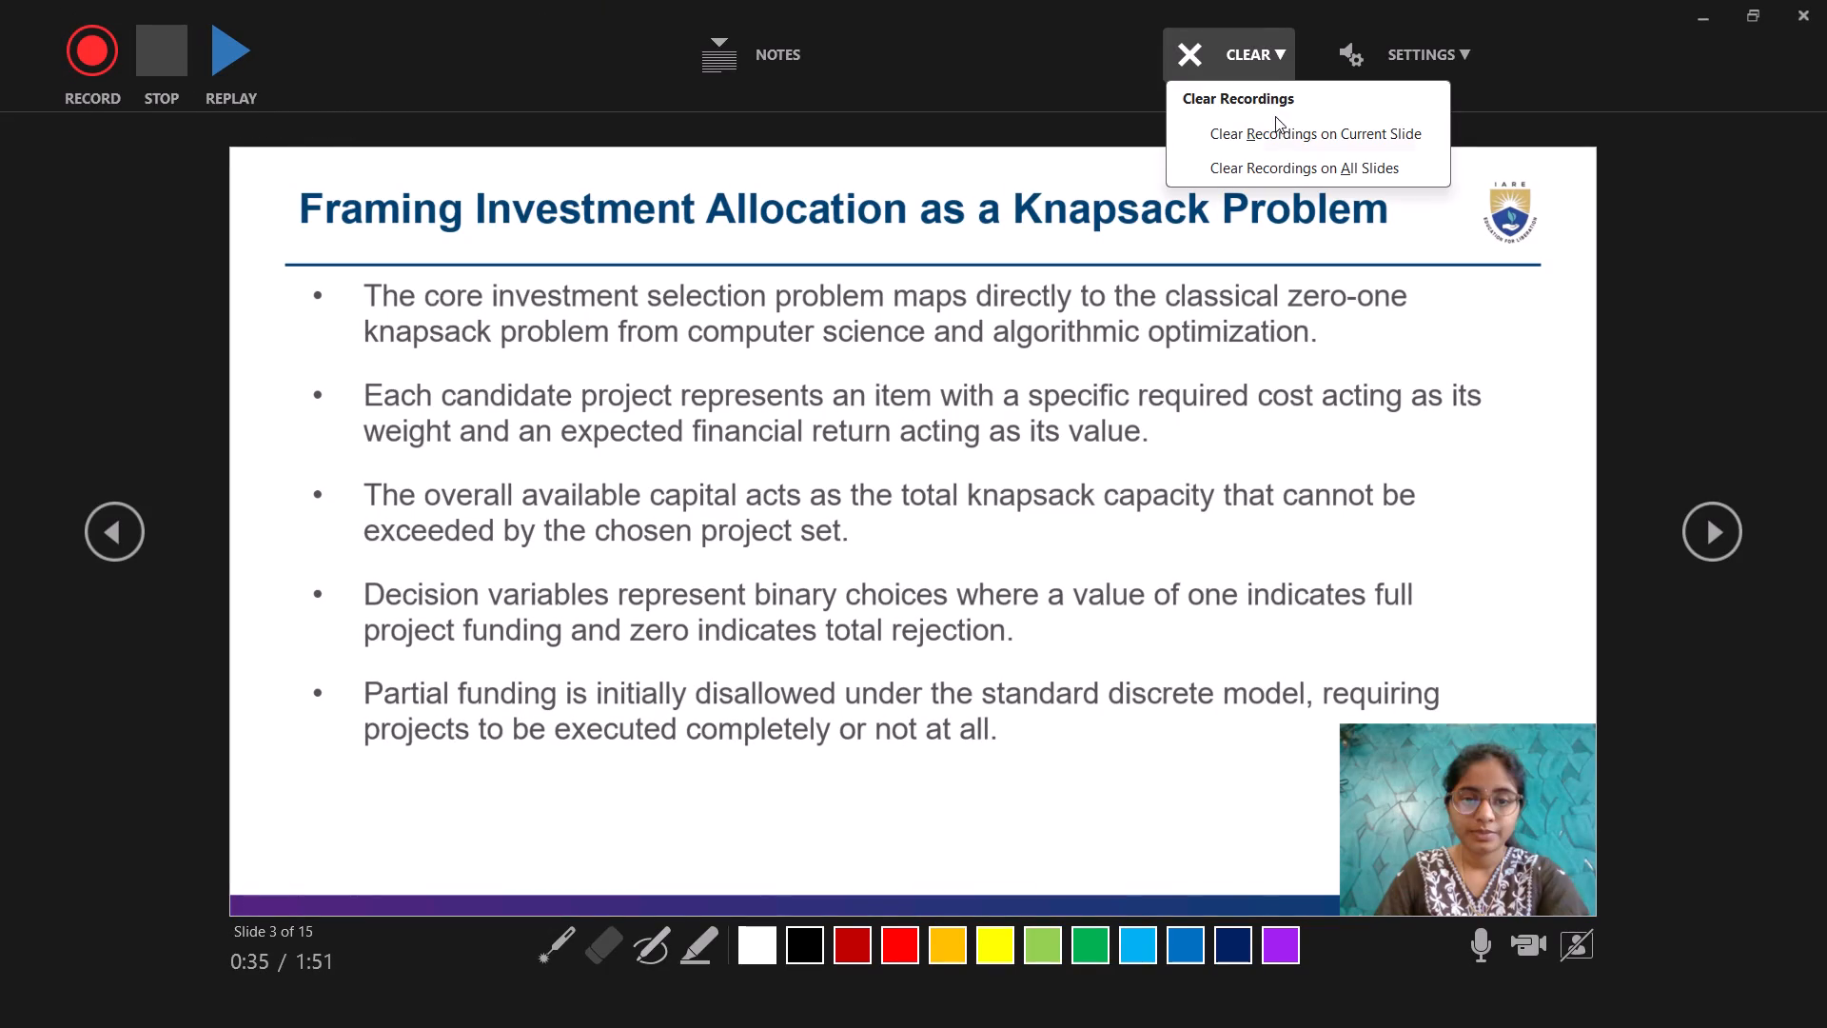
click(1276, 128)
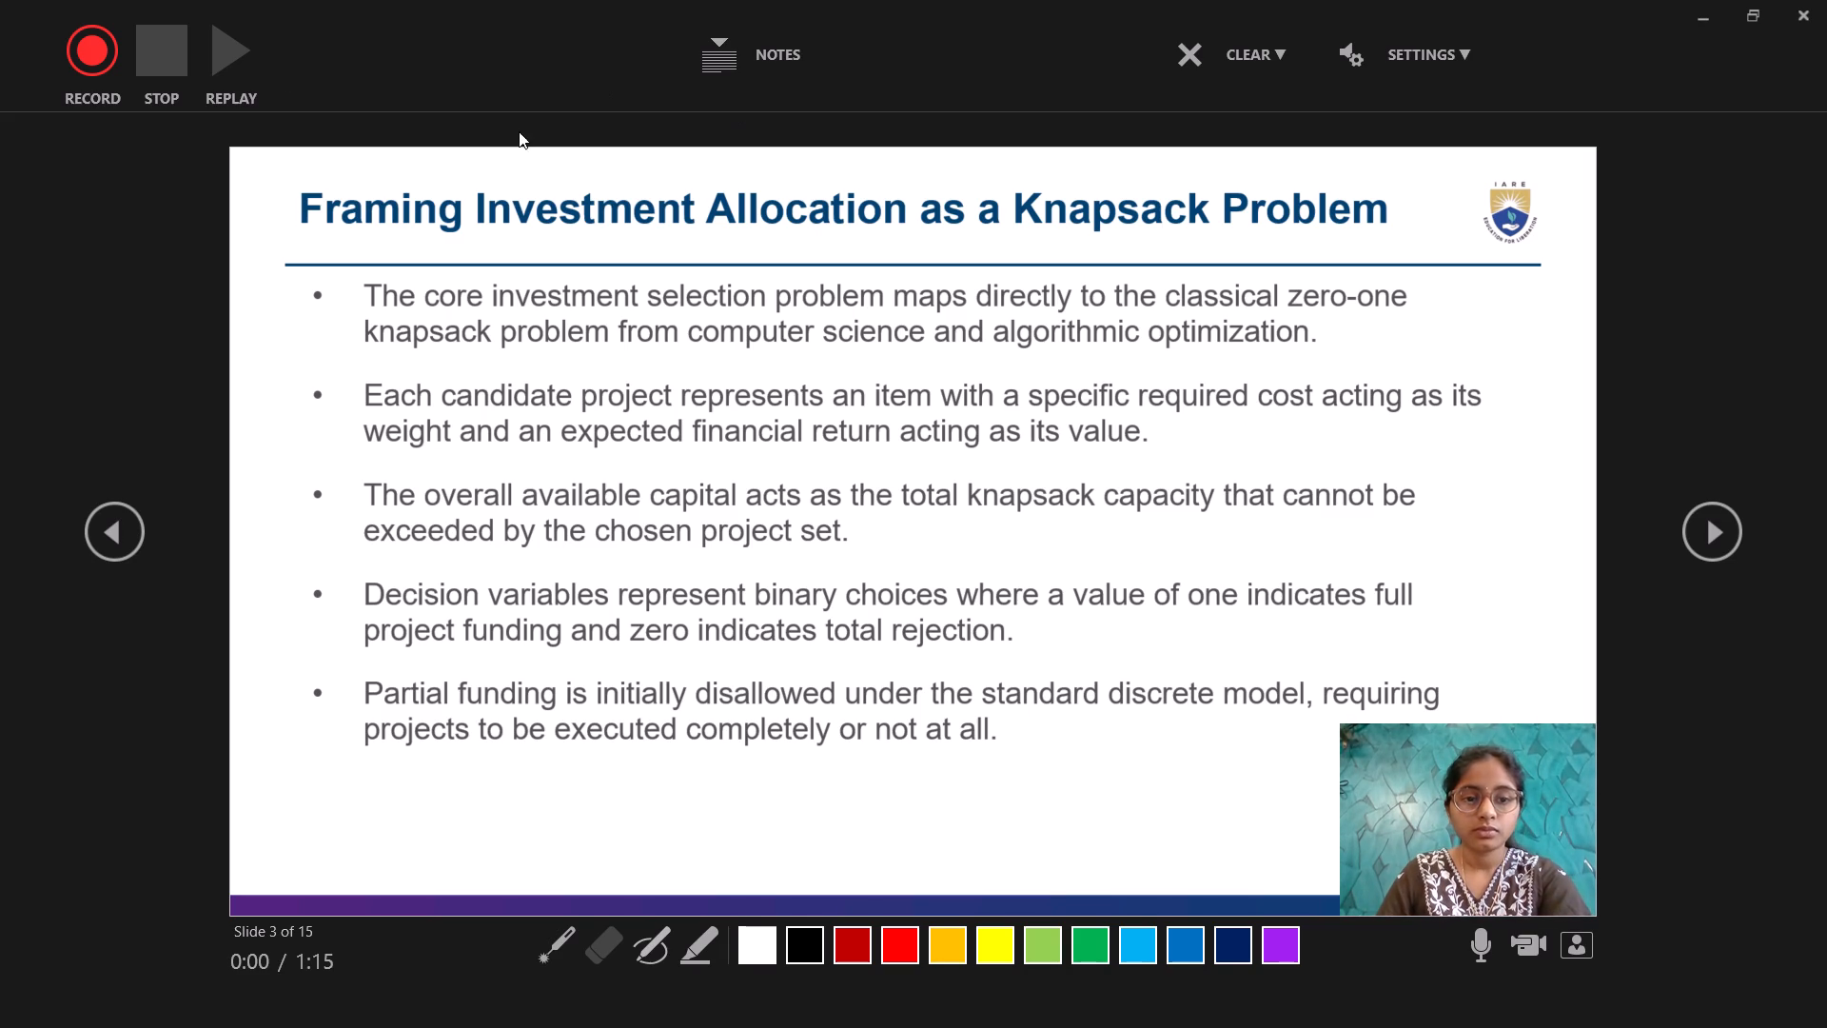
Start a new camera narration take on the Framing Investment Allocation as a Knapsack Problem slide.
click(72, 50)
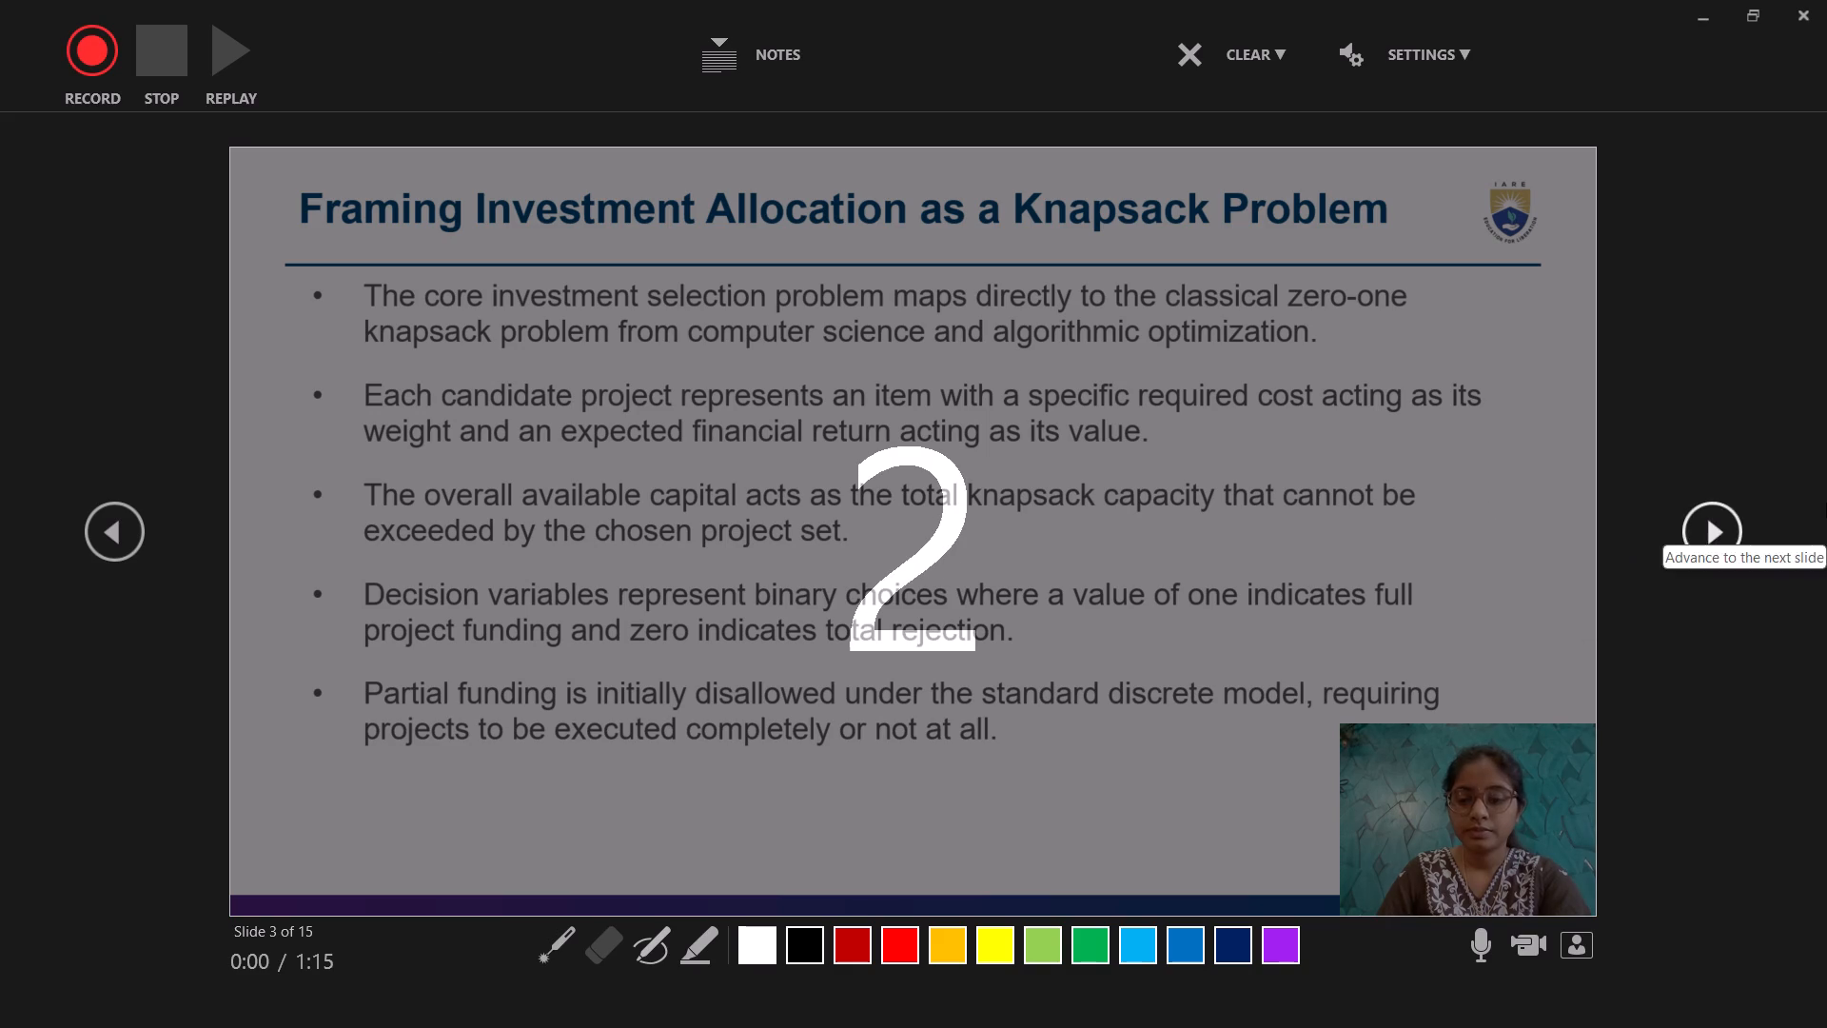
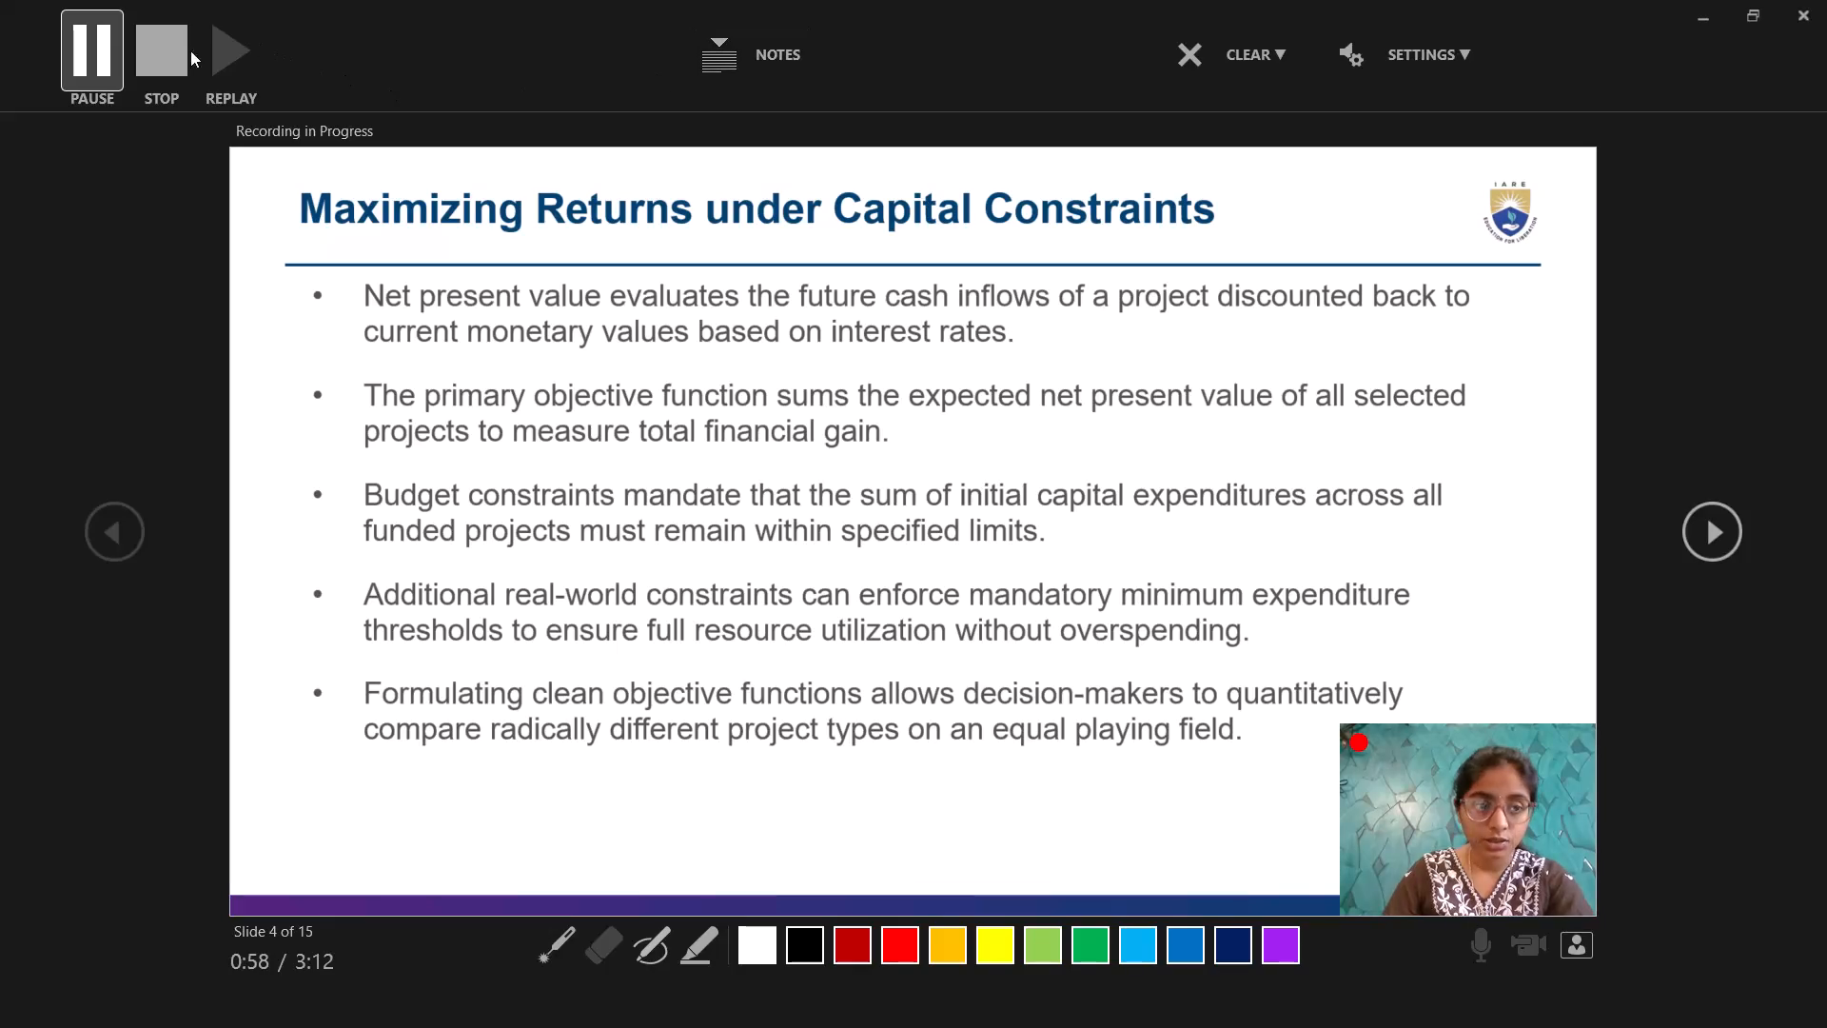
Stop the narration take at about 0:58 and clear the recording on the Maximizing Returns under Capital Constraints slide only.
click(184, 53)
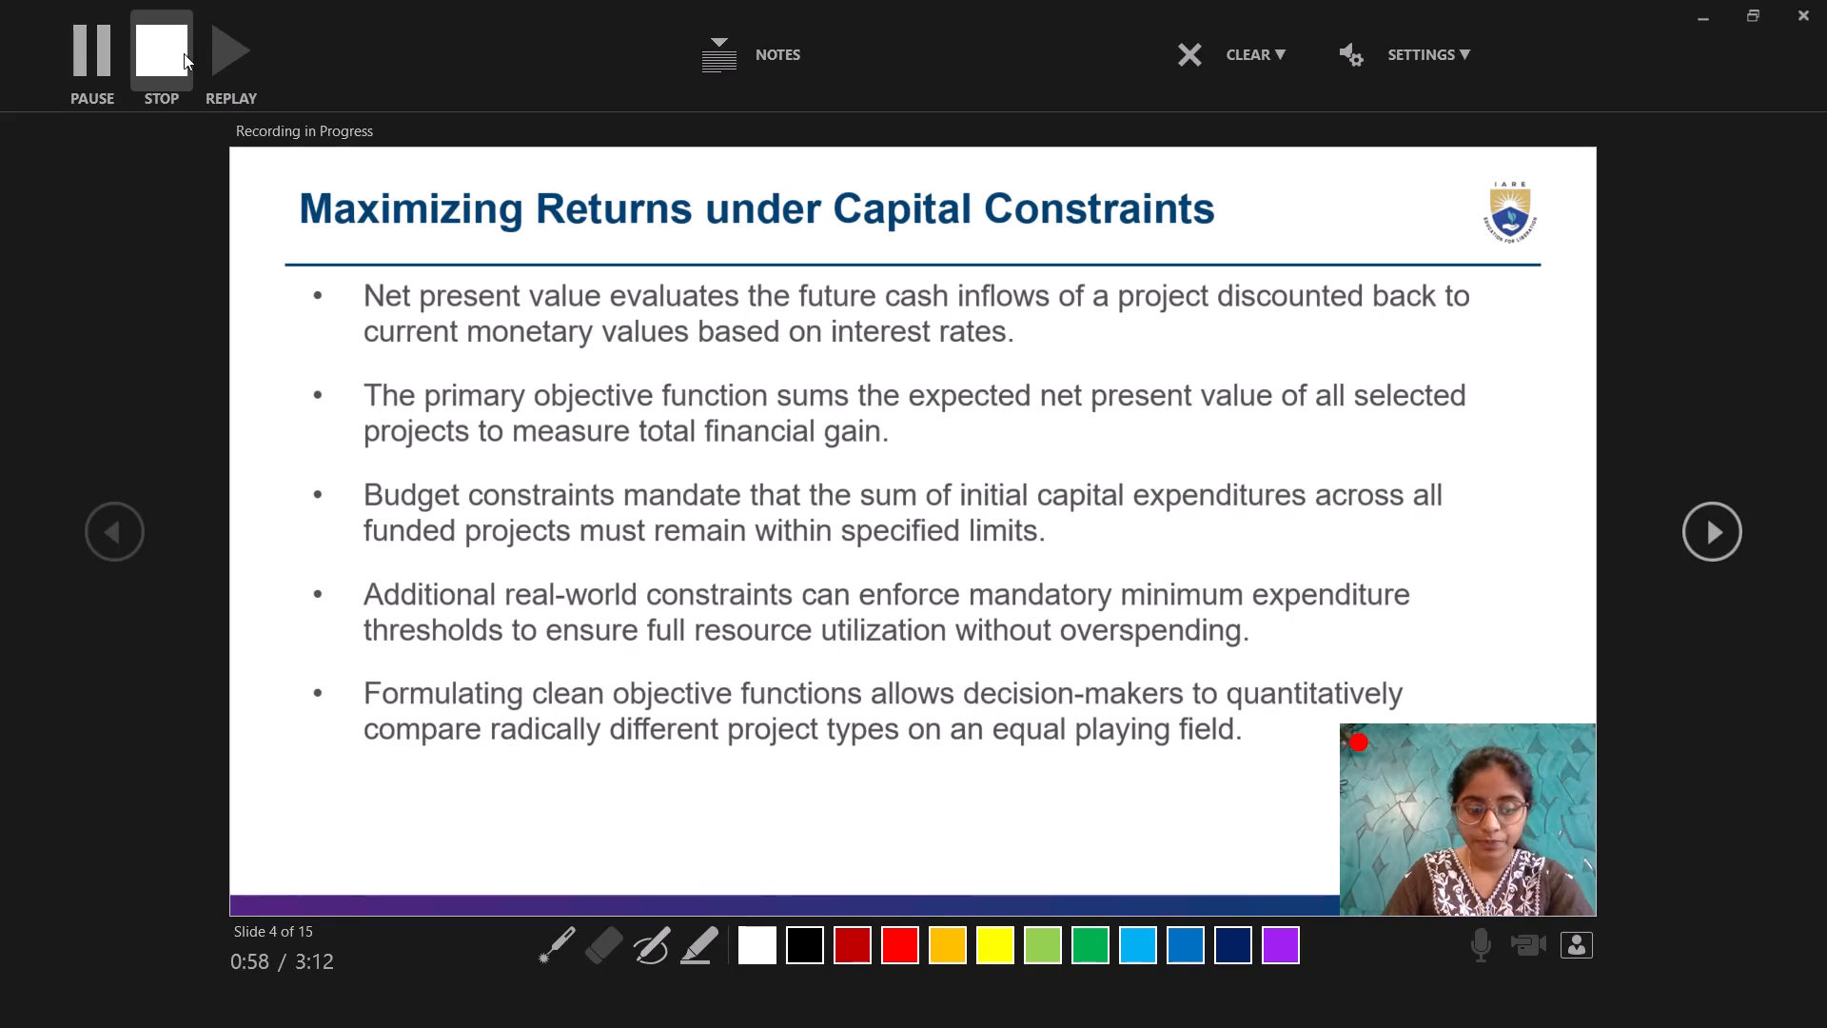
click(1245, 63)
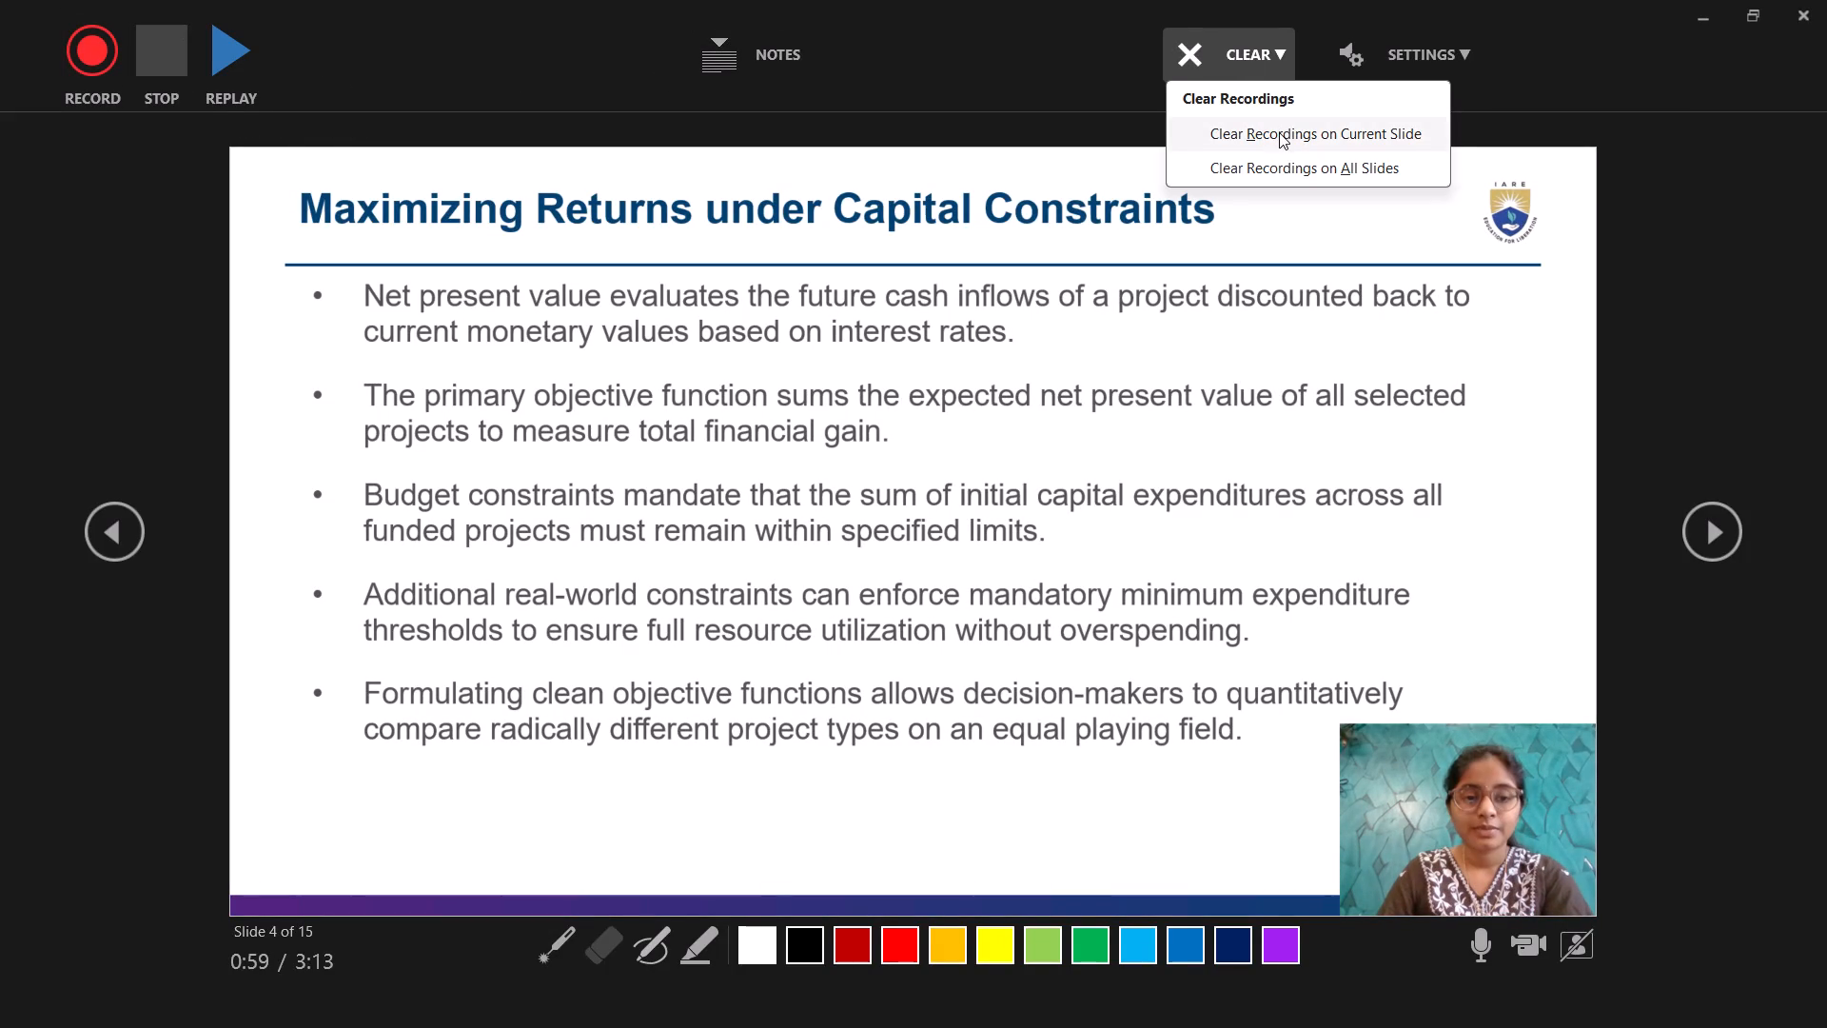
click(1281, 133)
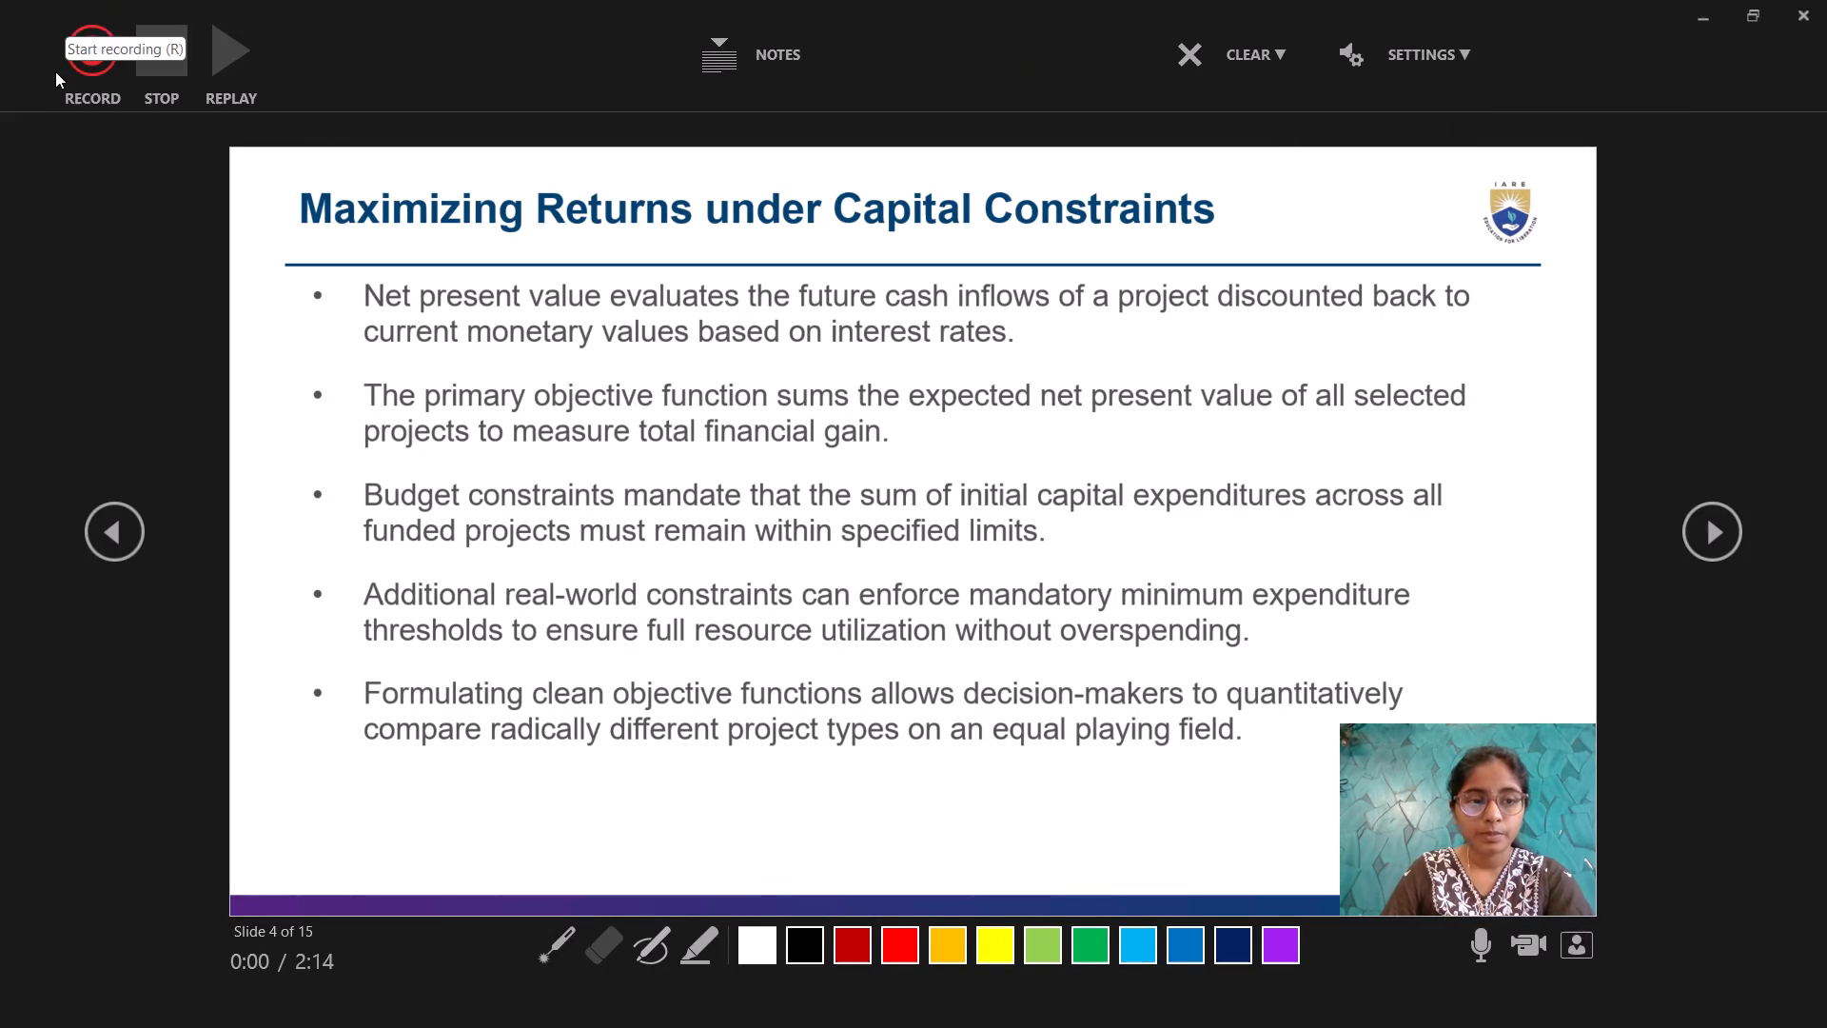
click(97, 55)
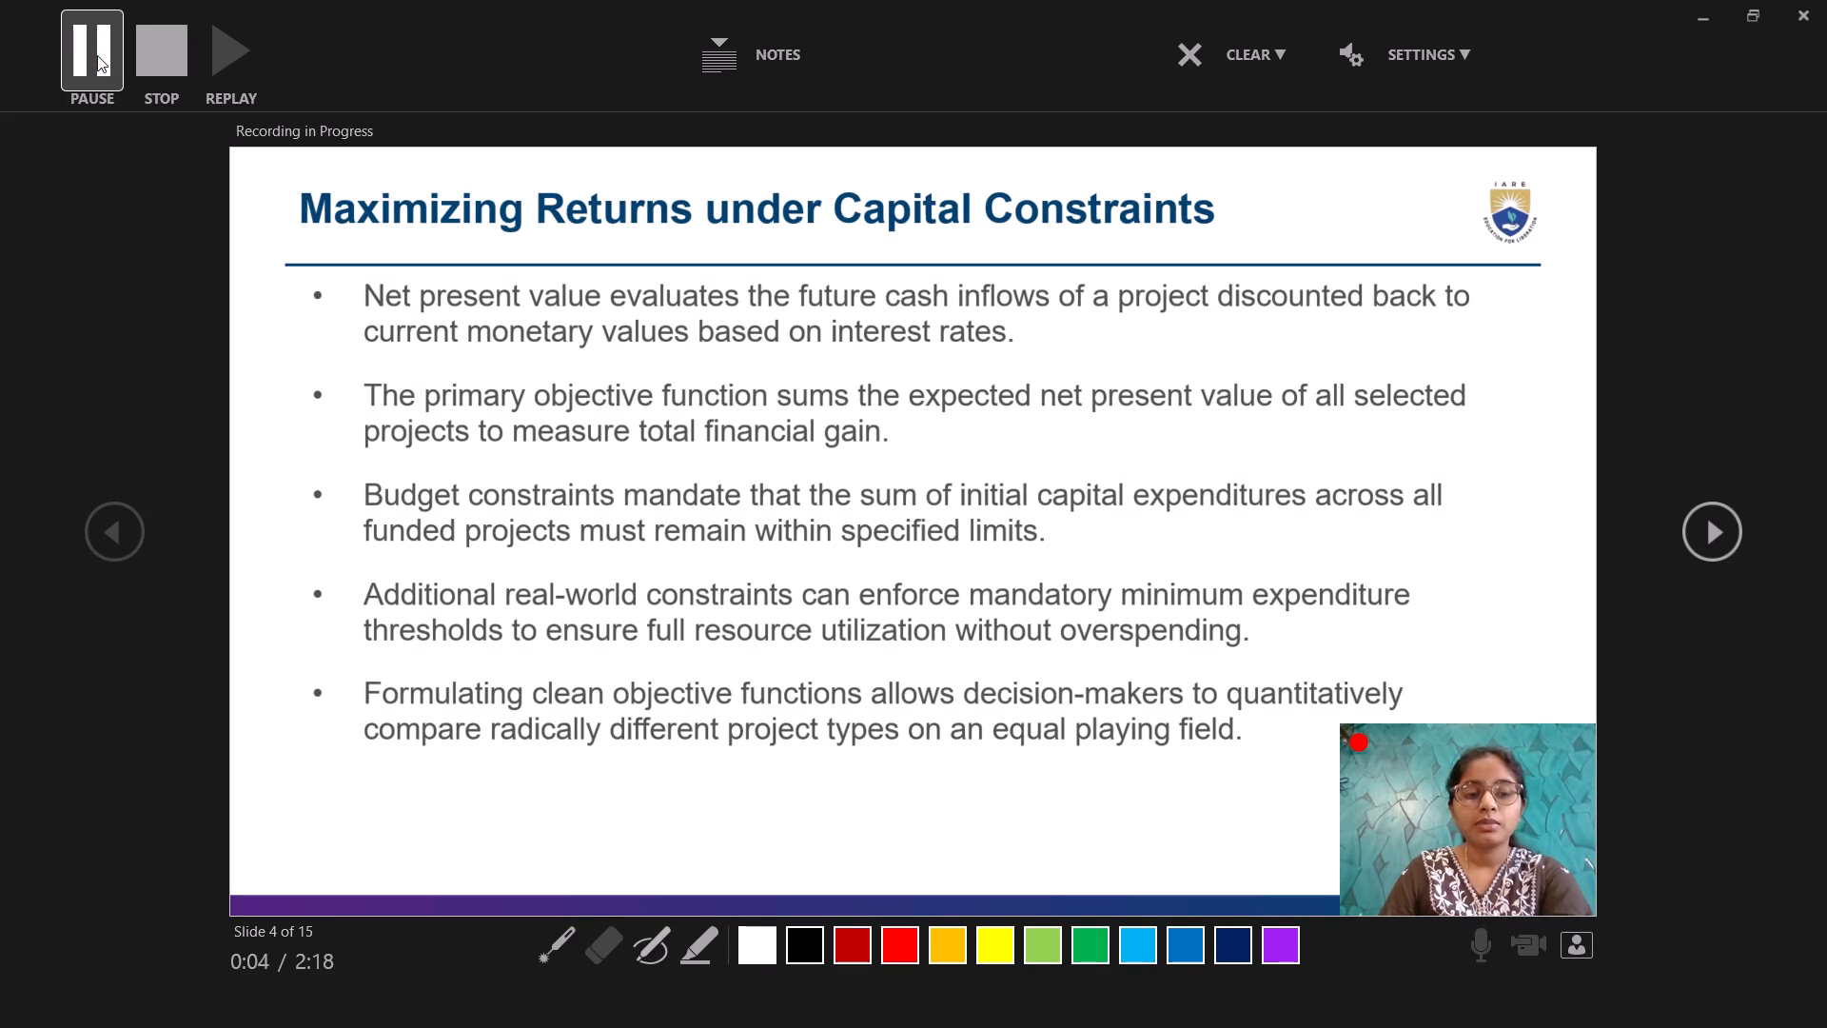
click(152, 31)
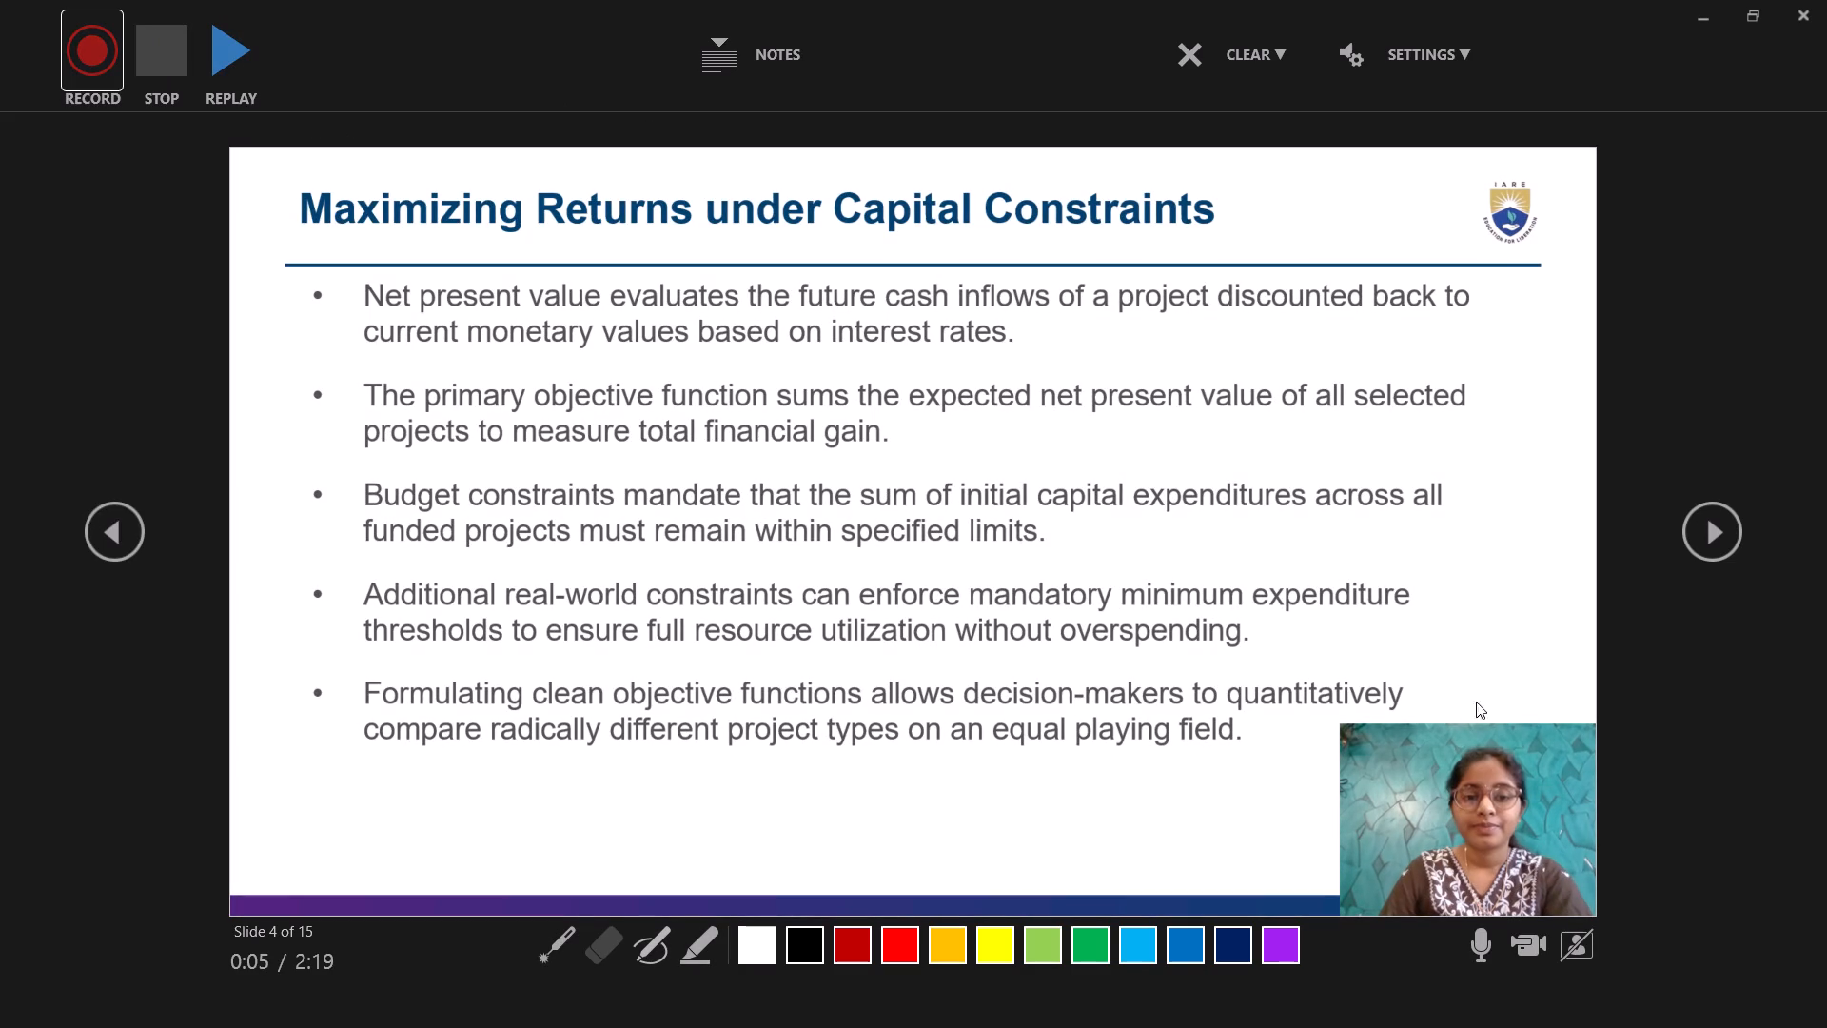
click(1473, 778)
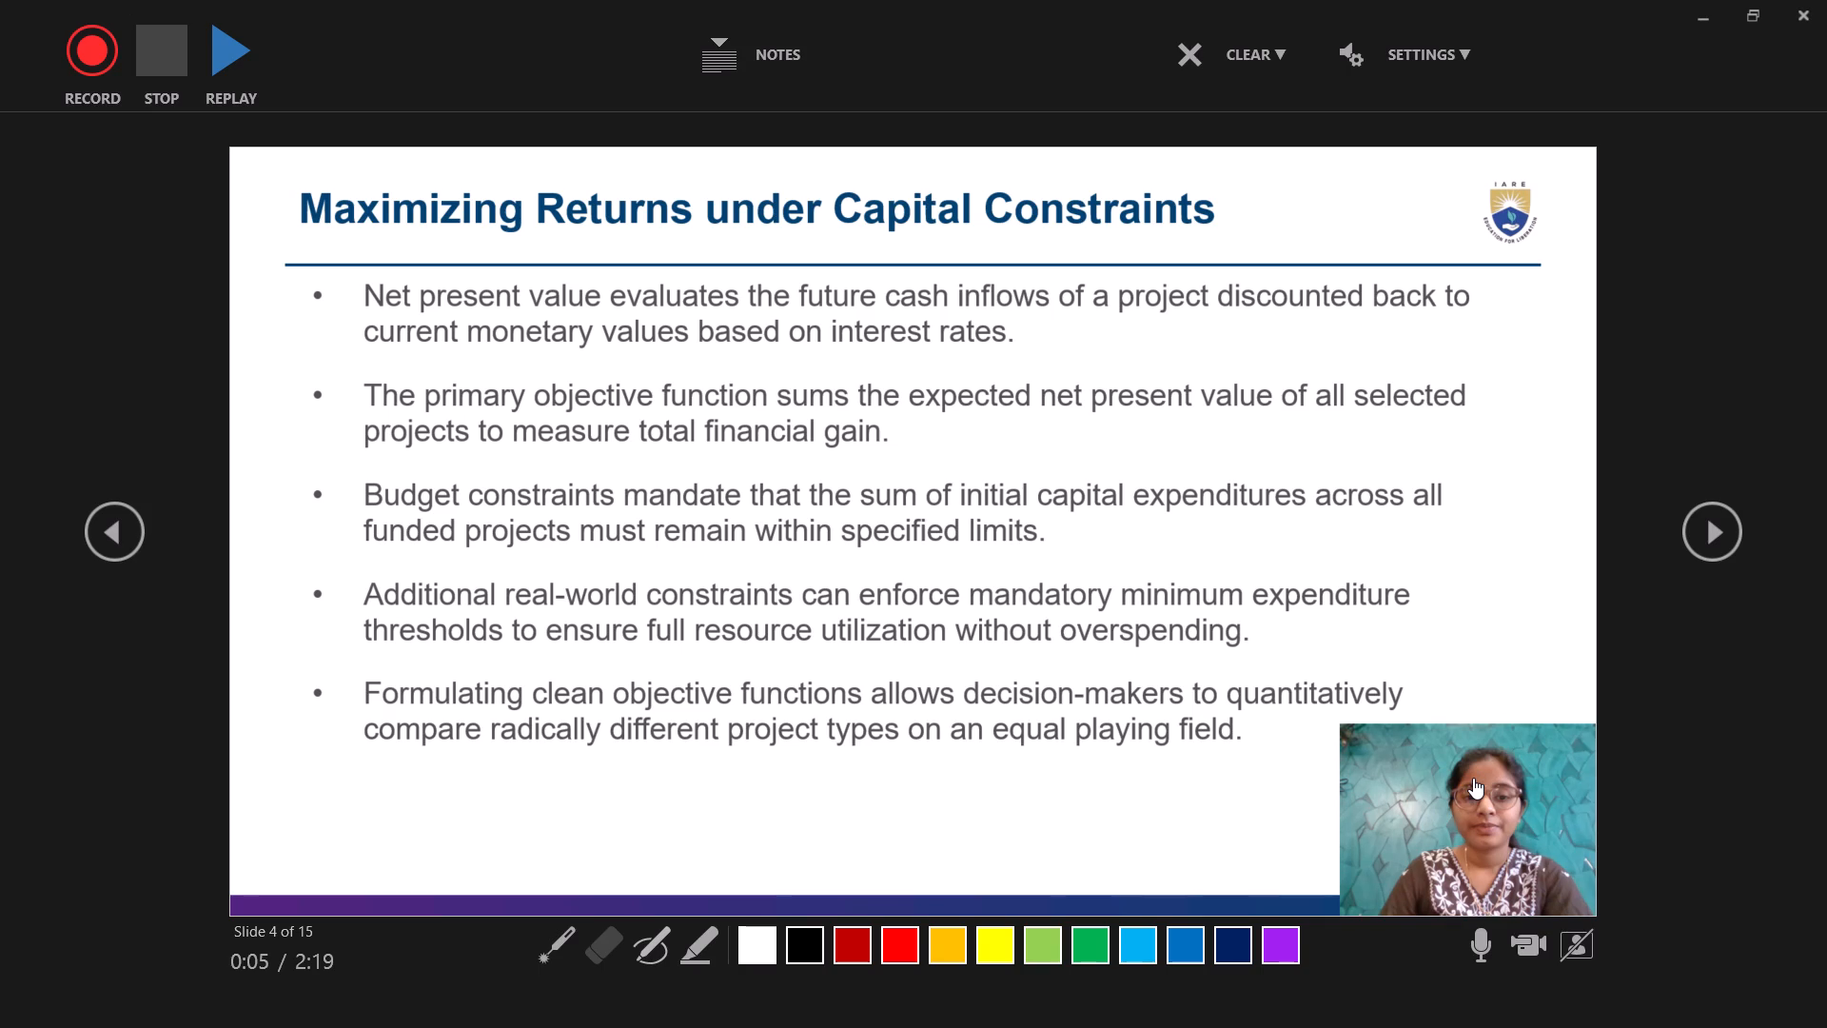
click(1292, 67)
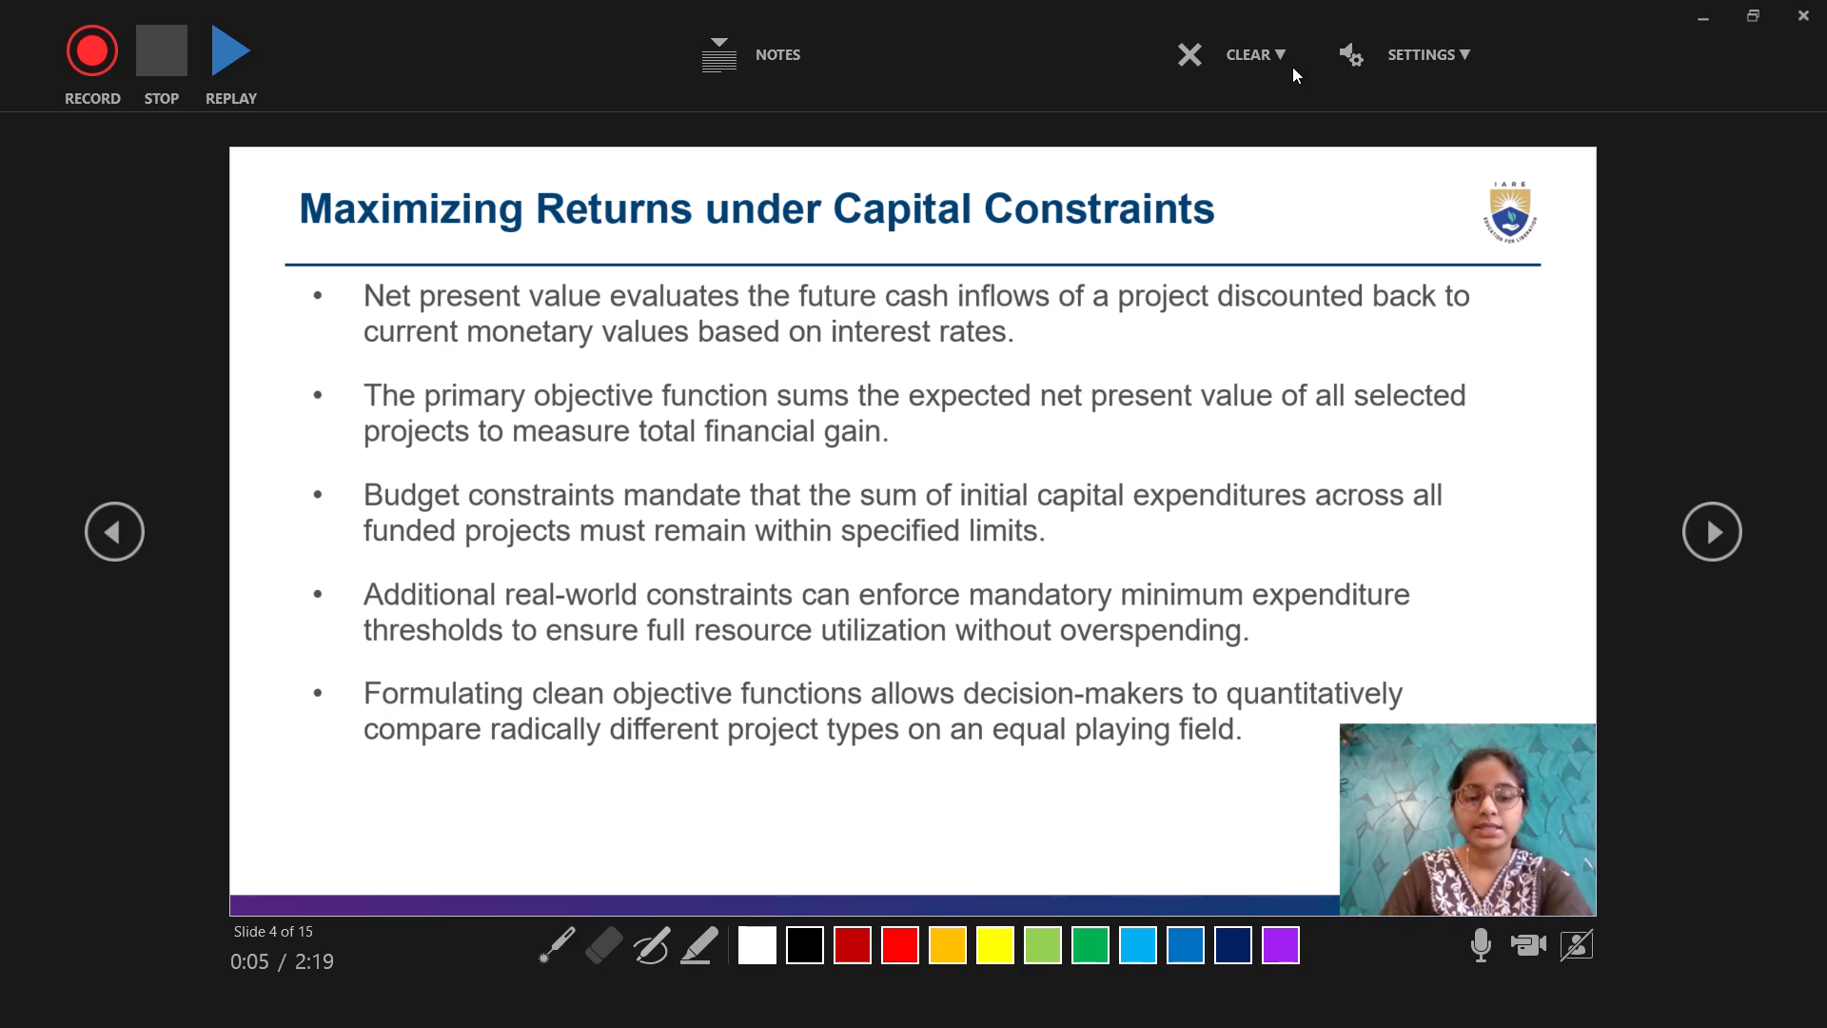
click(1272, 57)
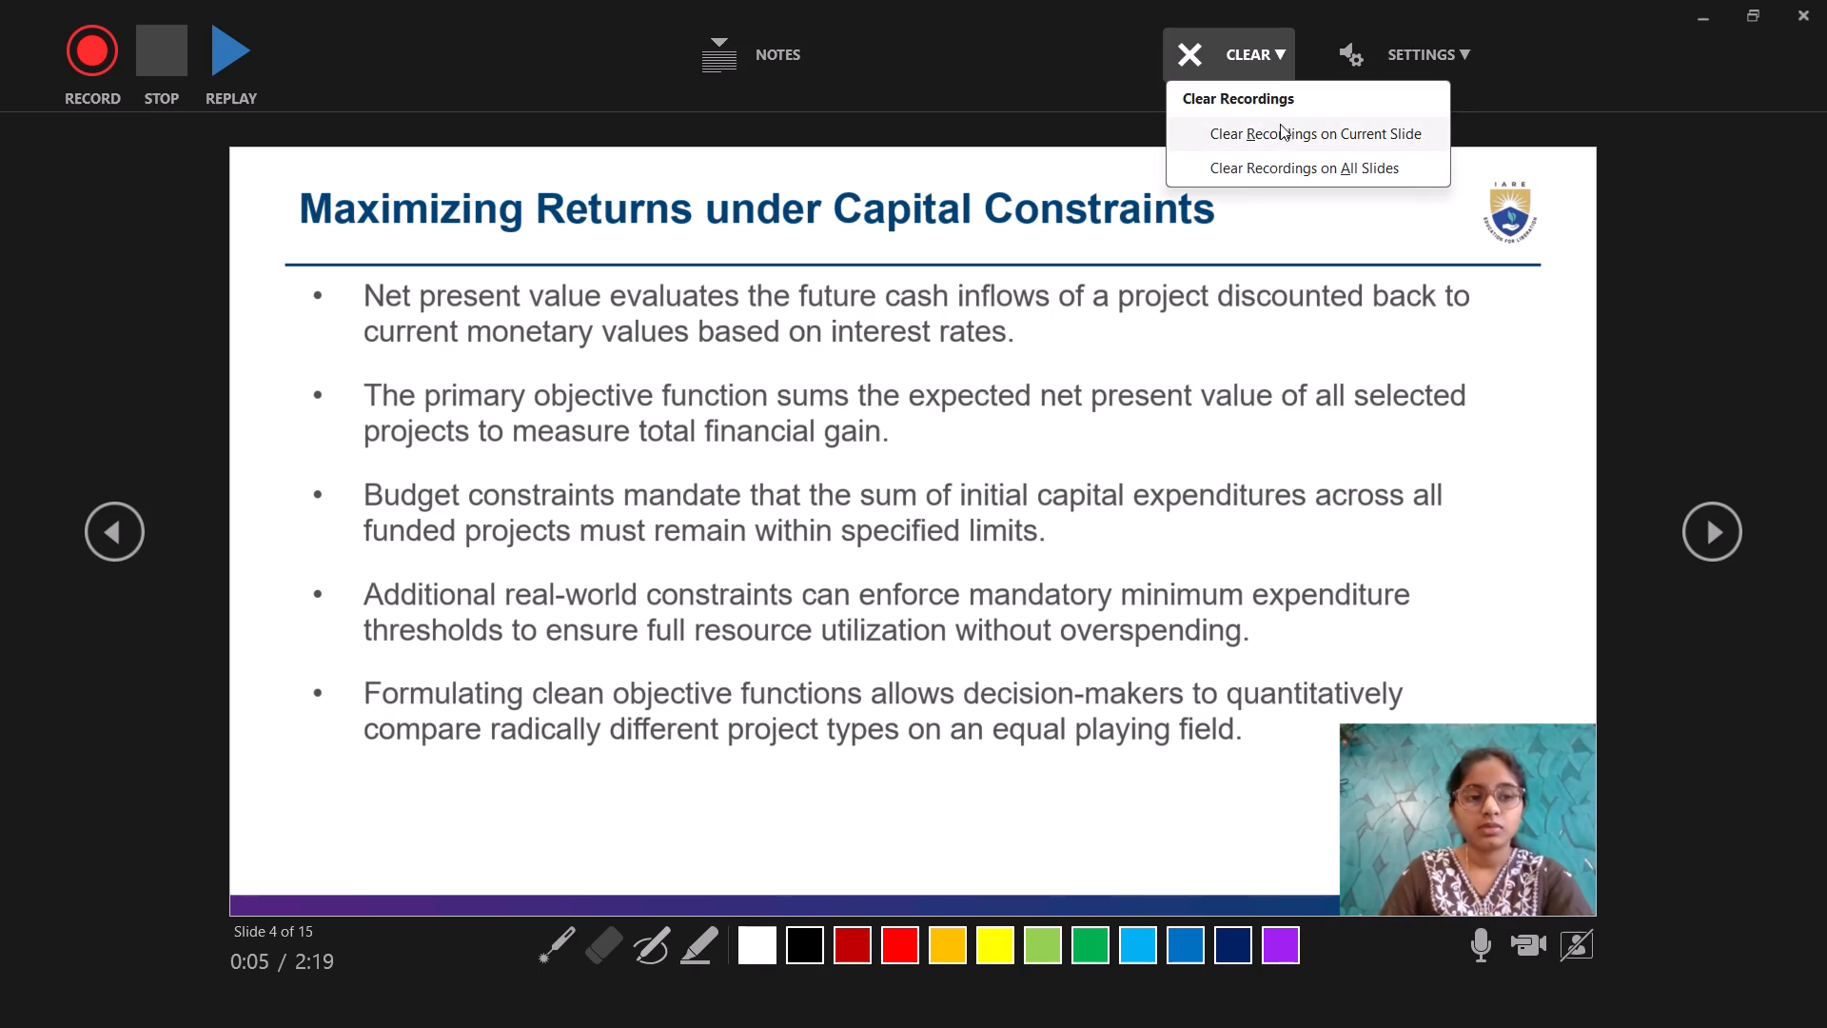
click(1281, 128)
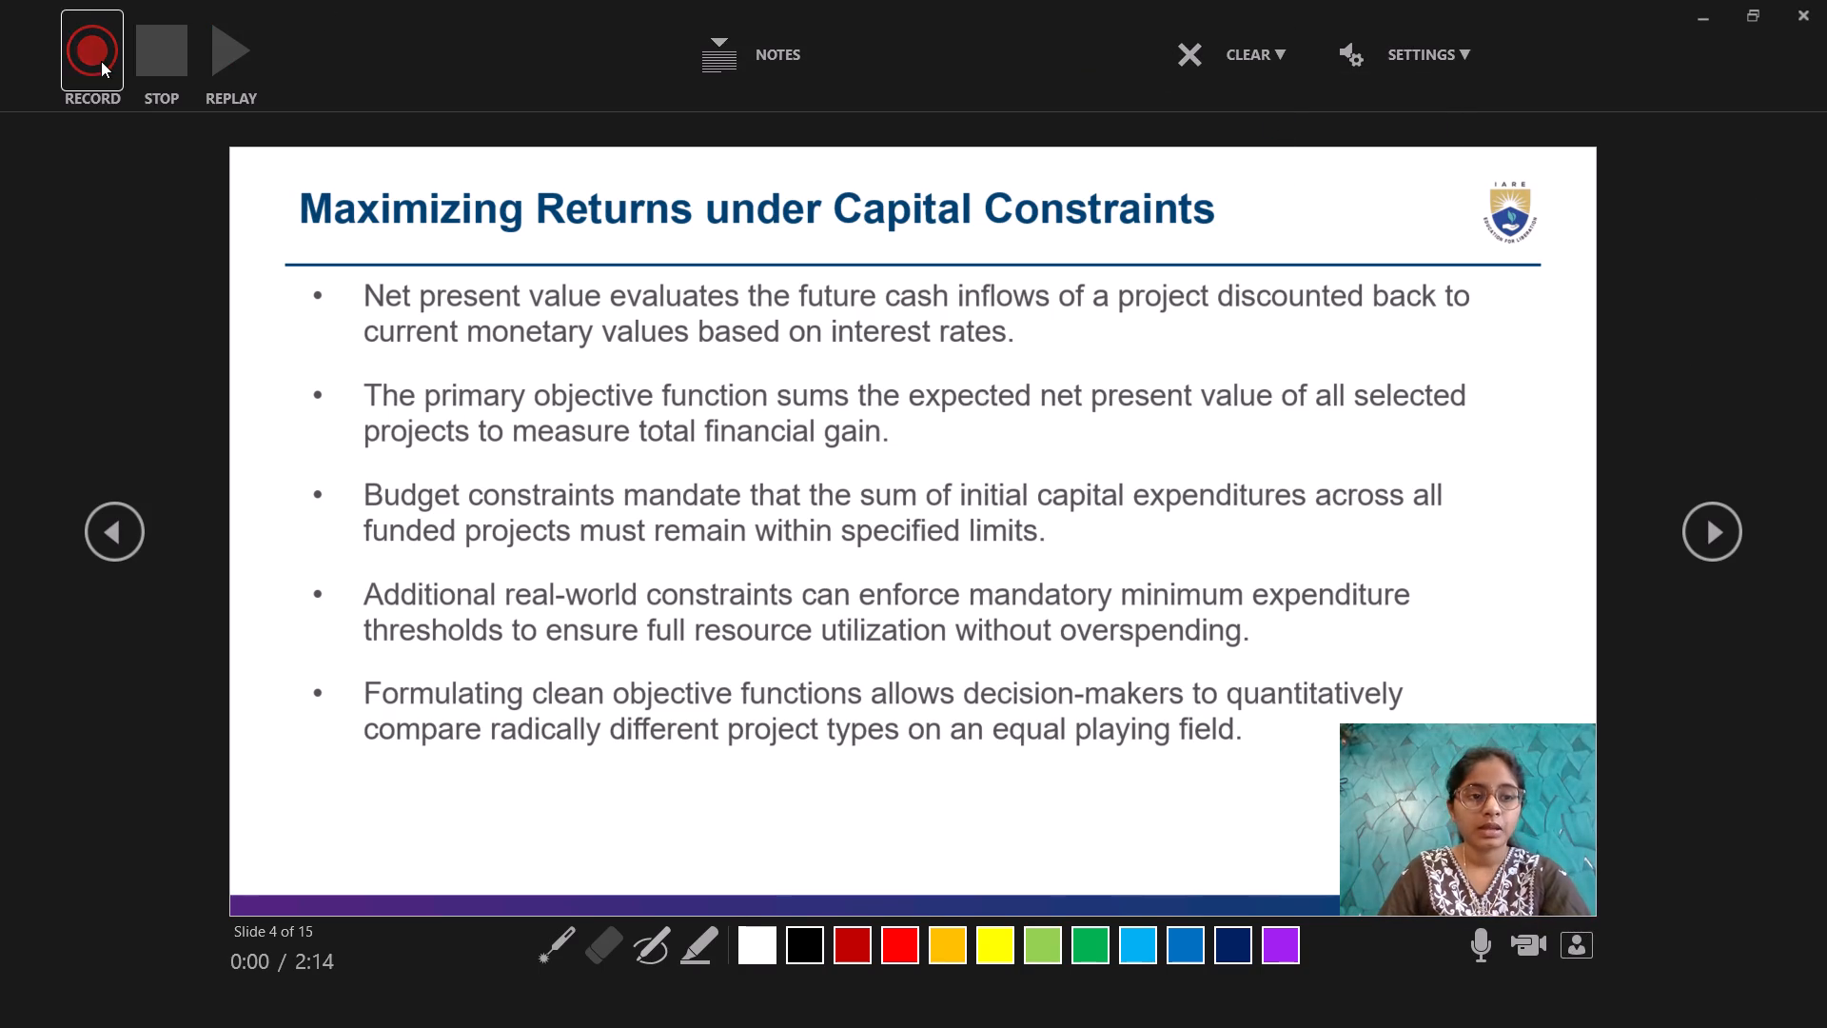
Start a new camera narration take on the Maximizing Returns under Capital Constraints slide.
click(101, 61)
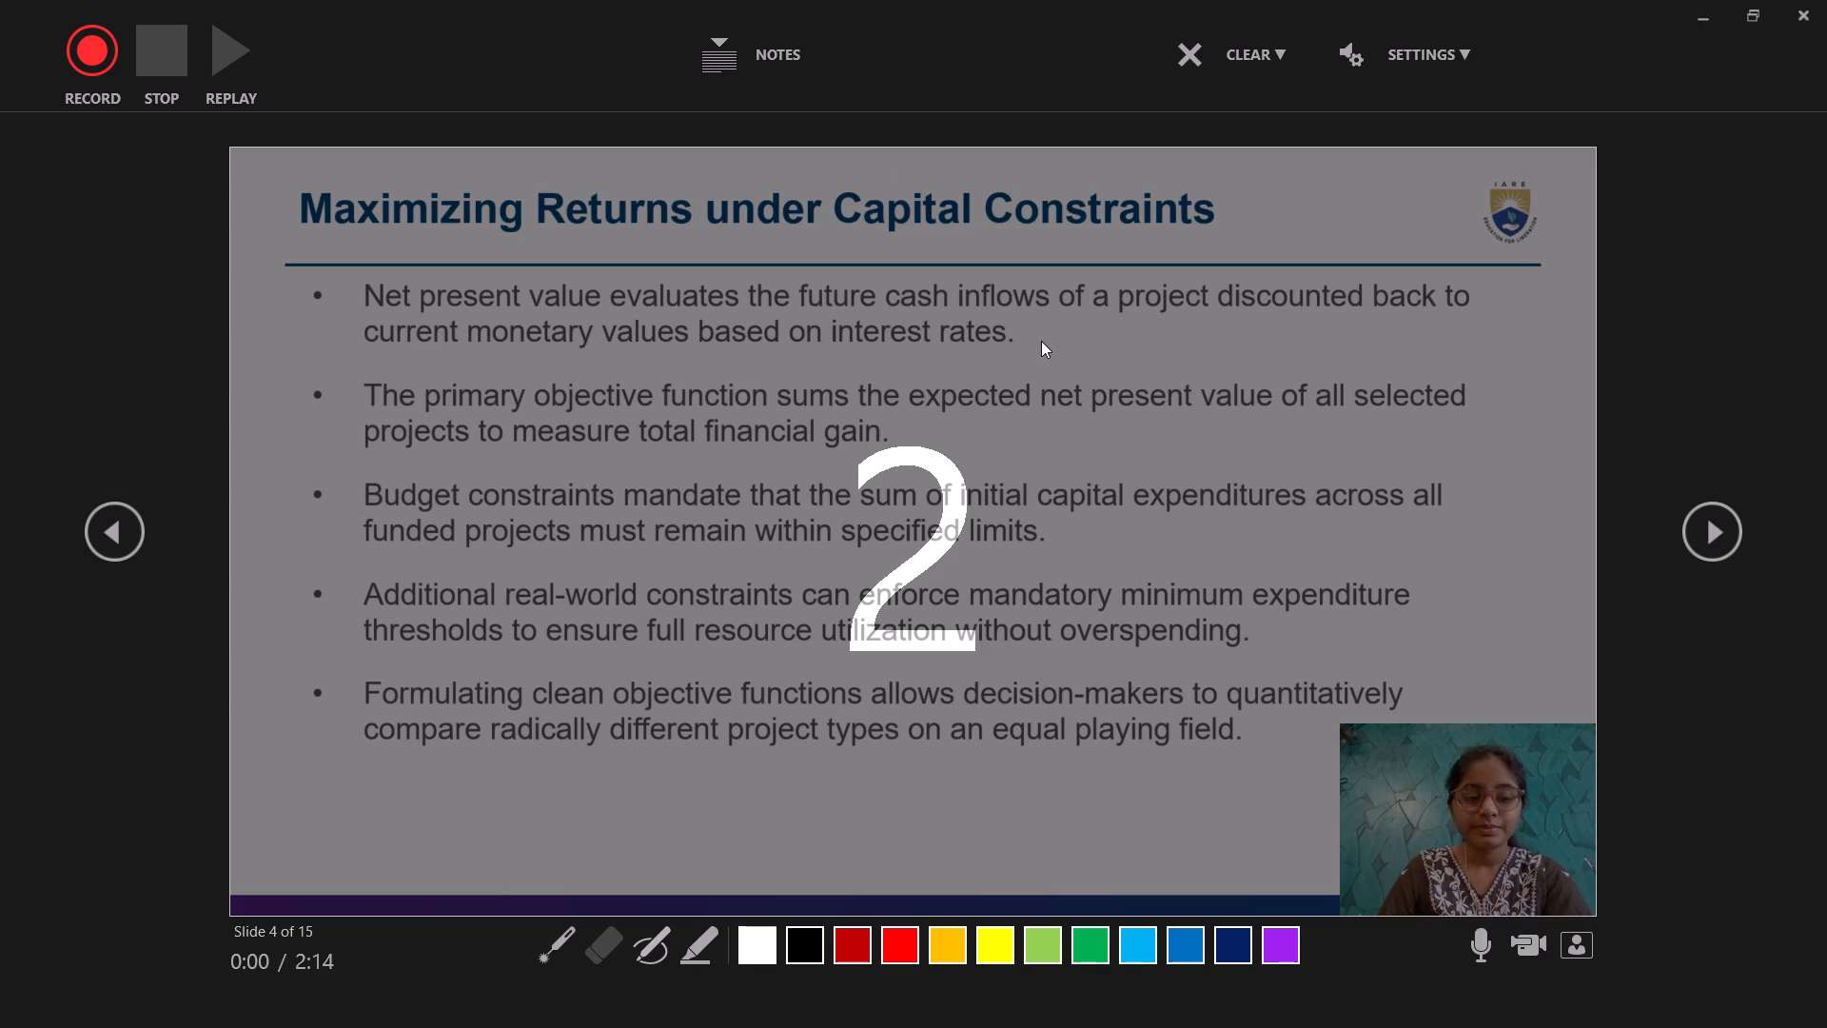
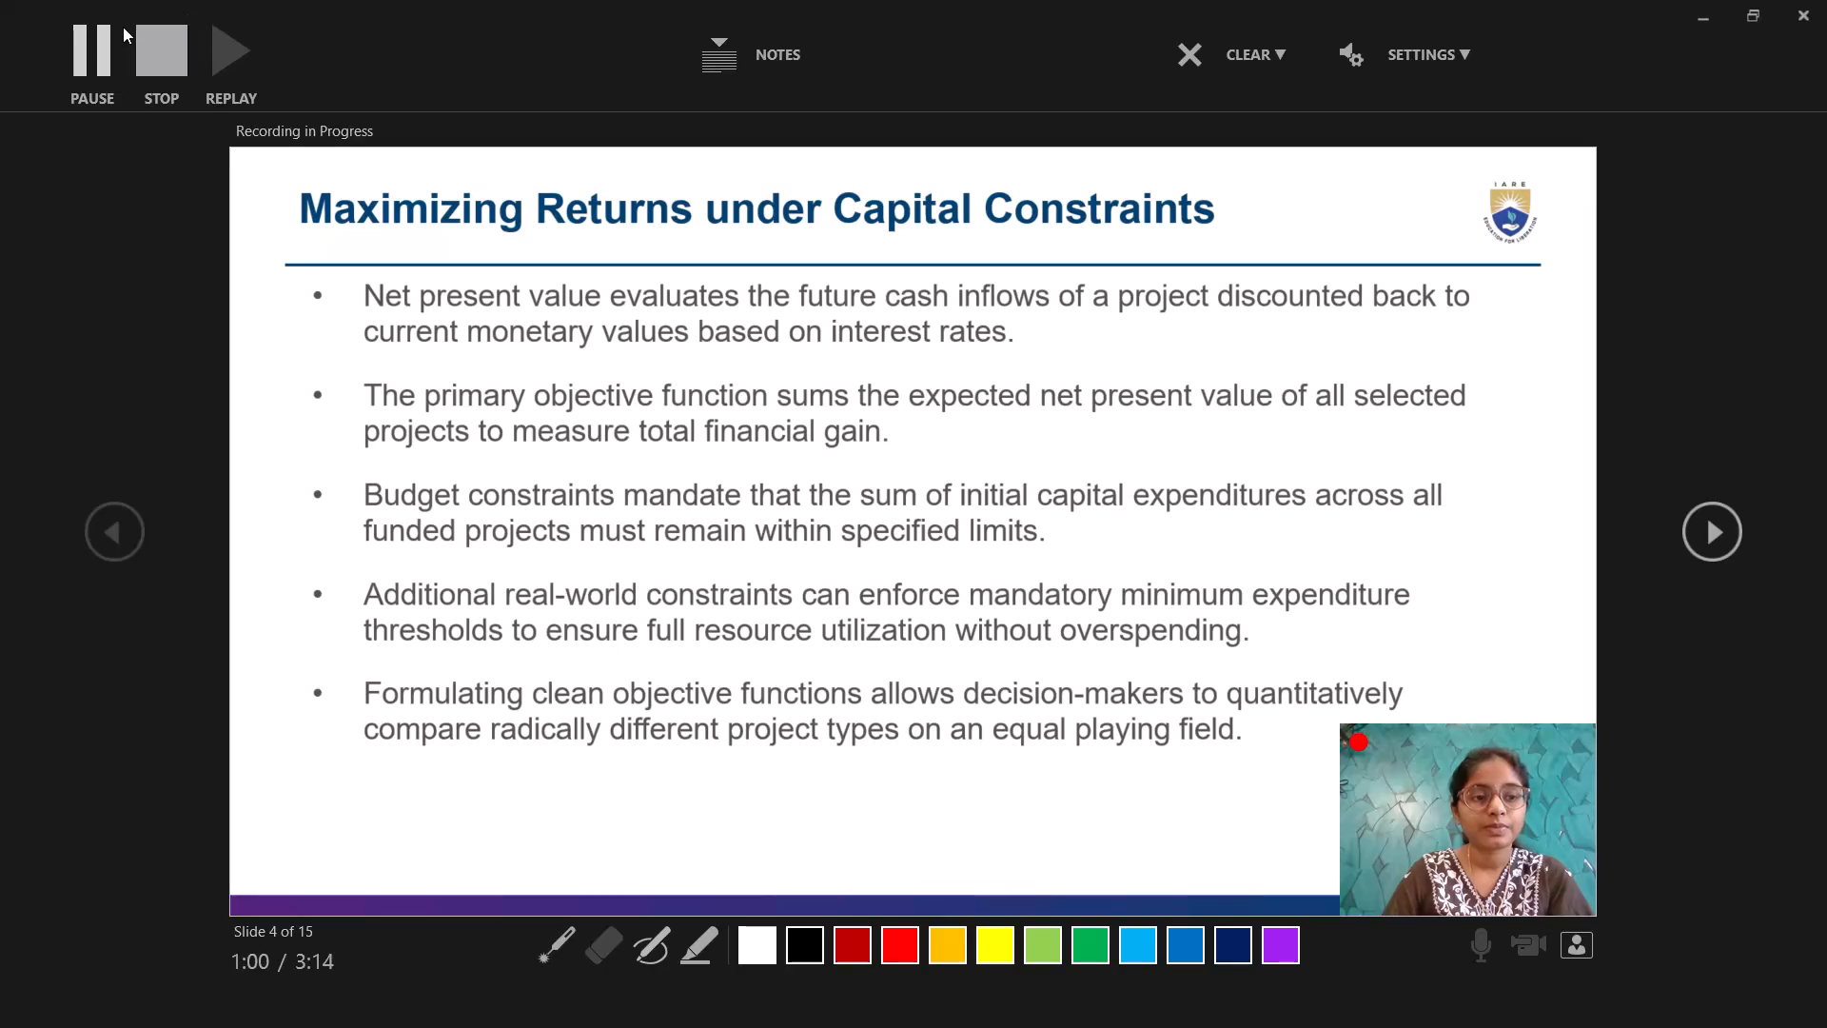
Stop the narration take on slide 4 at about 1:01 and advance to the Greedy Heuristics and Benefit-Cost Ratio Strategies slide.
click(181, 37)
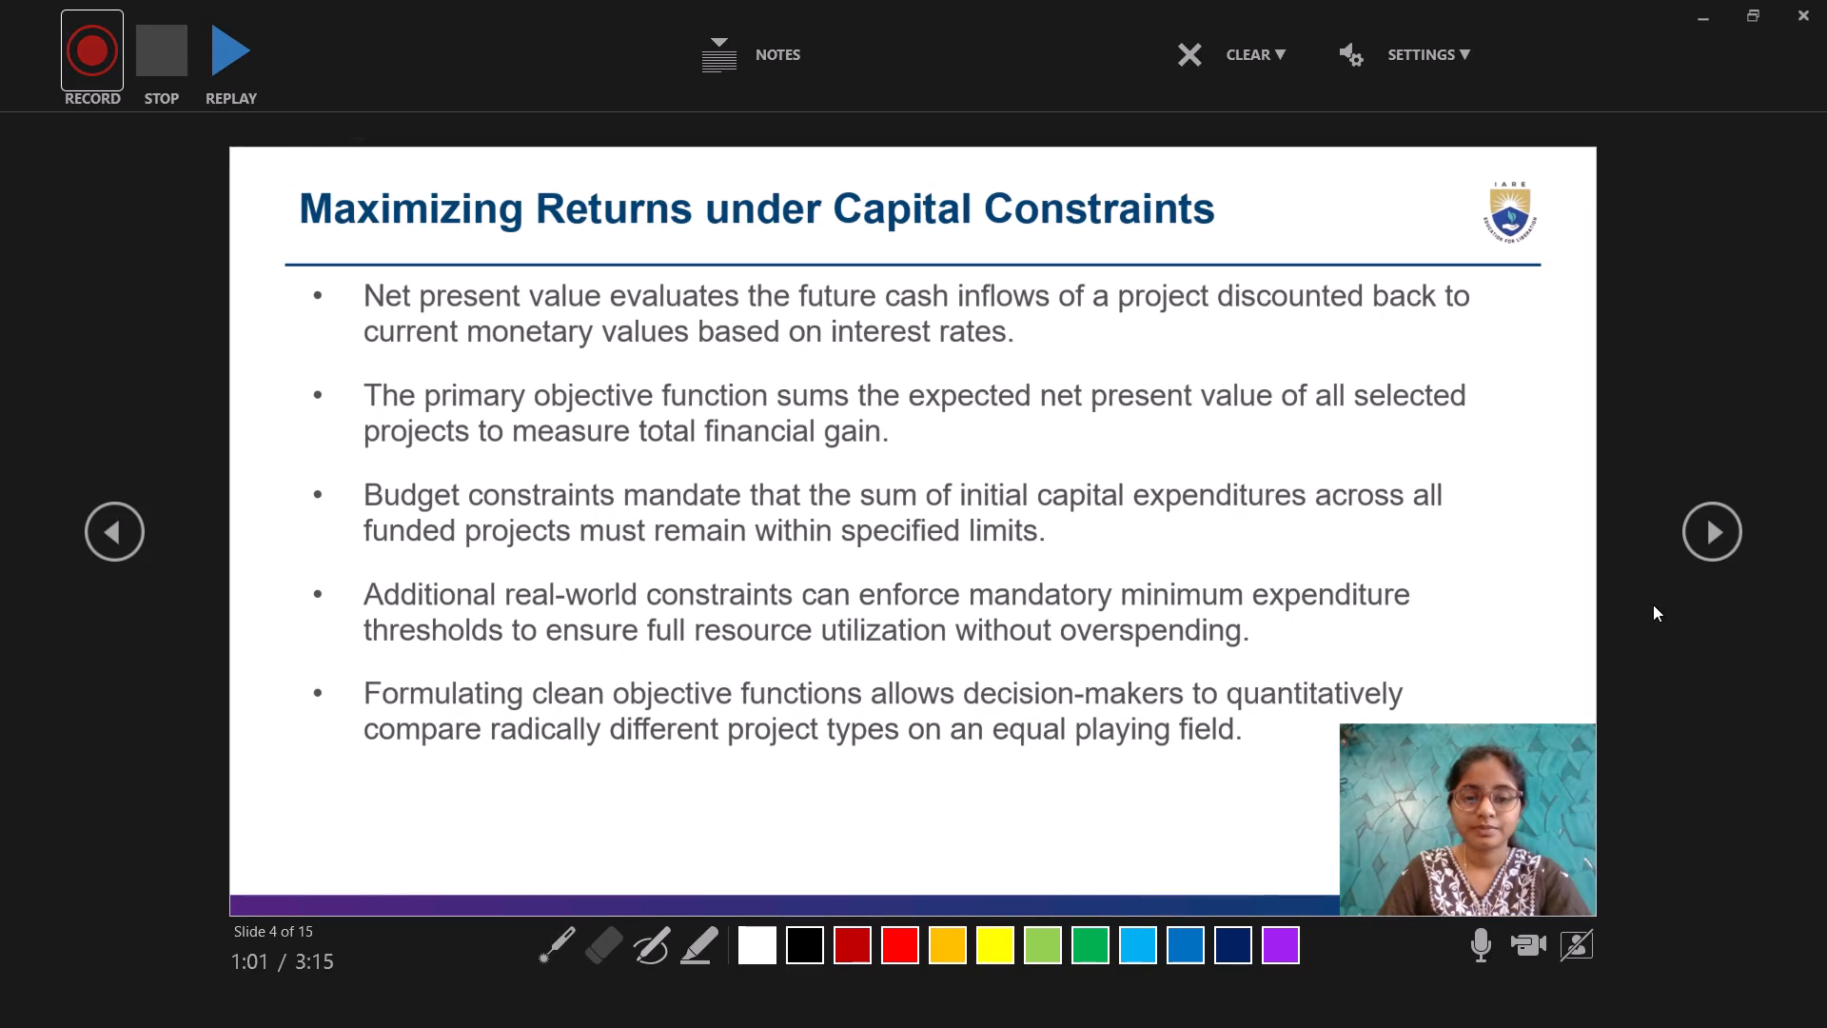
click(1735, 541)
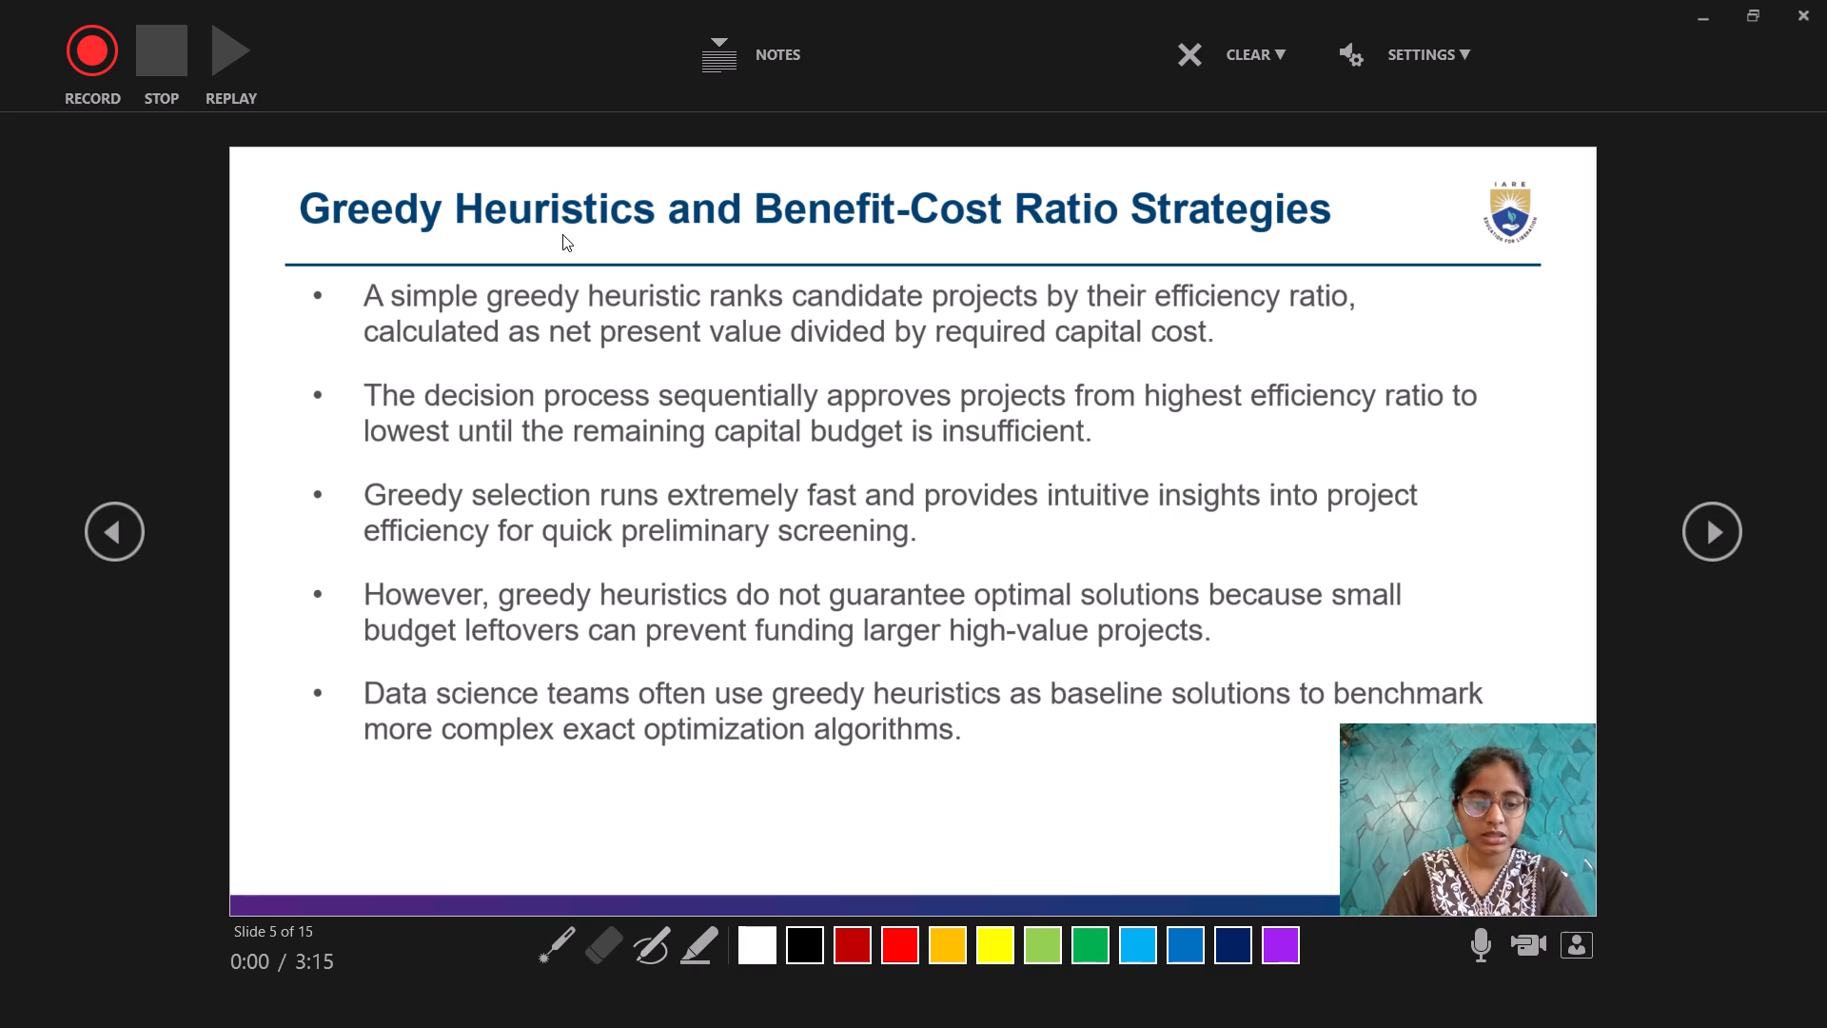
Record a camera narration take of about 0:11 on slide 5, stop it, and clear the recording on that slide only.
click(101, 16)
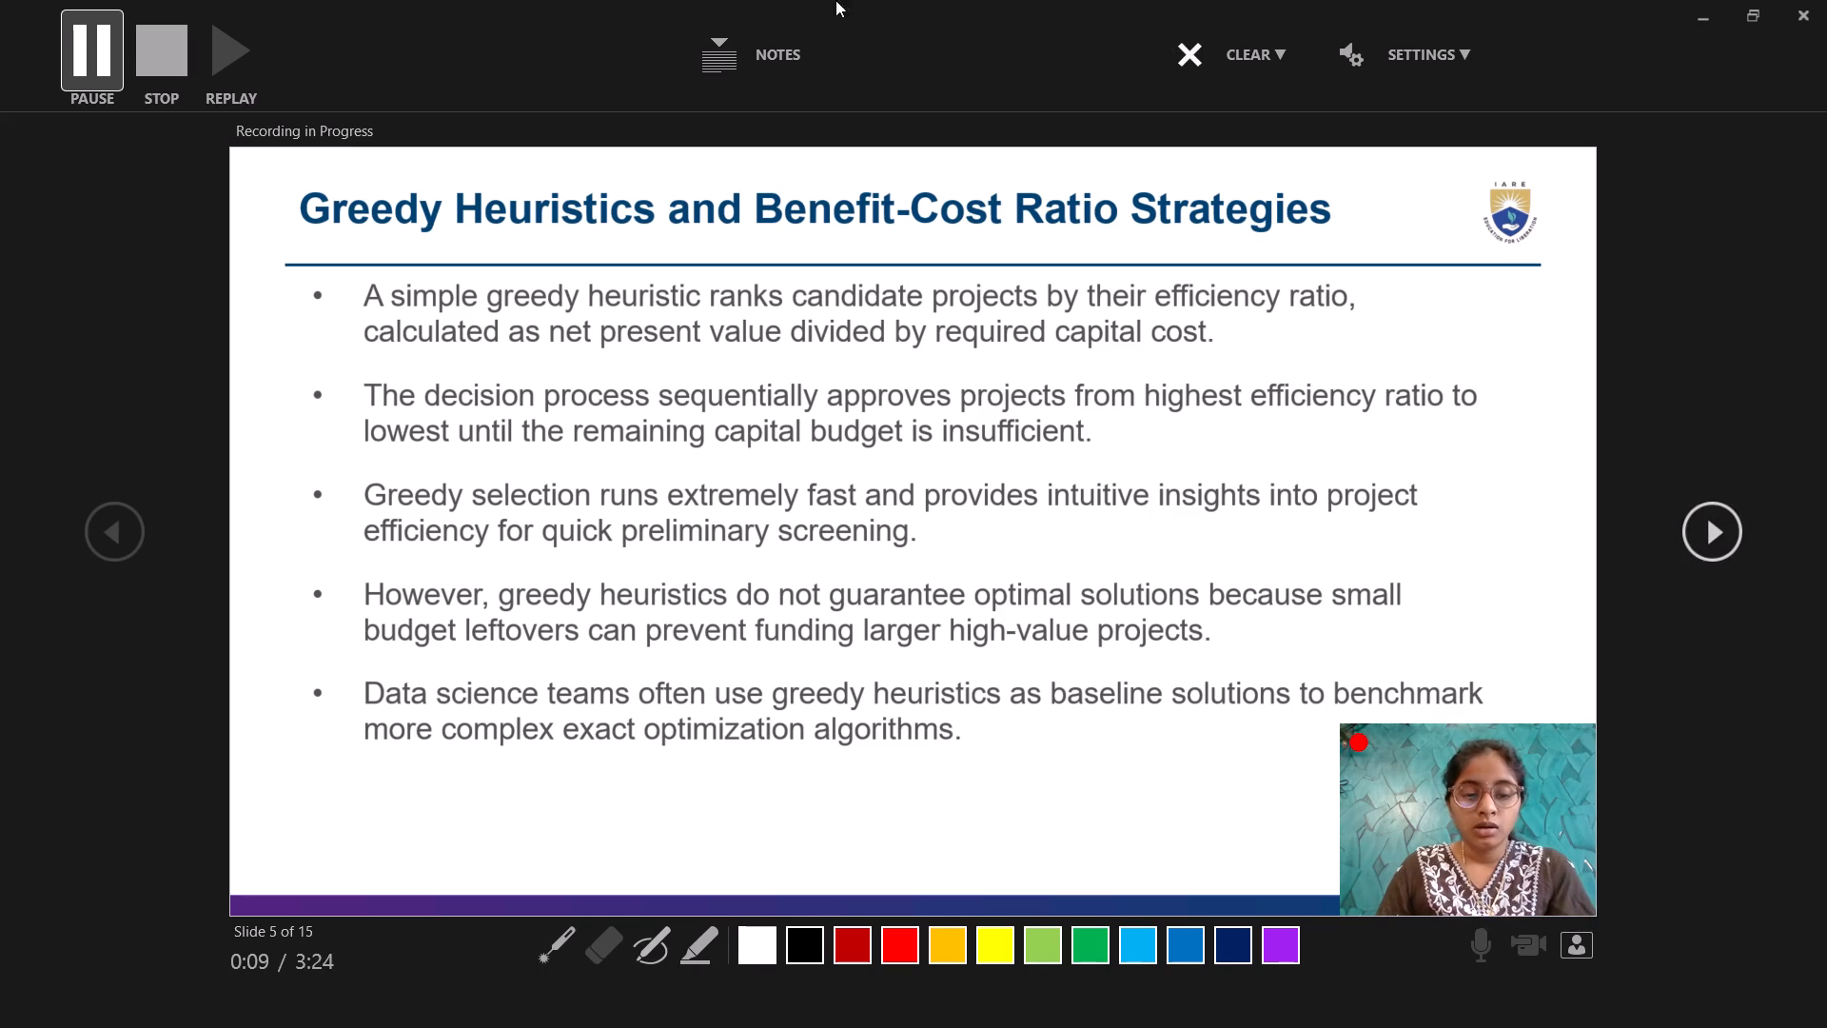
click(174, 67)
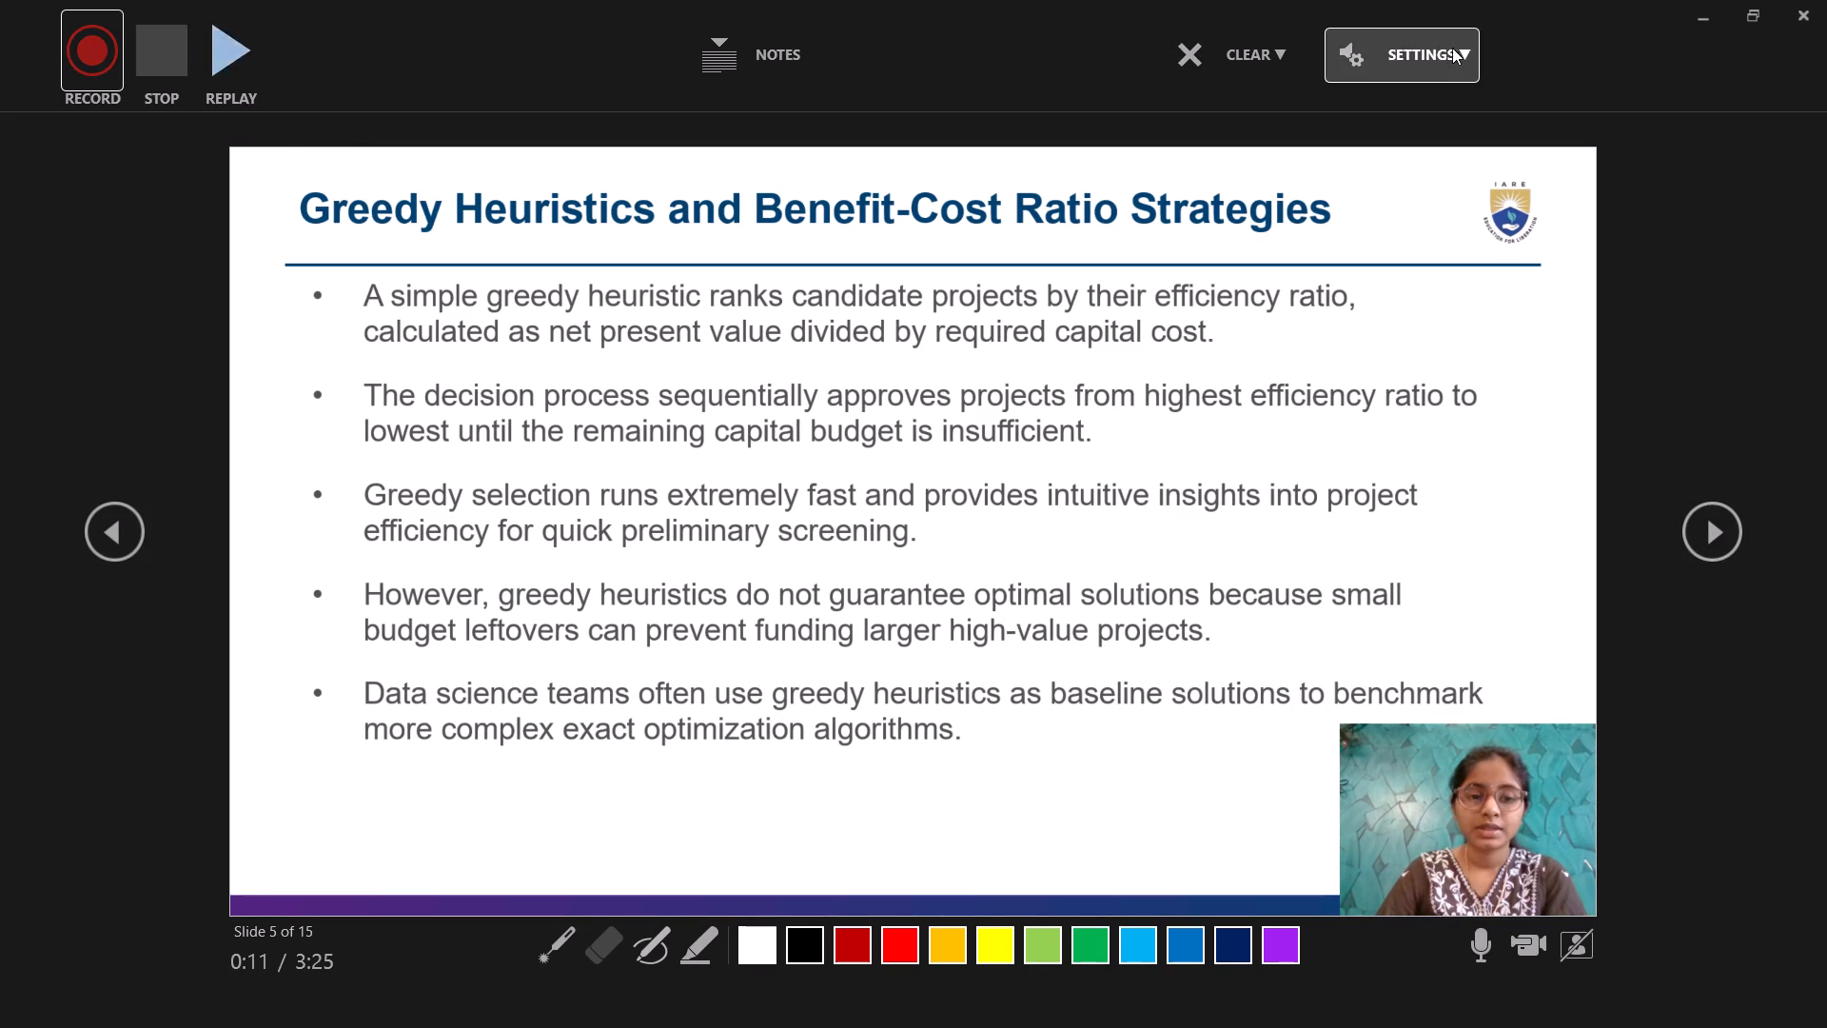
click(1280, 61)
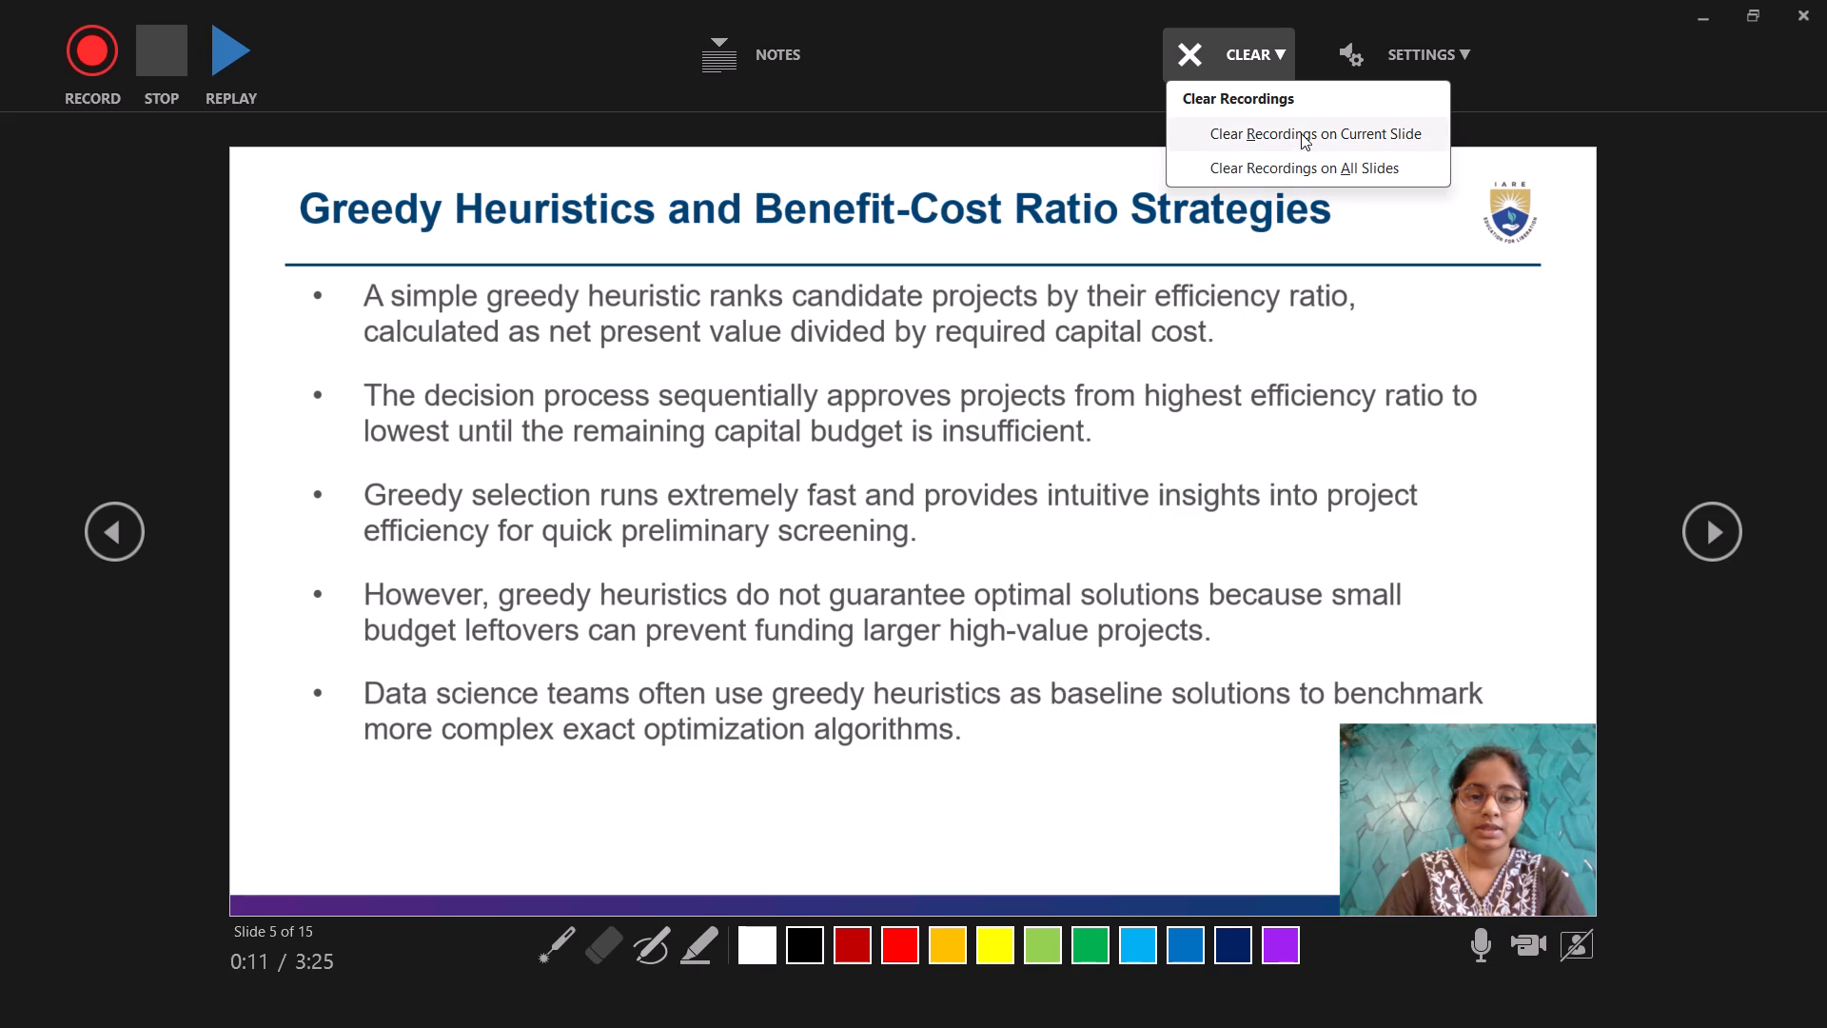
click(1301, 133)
Start a new camera narration take on the Greedy Heuristics and Benefit-Cost Ratio Strategies slide.
click(71, 59)
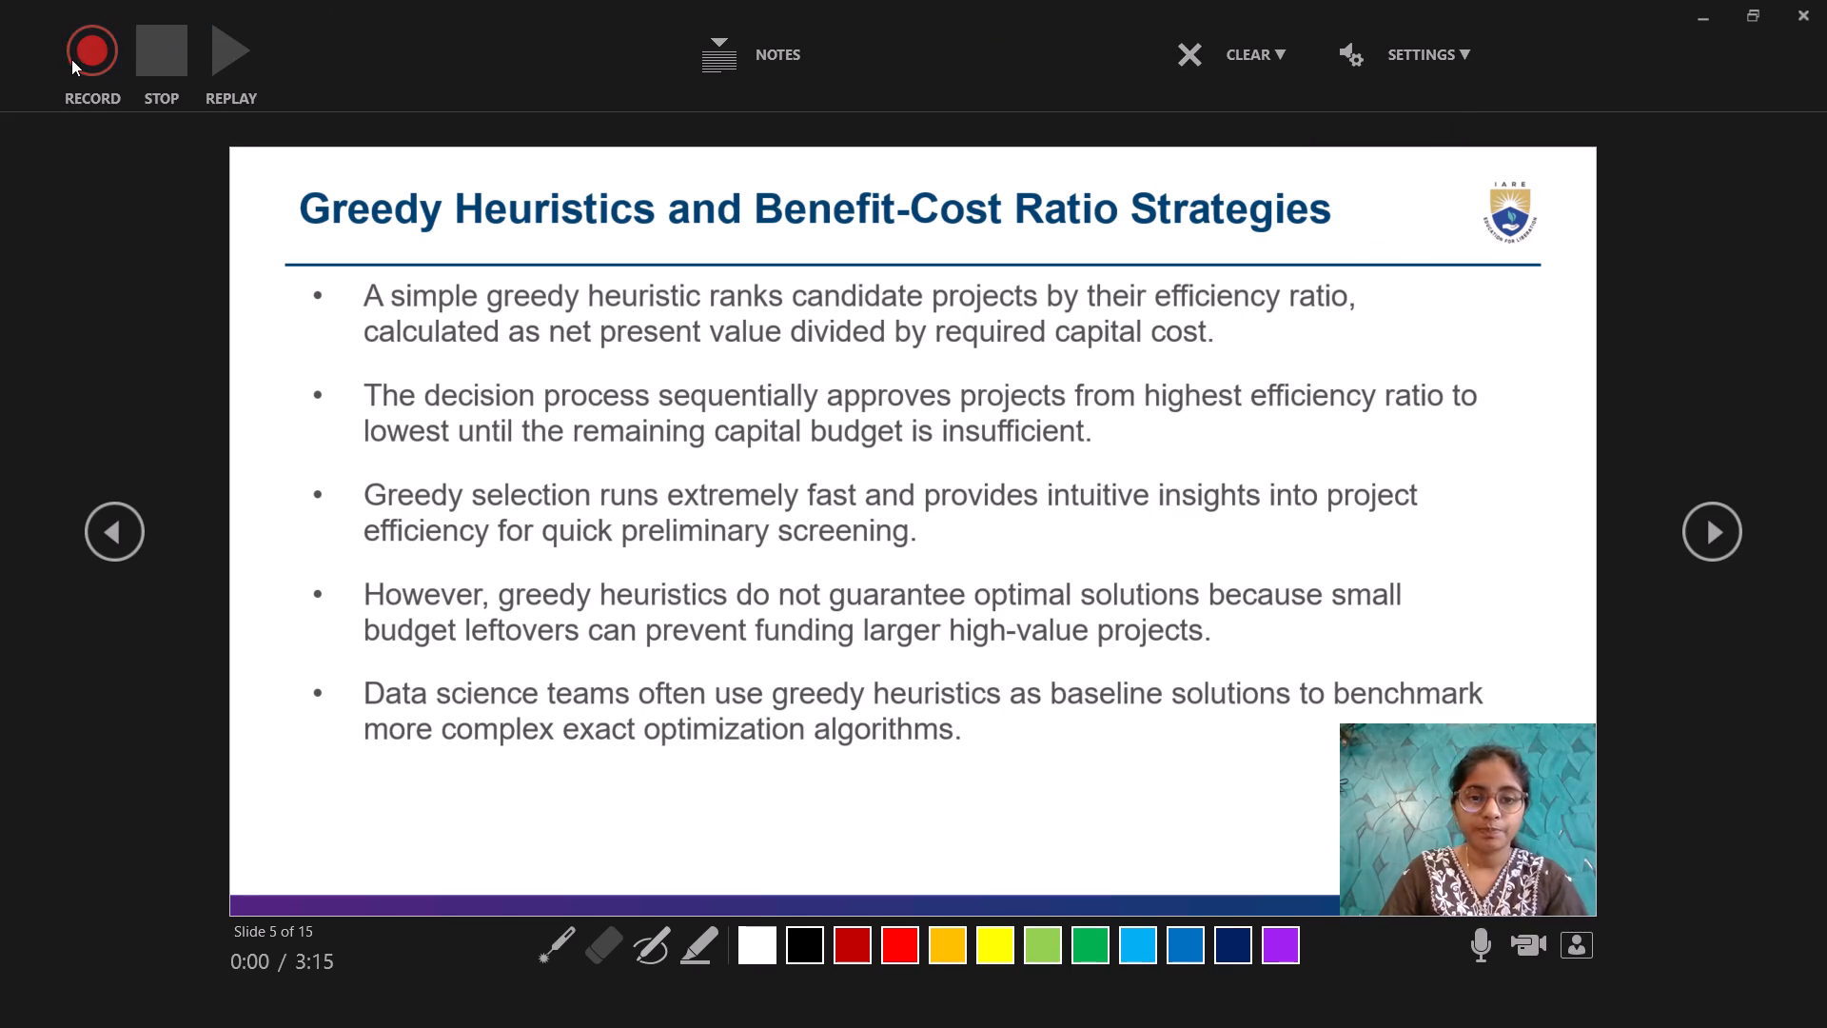
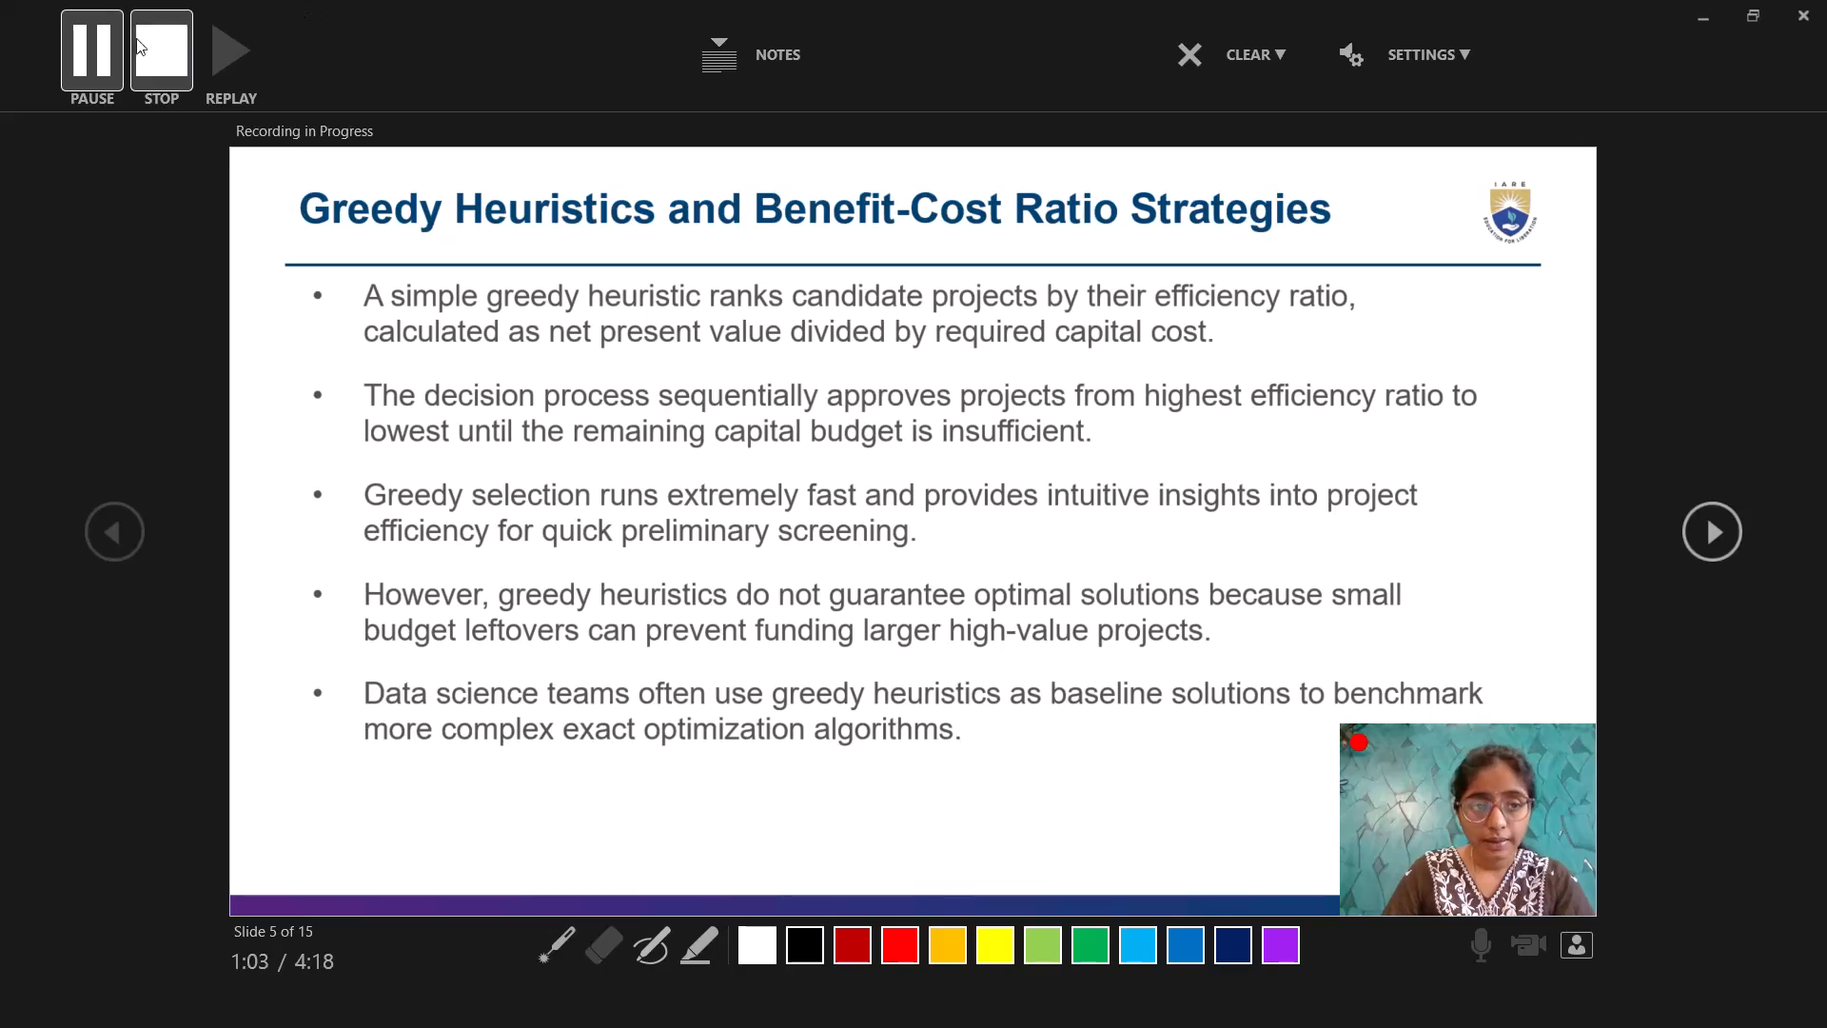
Stop the slide 5 narration take at about 1:04 and clear the recording on the current slide only.
click(136, 38)
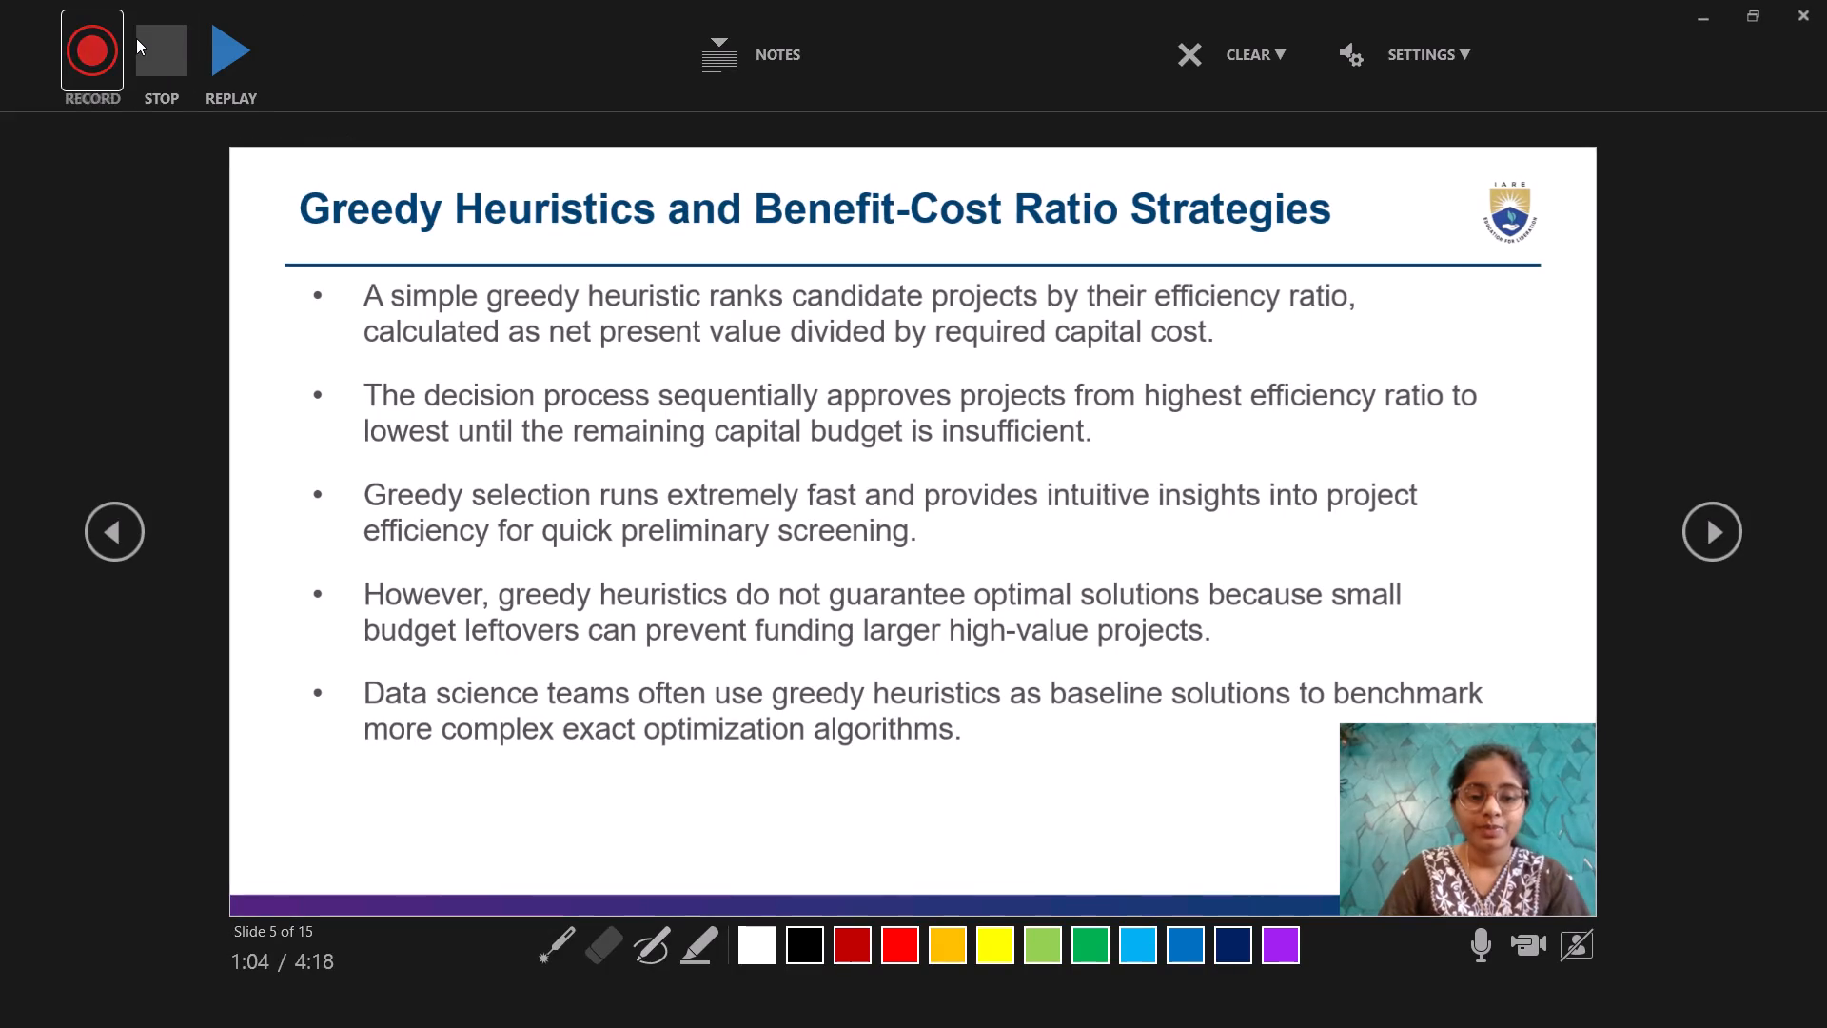
click(1265, 60)
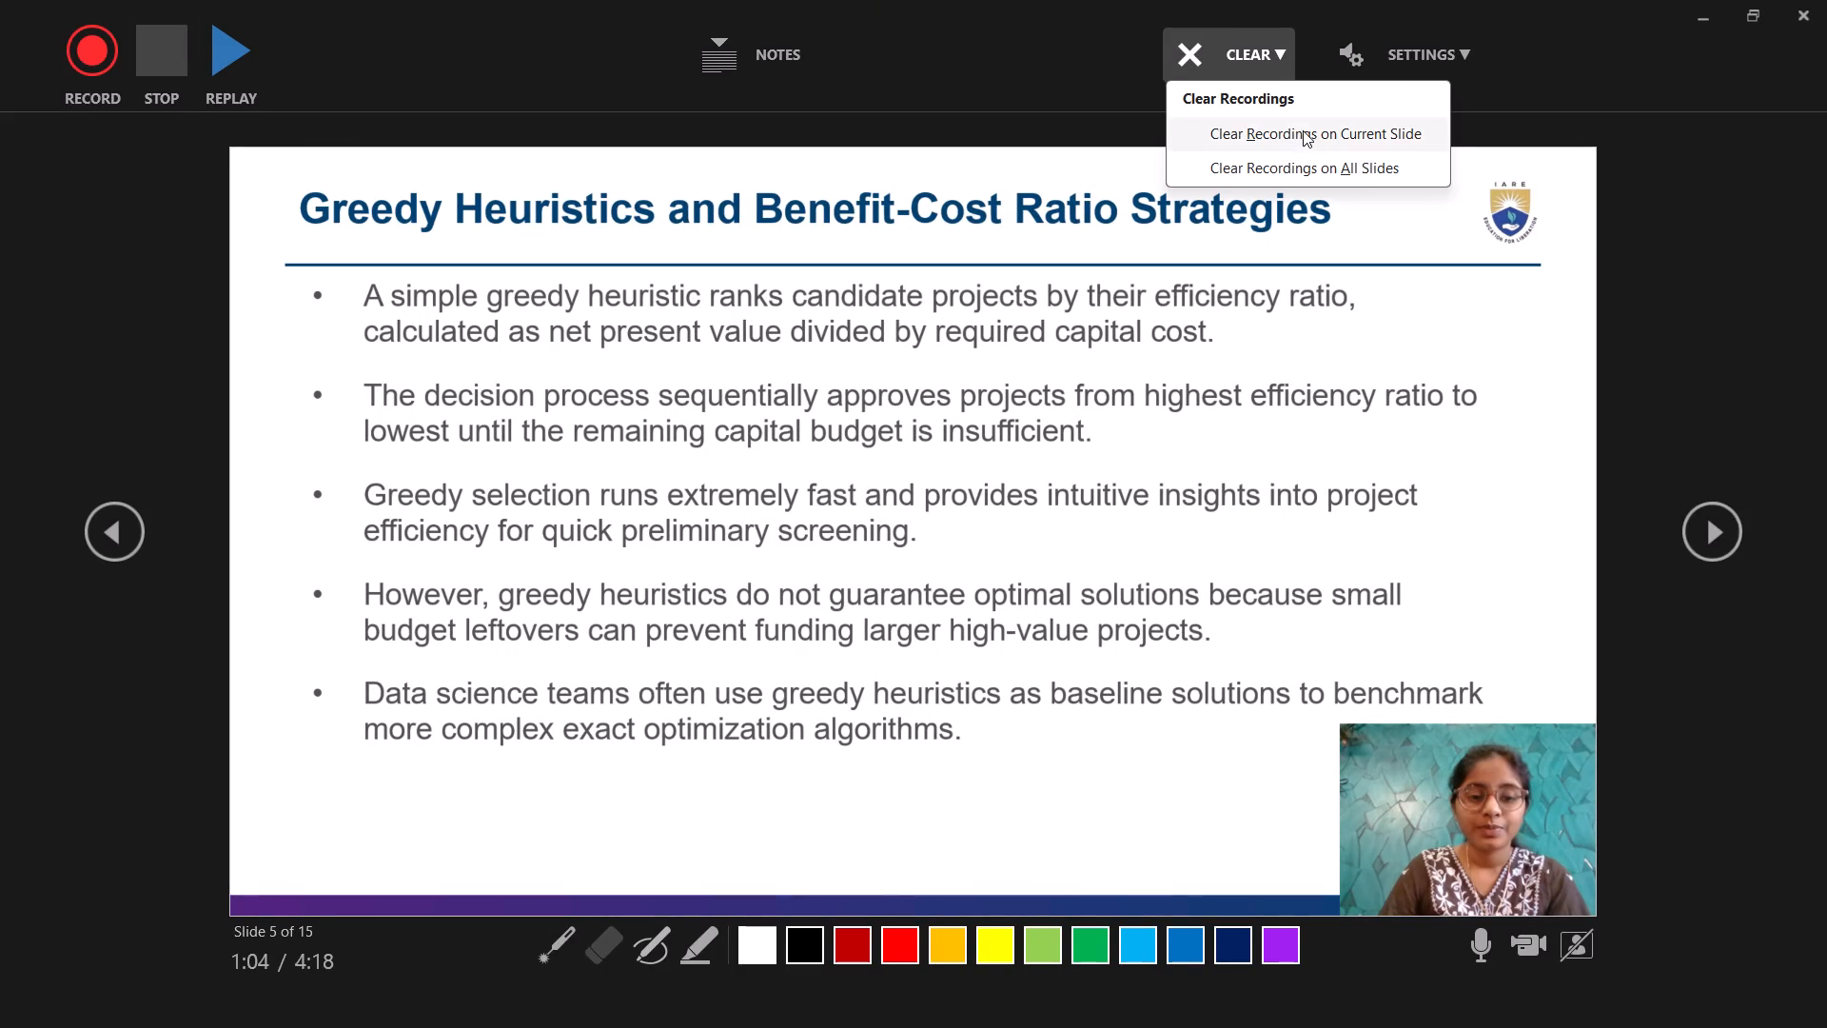
click(1303, 130)
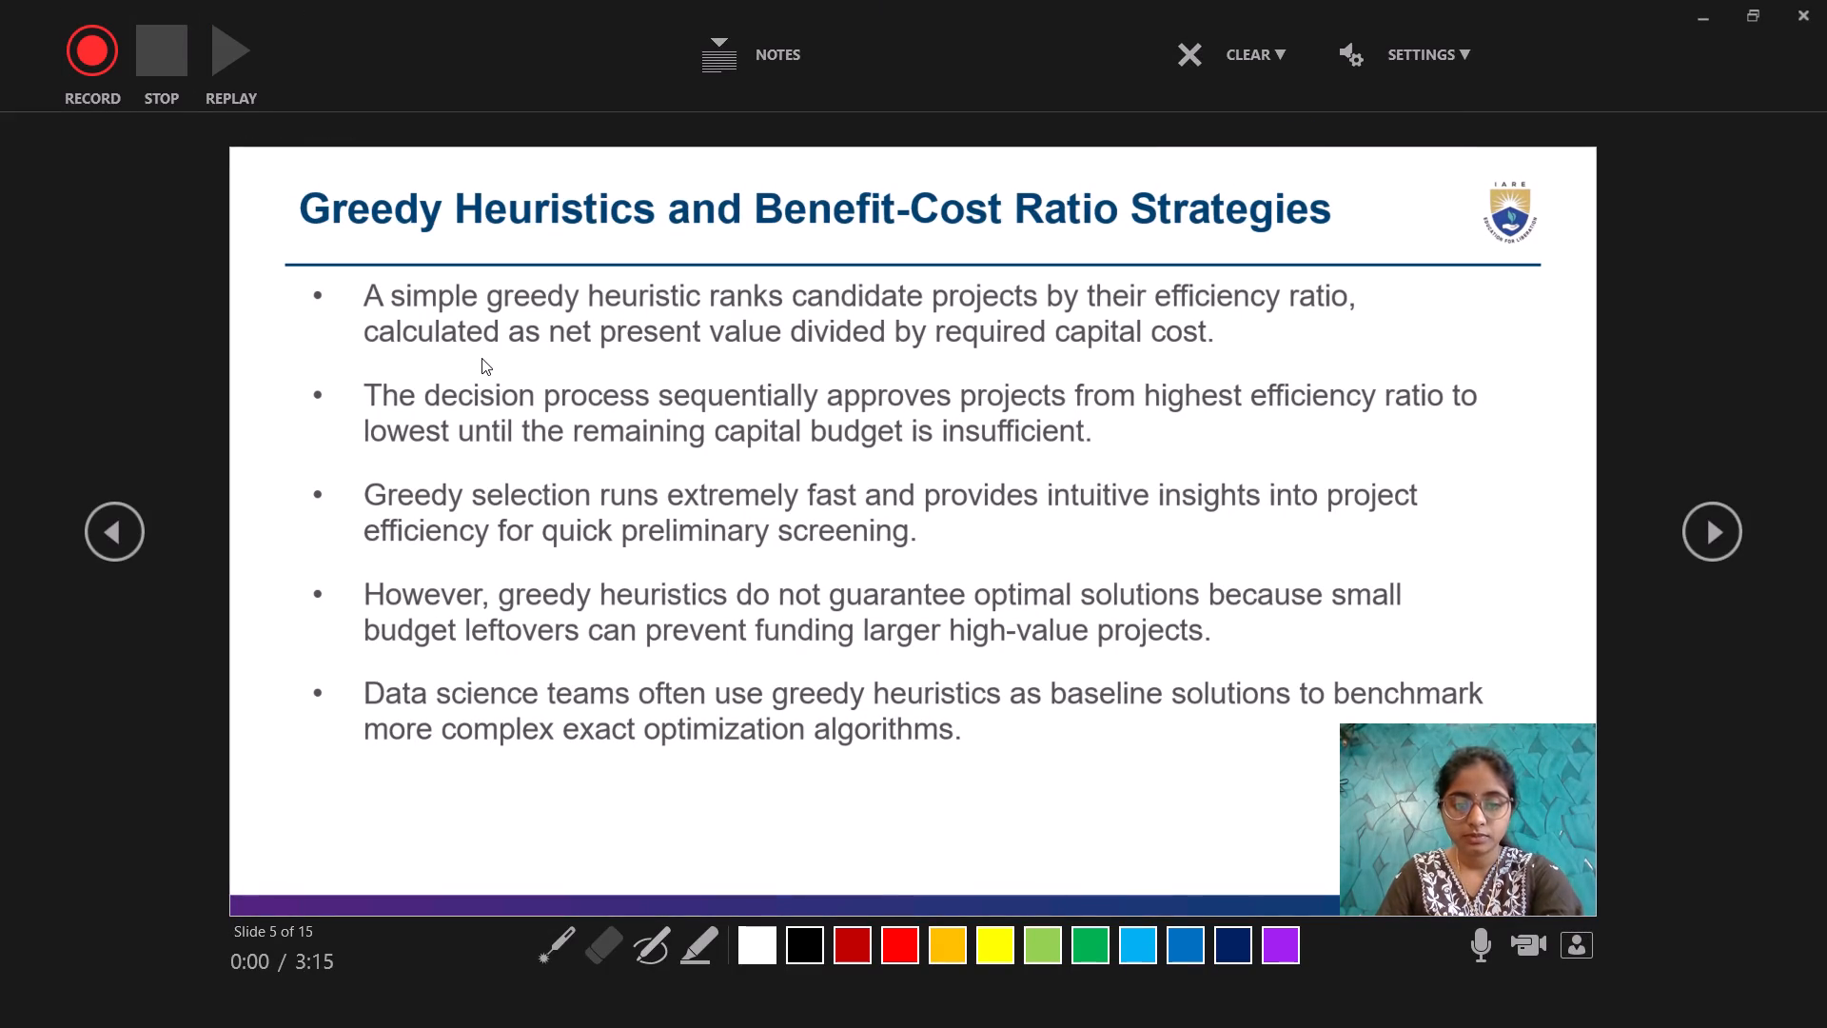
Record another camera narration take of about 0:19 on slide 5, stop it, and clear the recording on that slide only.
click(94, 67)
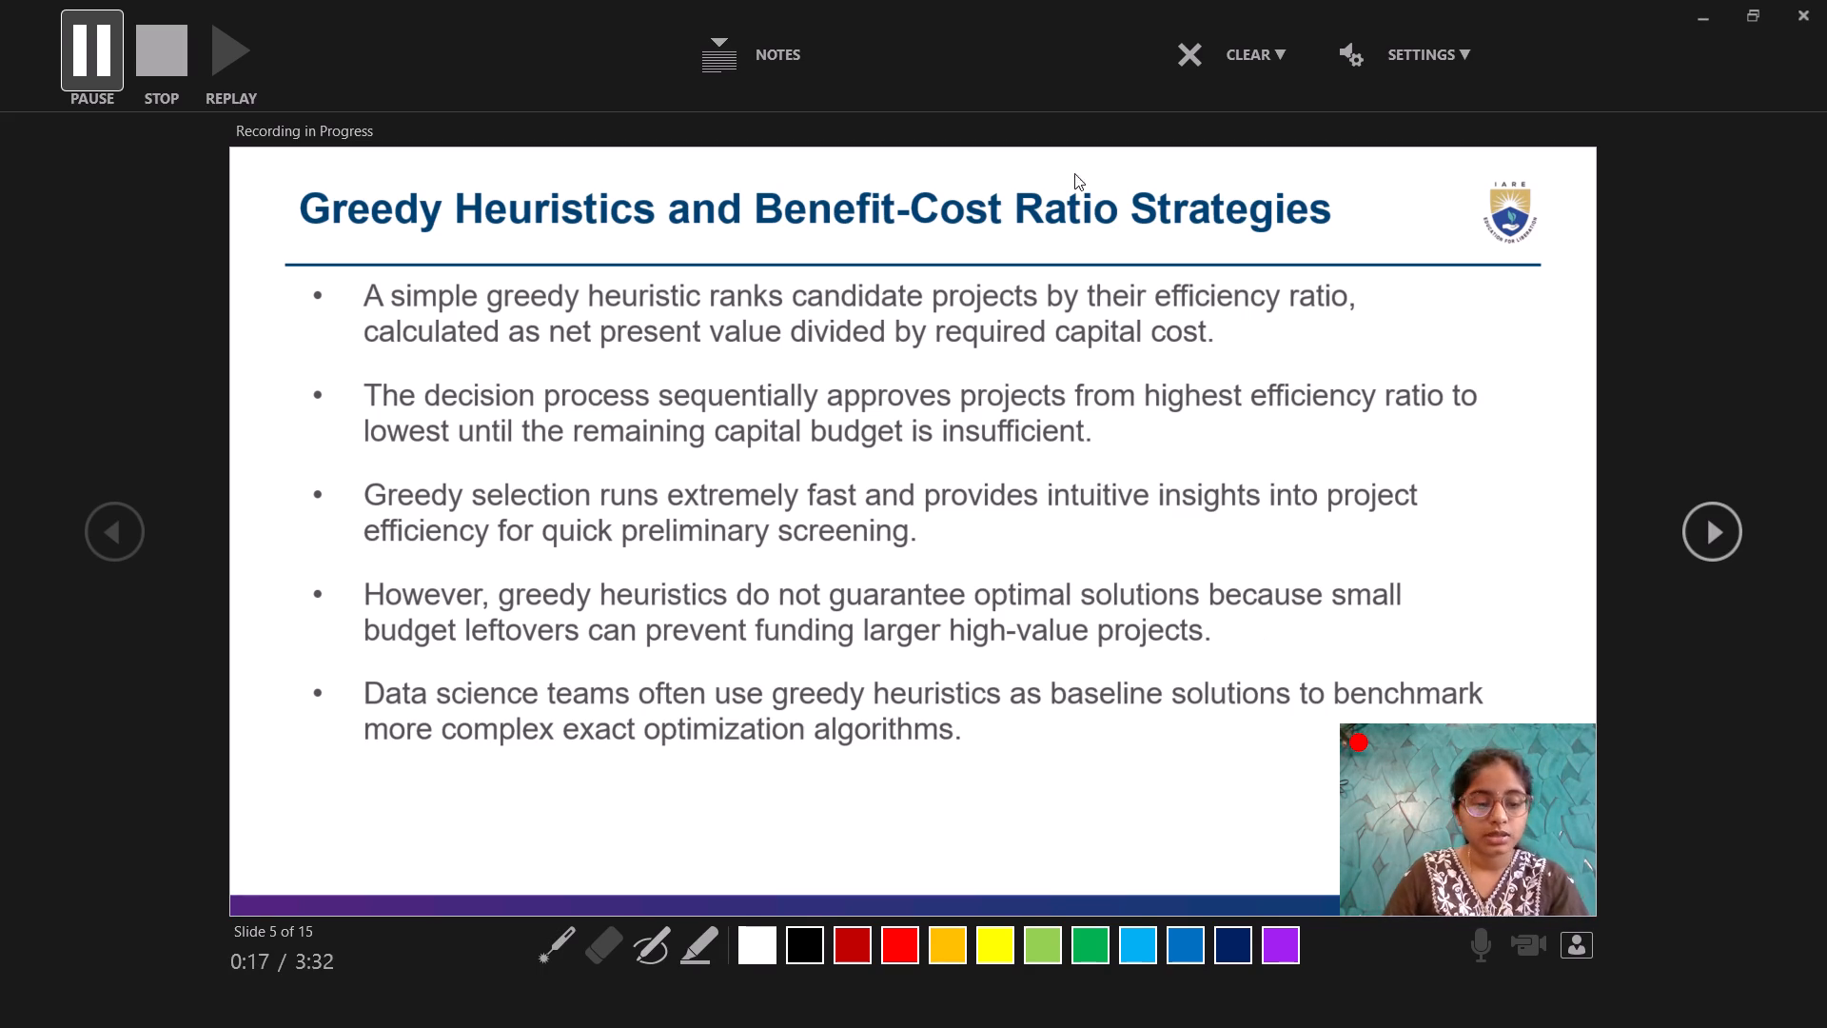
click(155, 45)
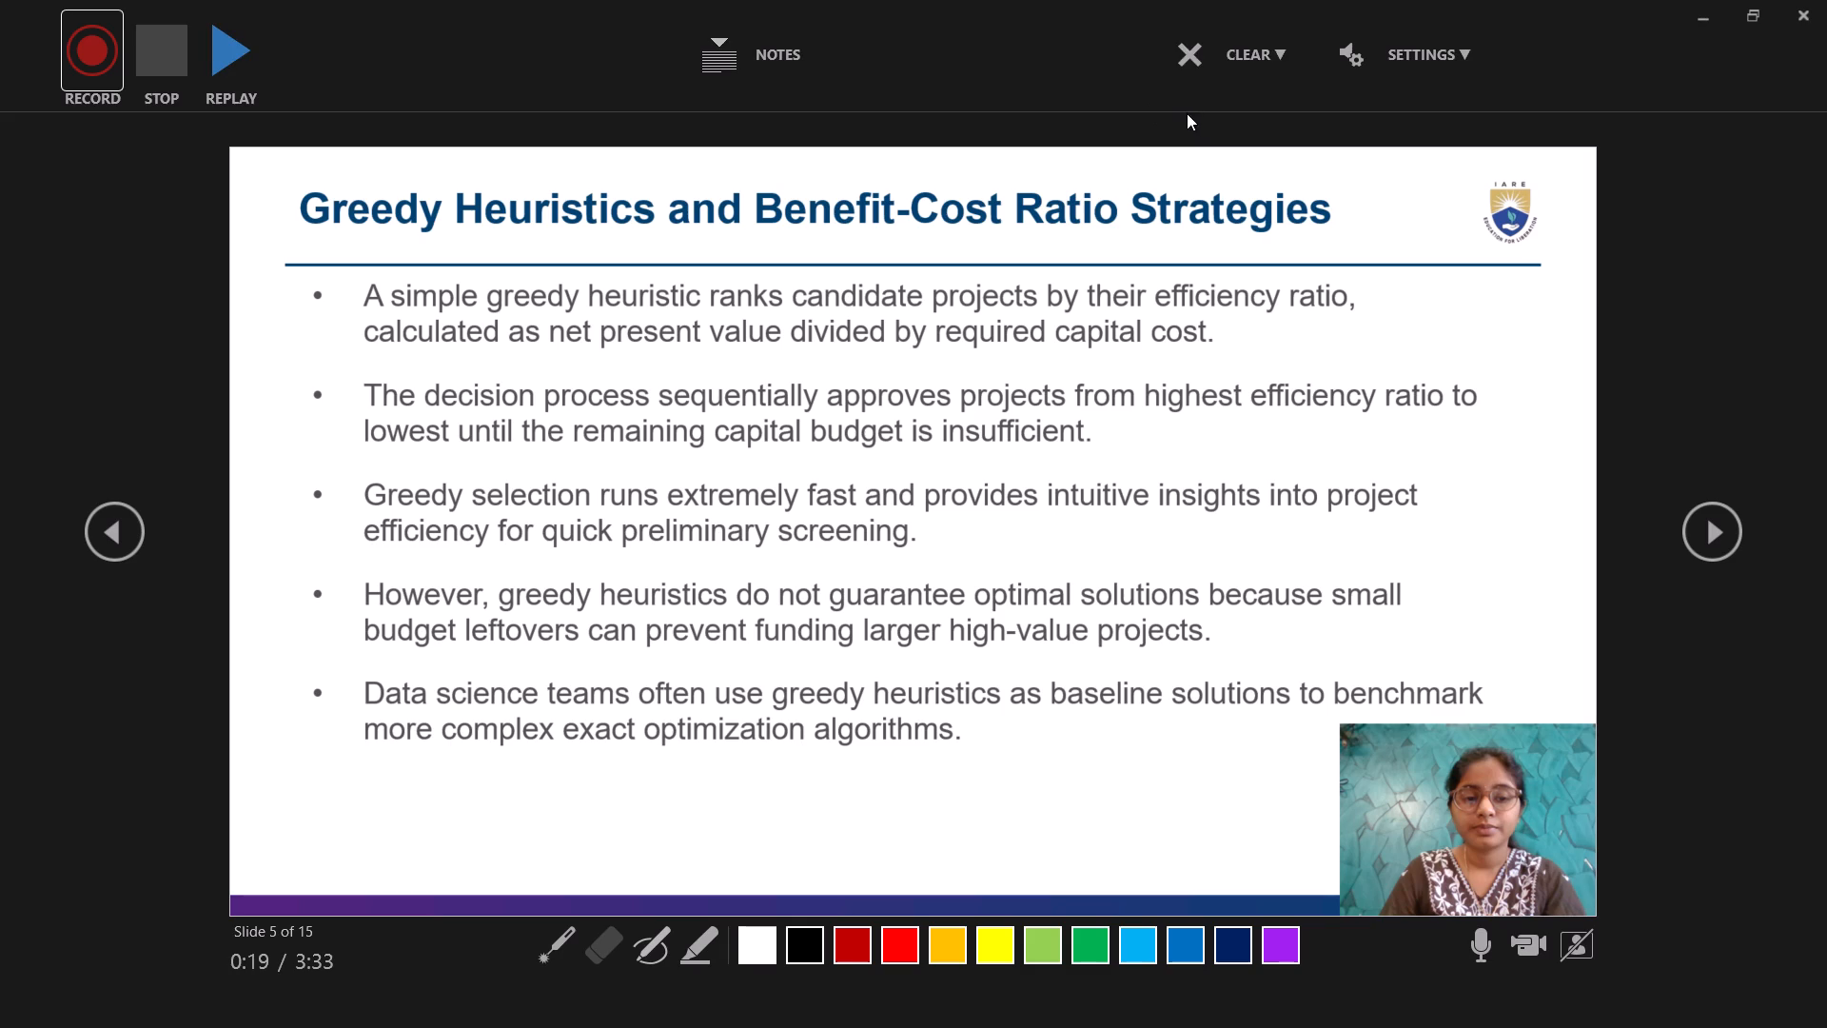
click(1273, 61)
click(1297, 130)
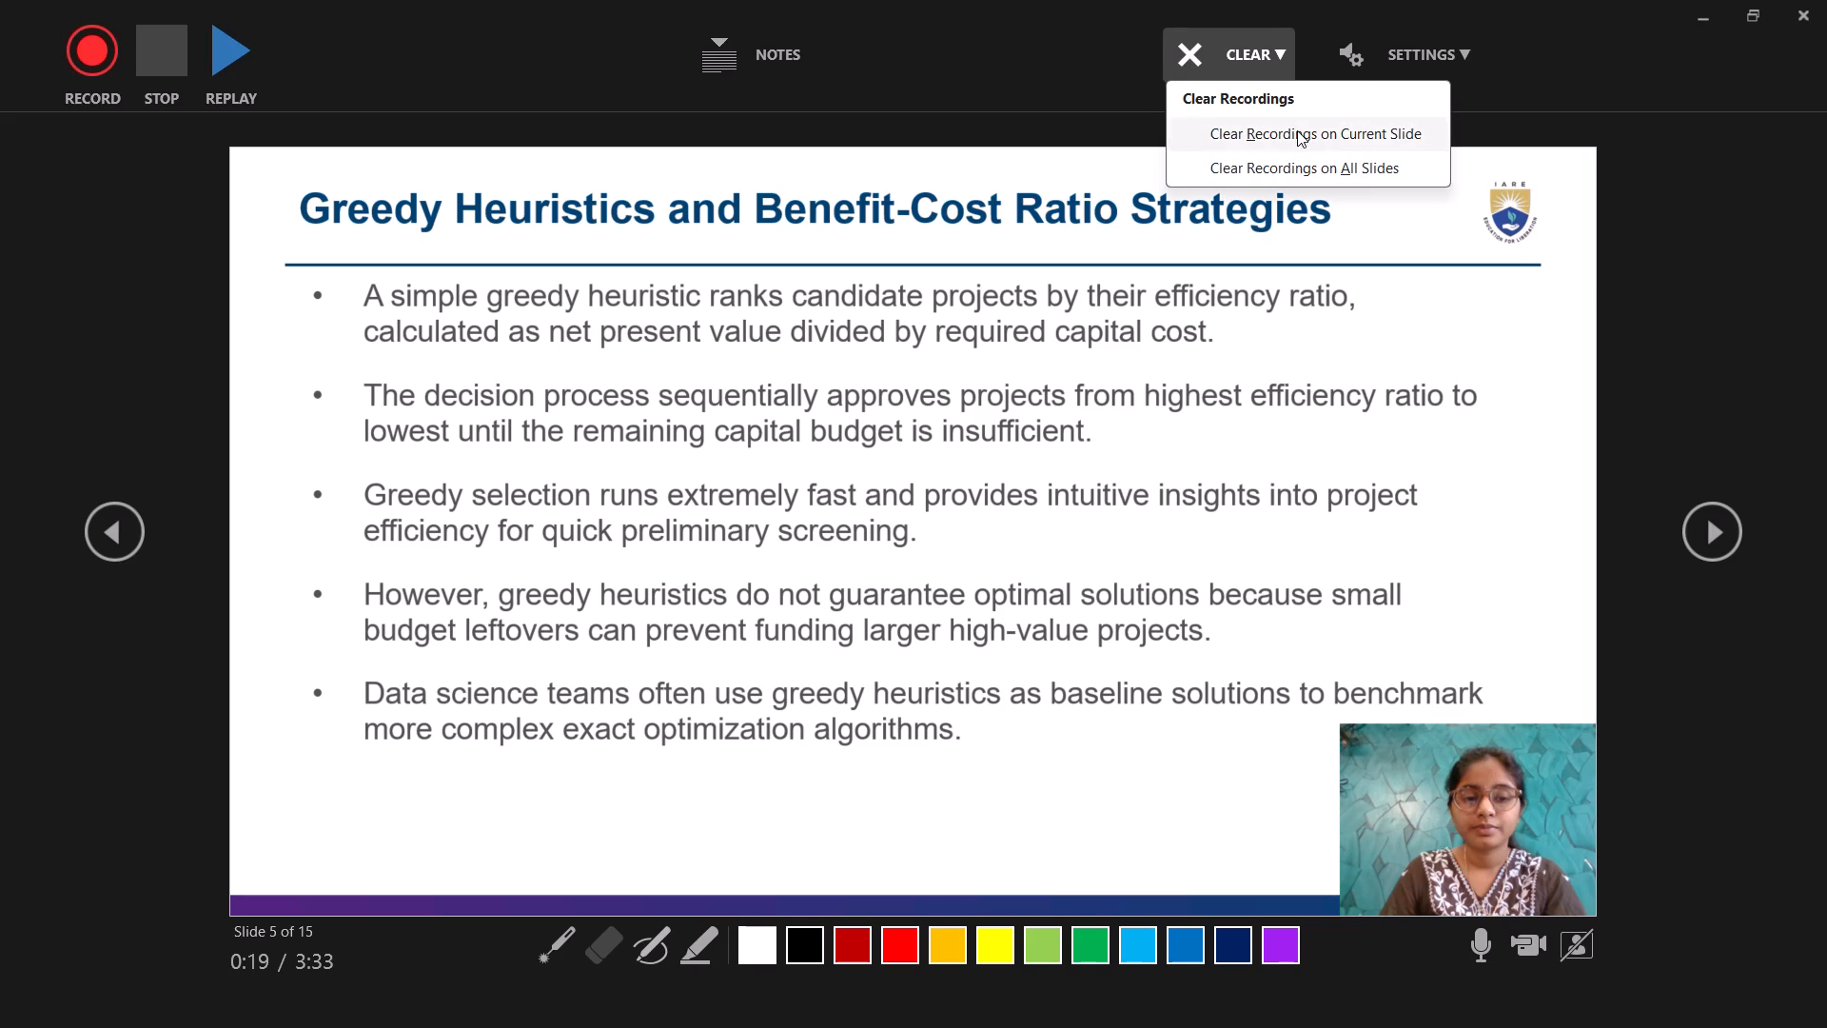
Start a fresh camera narration take on the Greedy Heuristics and Benefit-Cost Ratio Strategies slide.
click(114, 53)
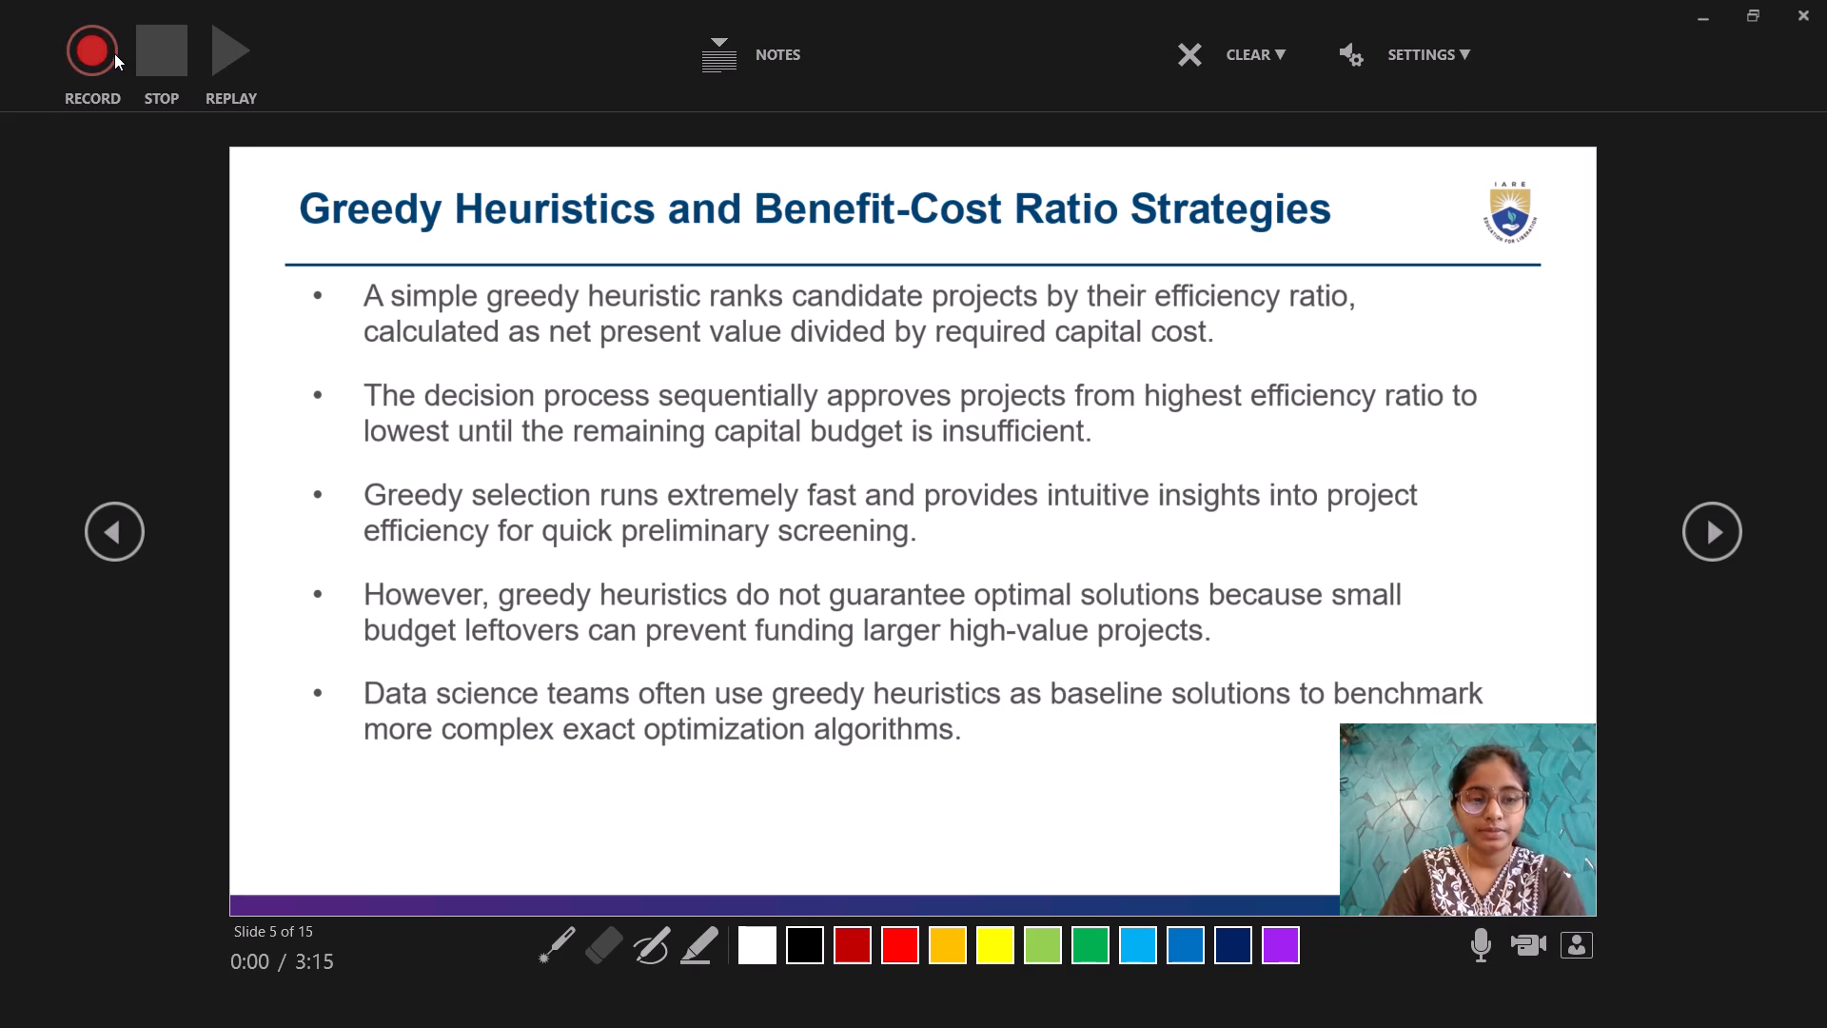
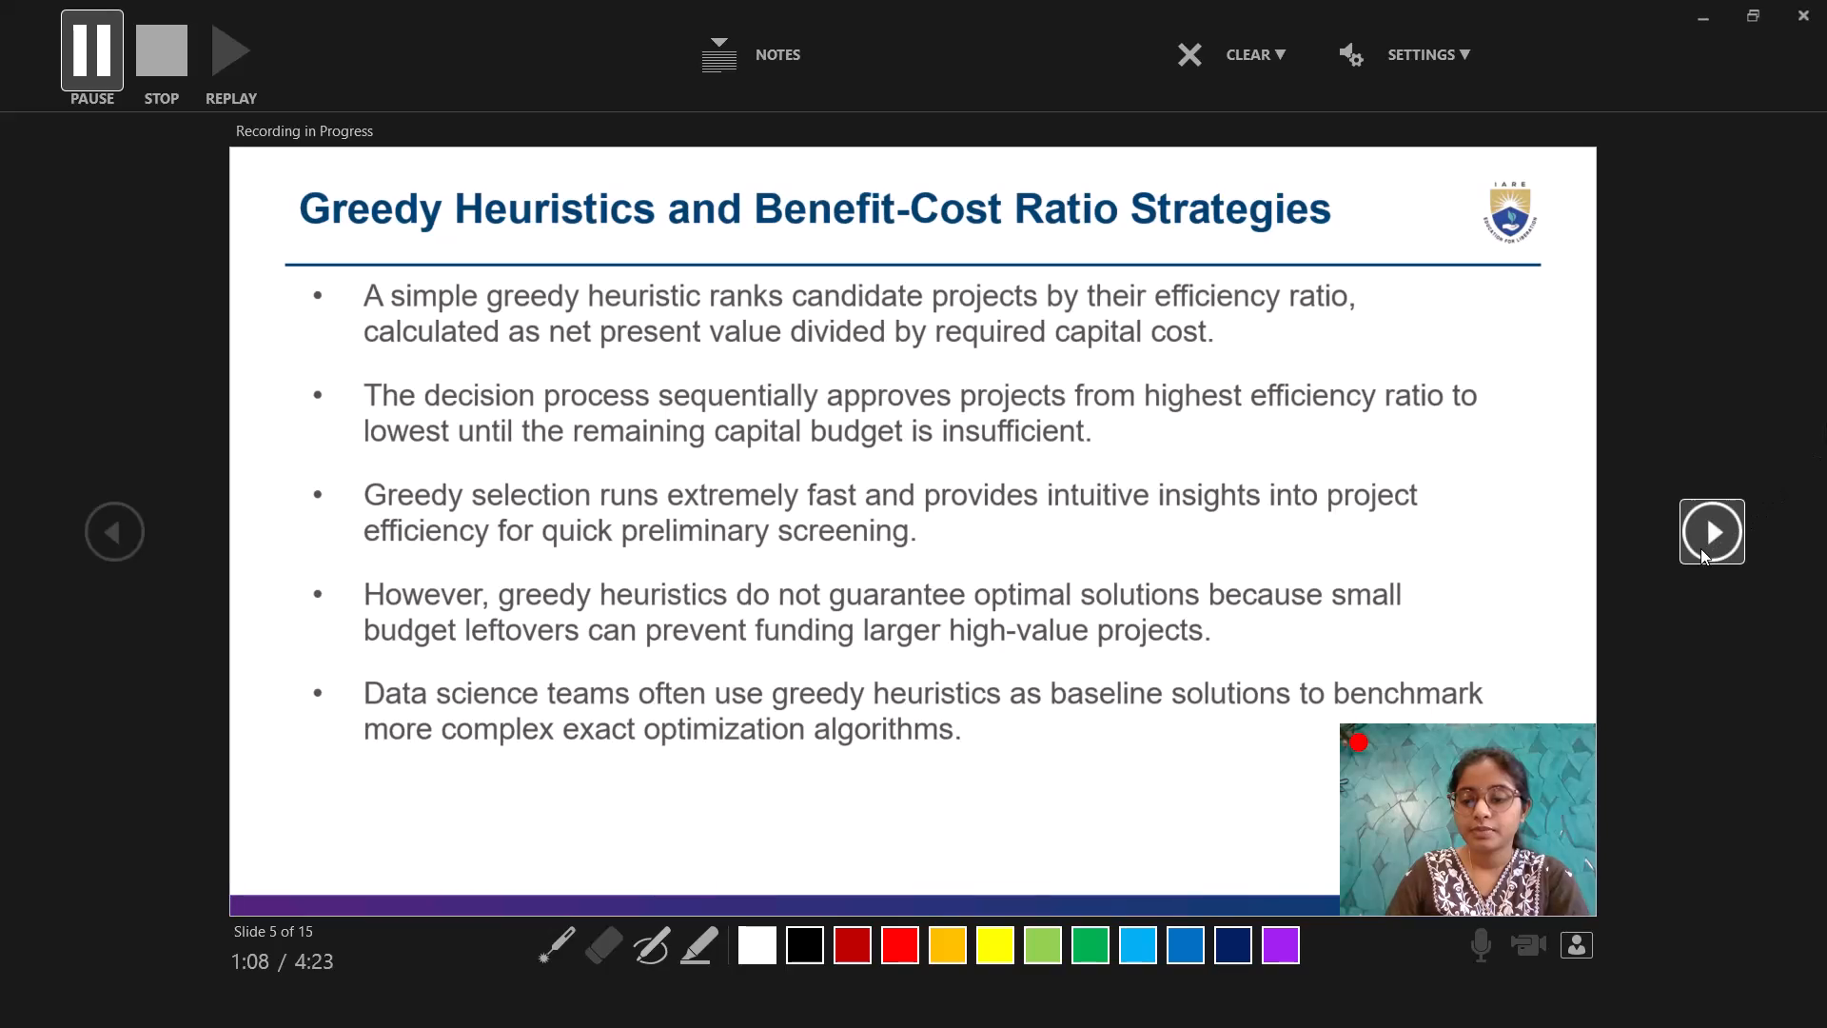
Finish the slide 5 narration take at about 1:09 by advancing past it, and stop the recording on slide 7.
click(1700, 548)
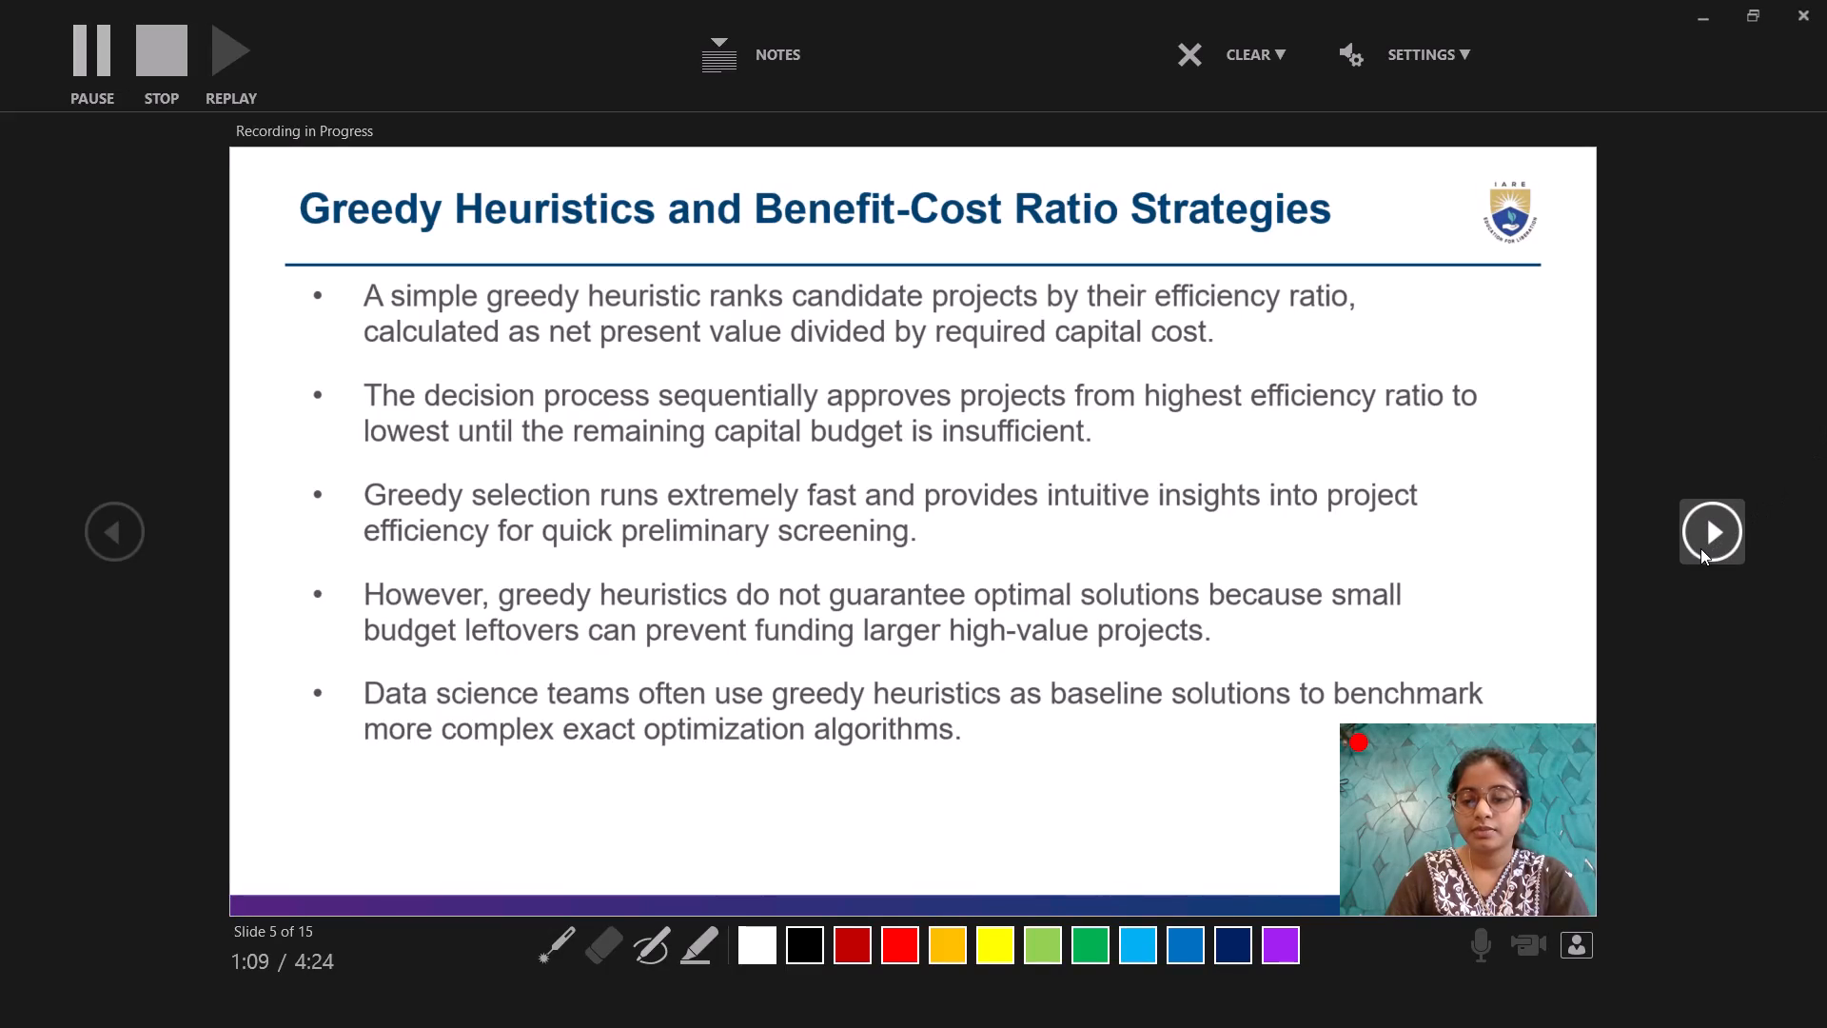
click(1700, 548)
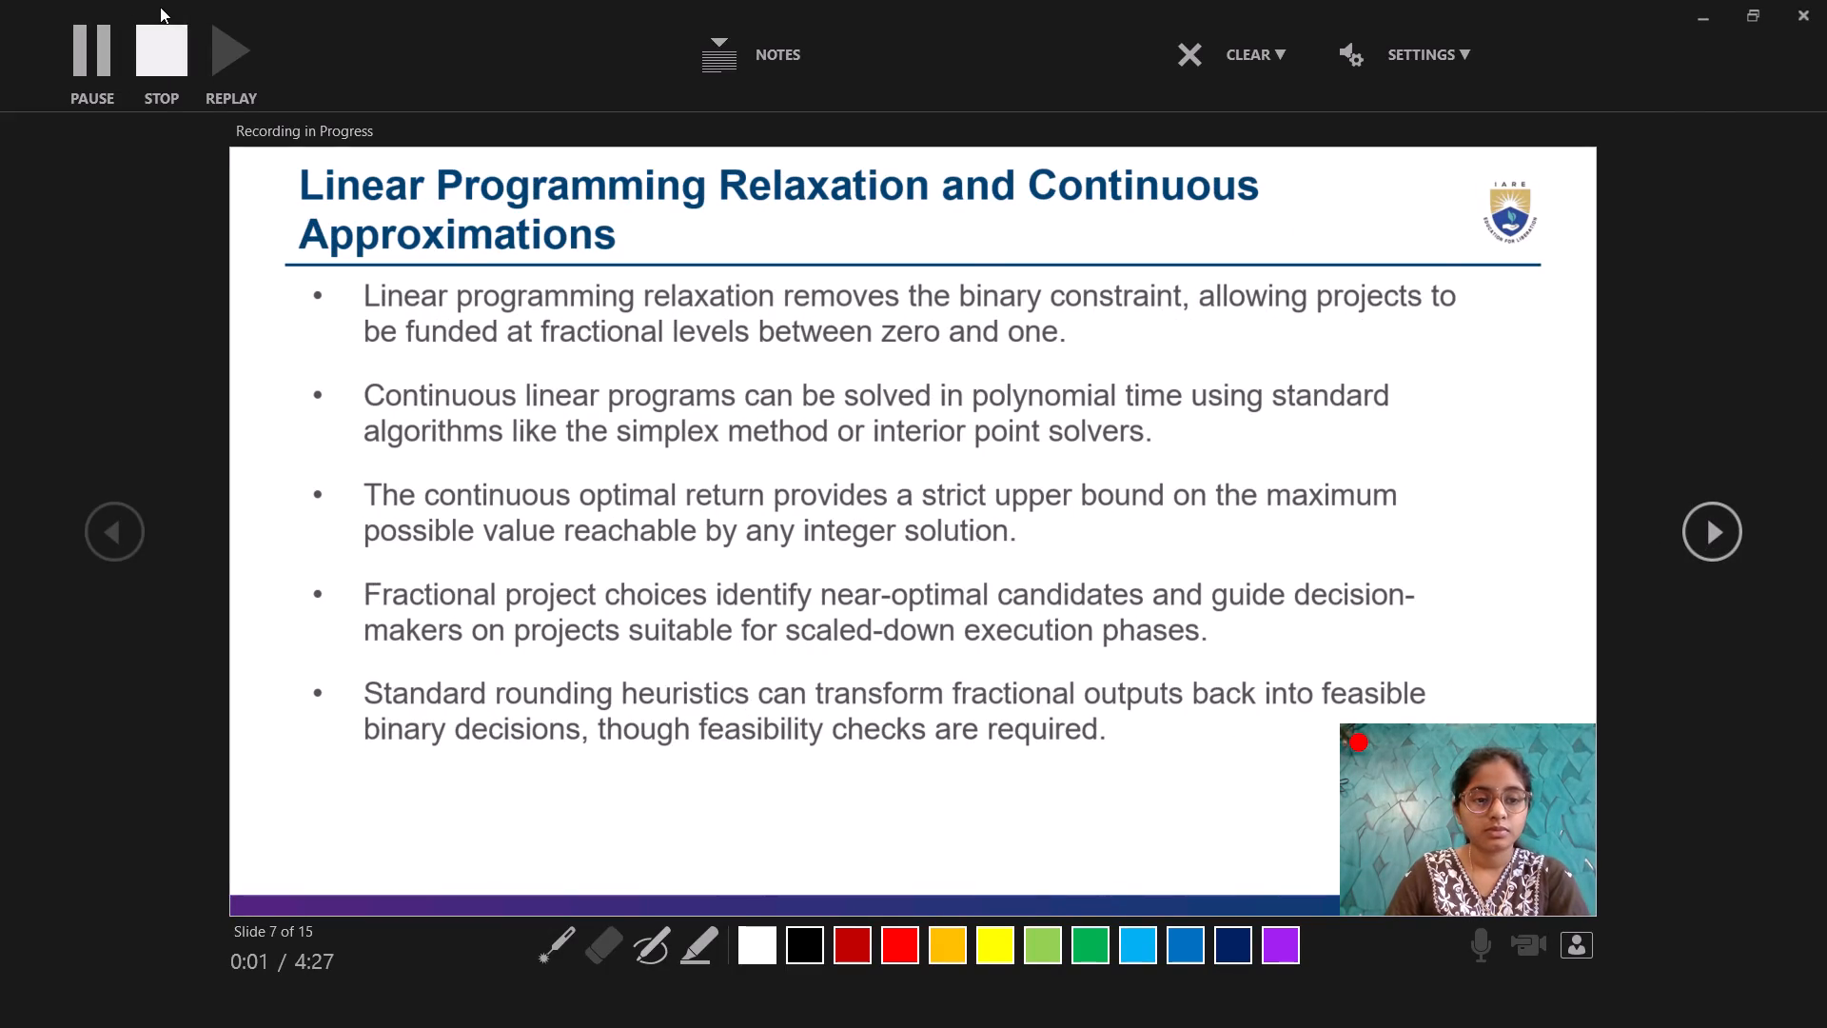
click(144, 56)
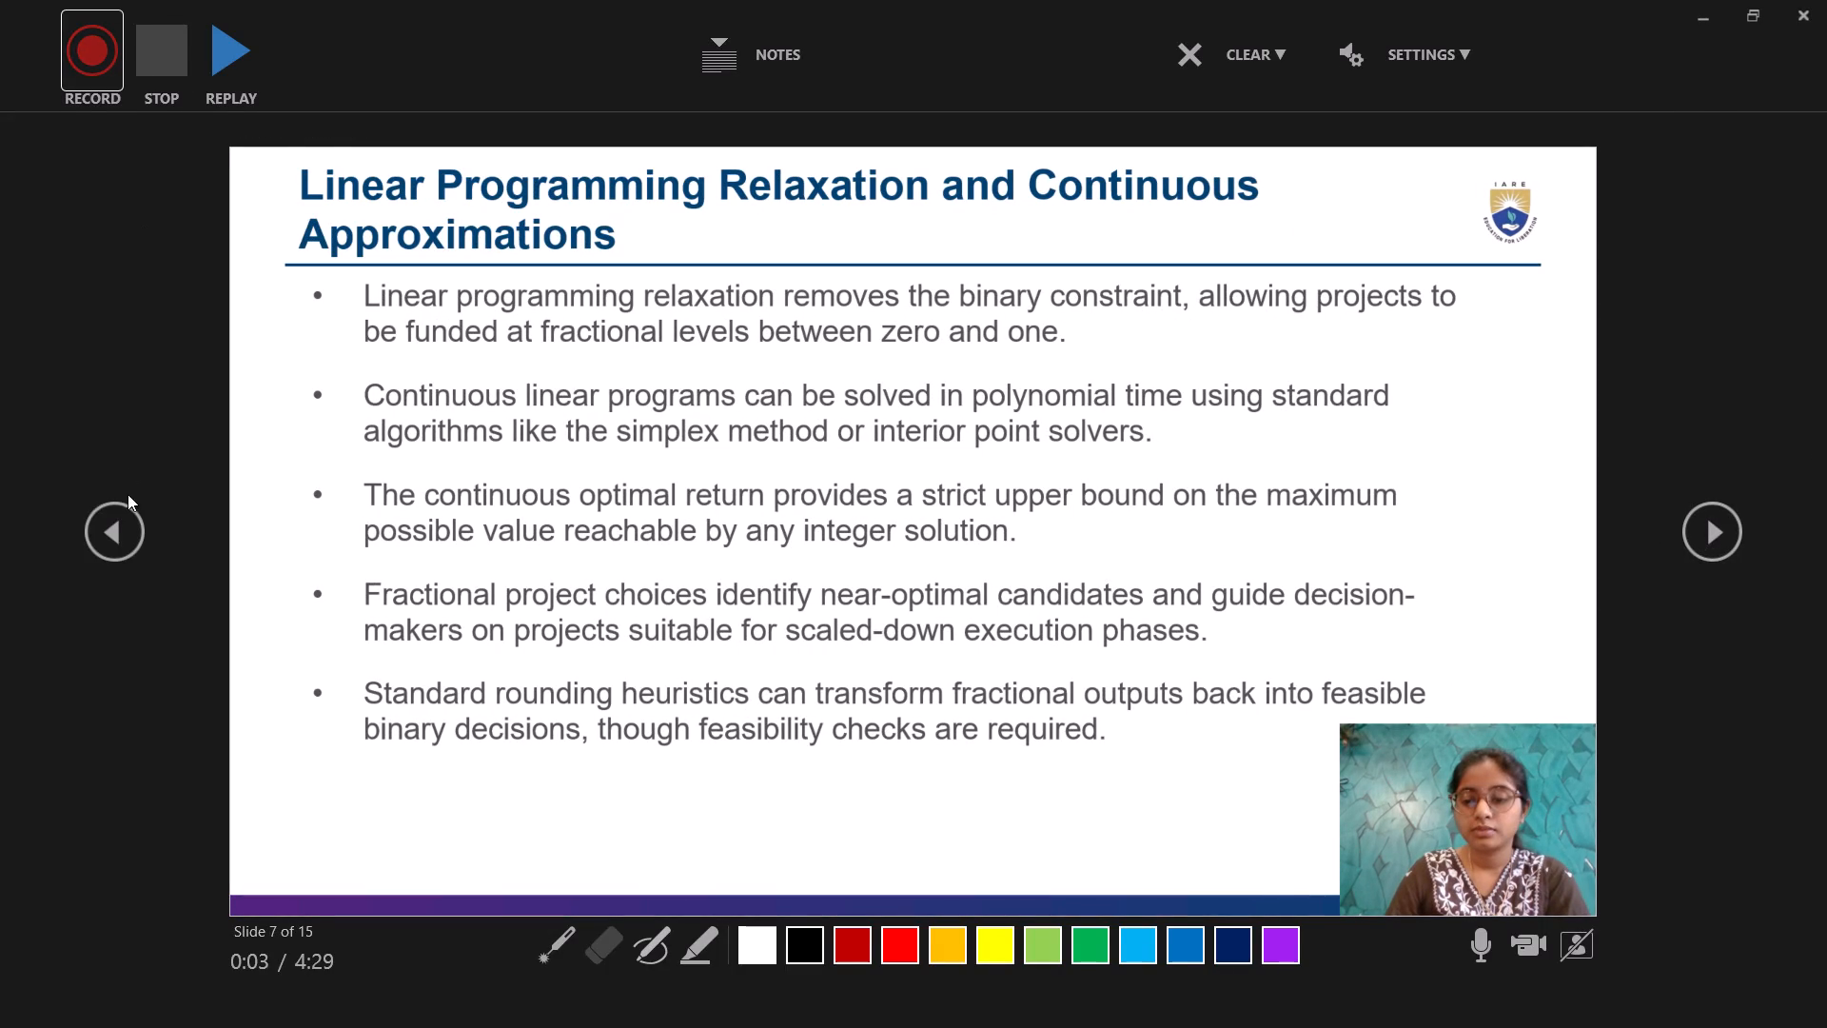
Clear the stray recording of about 0:03 on the Linear Programming Relaxation slide only.
click(122, 518)
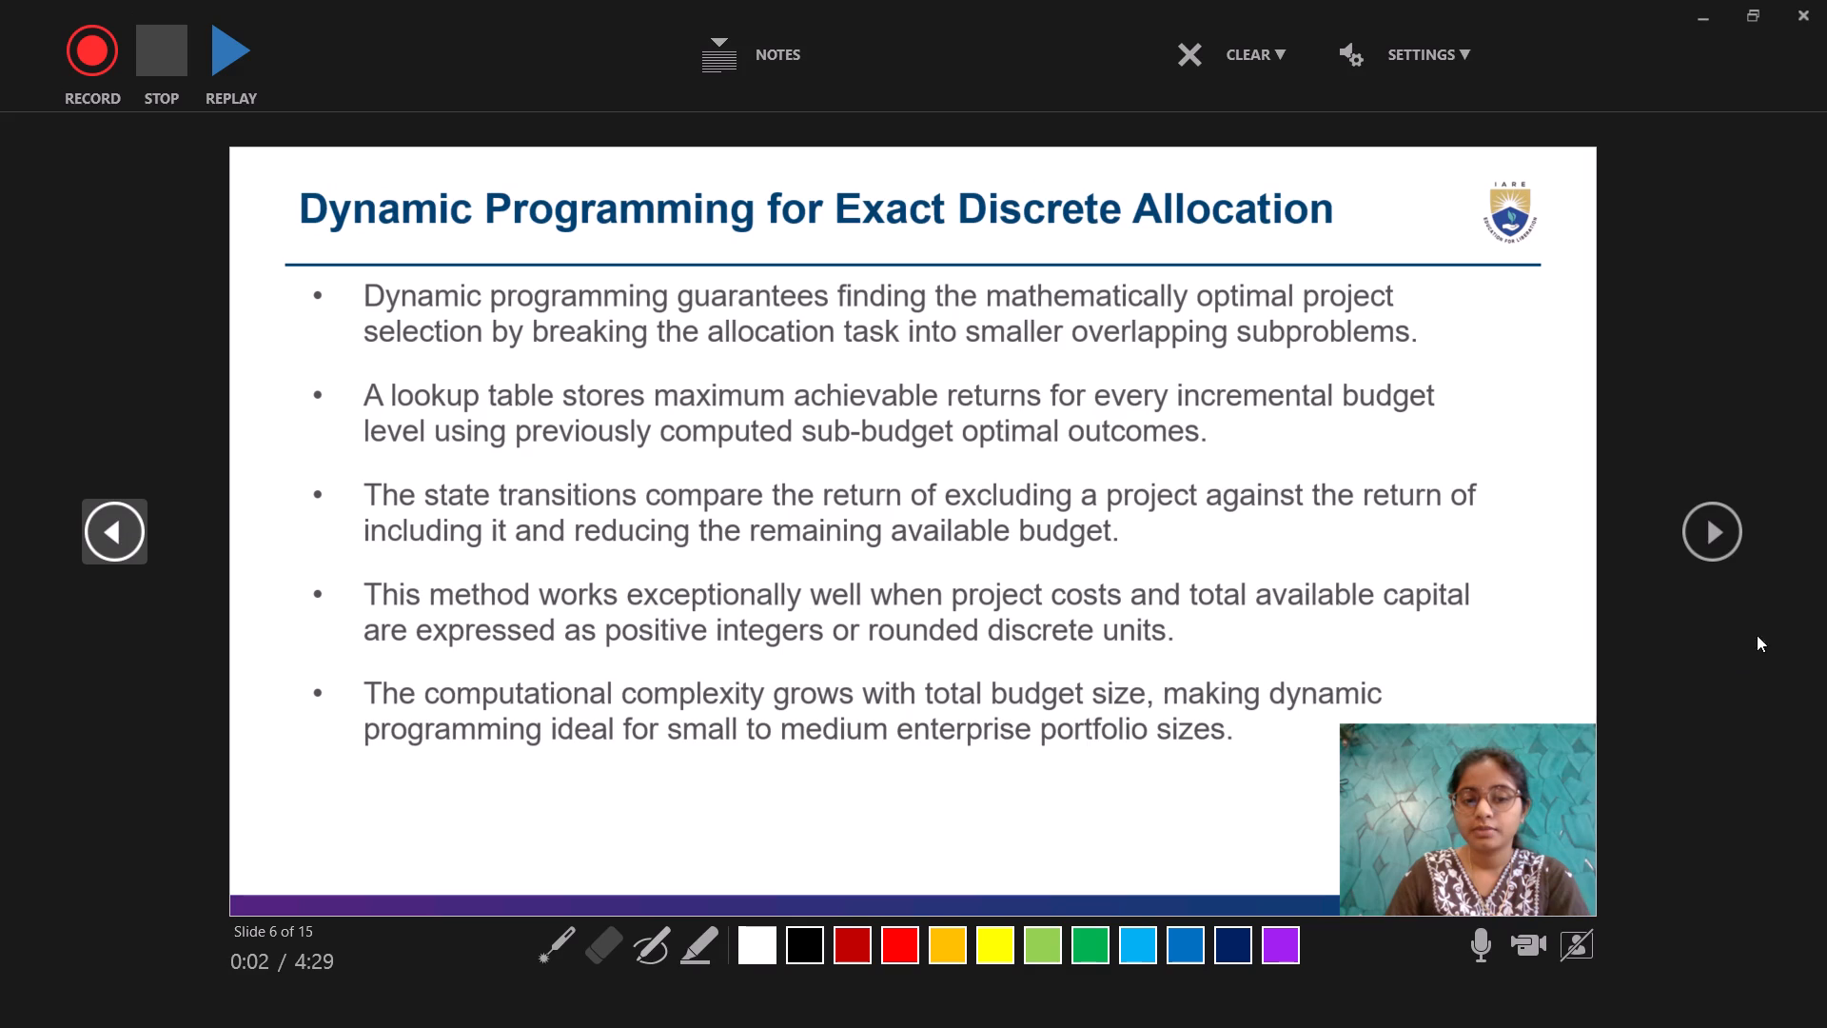
click(1709, 545)
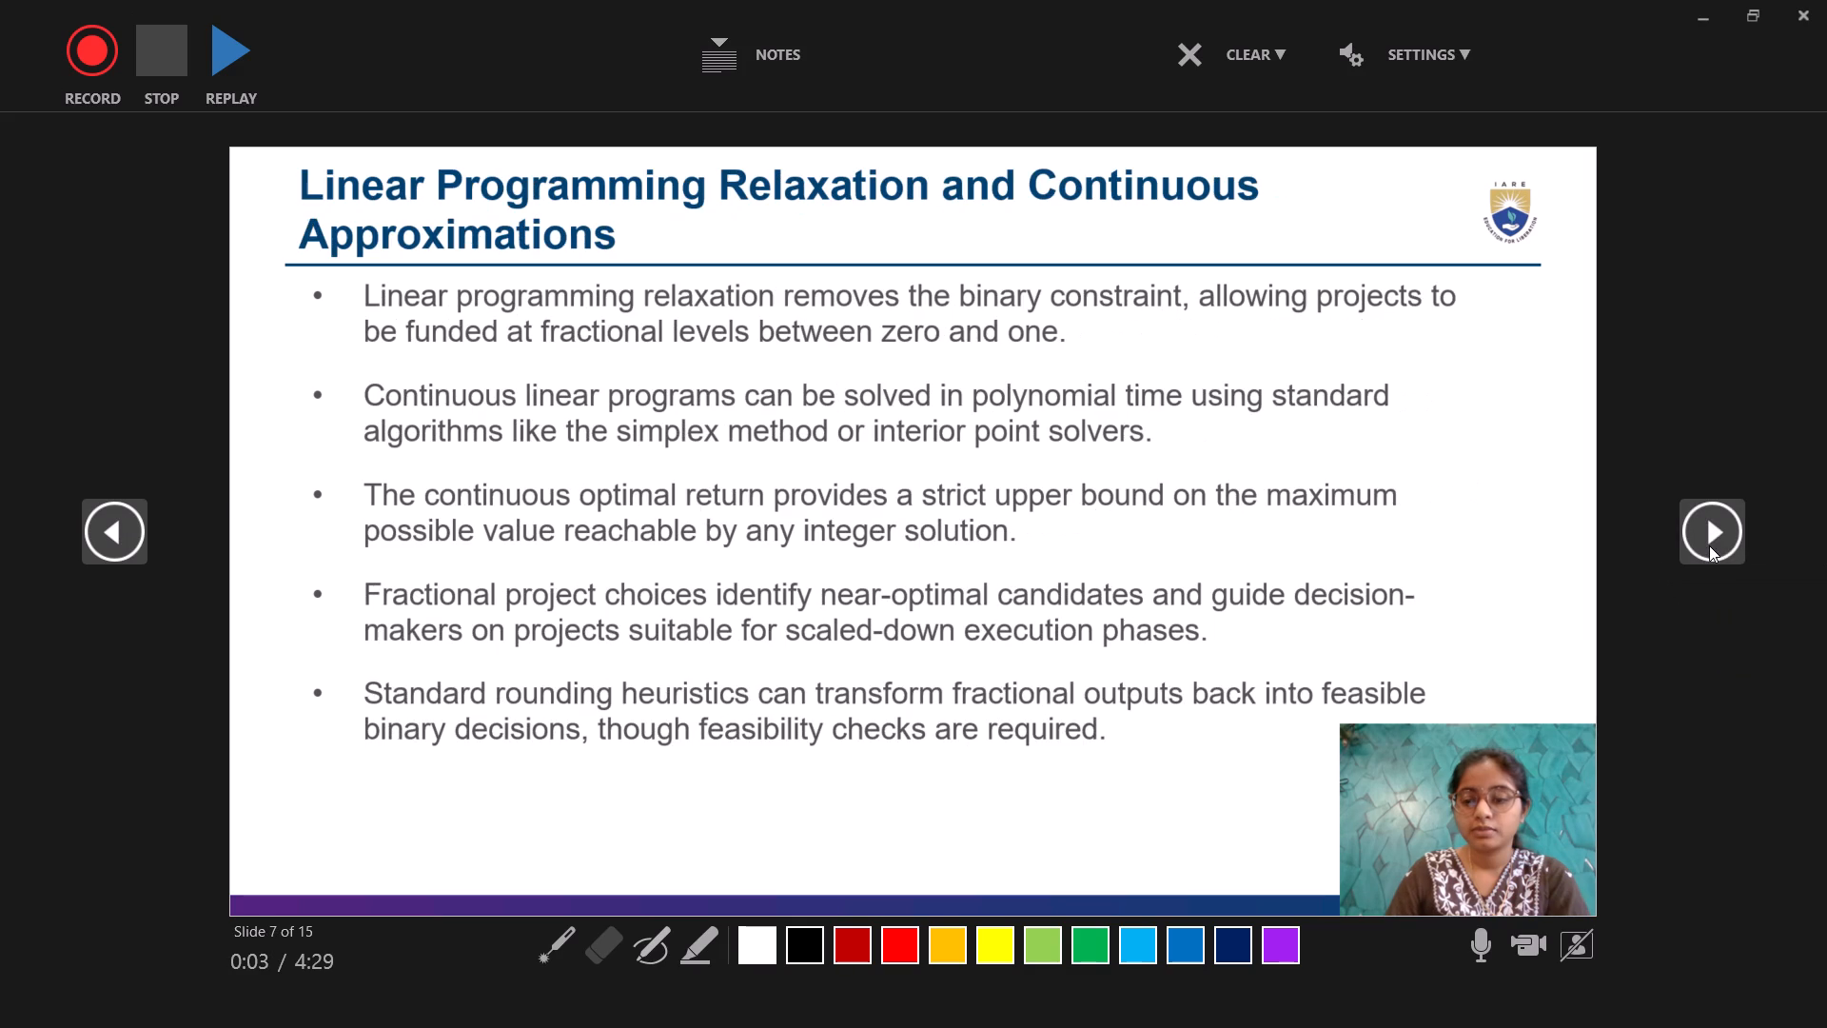
click(1241, 44)
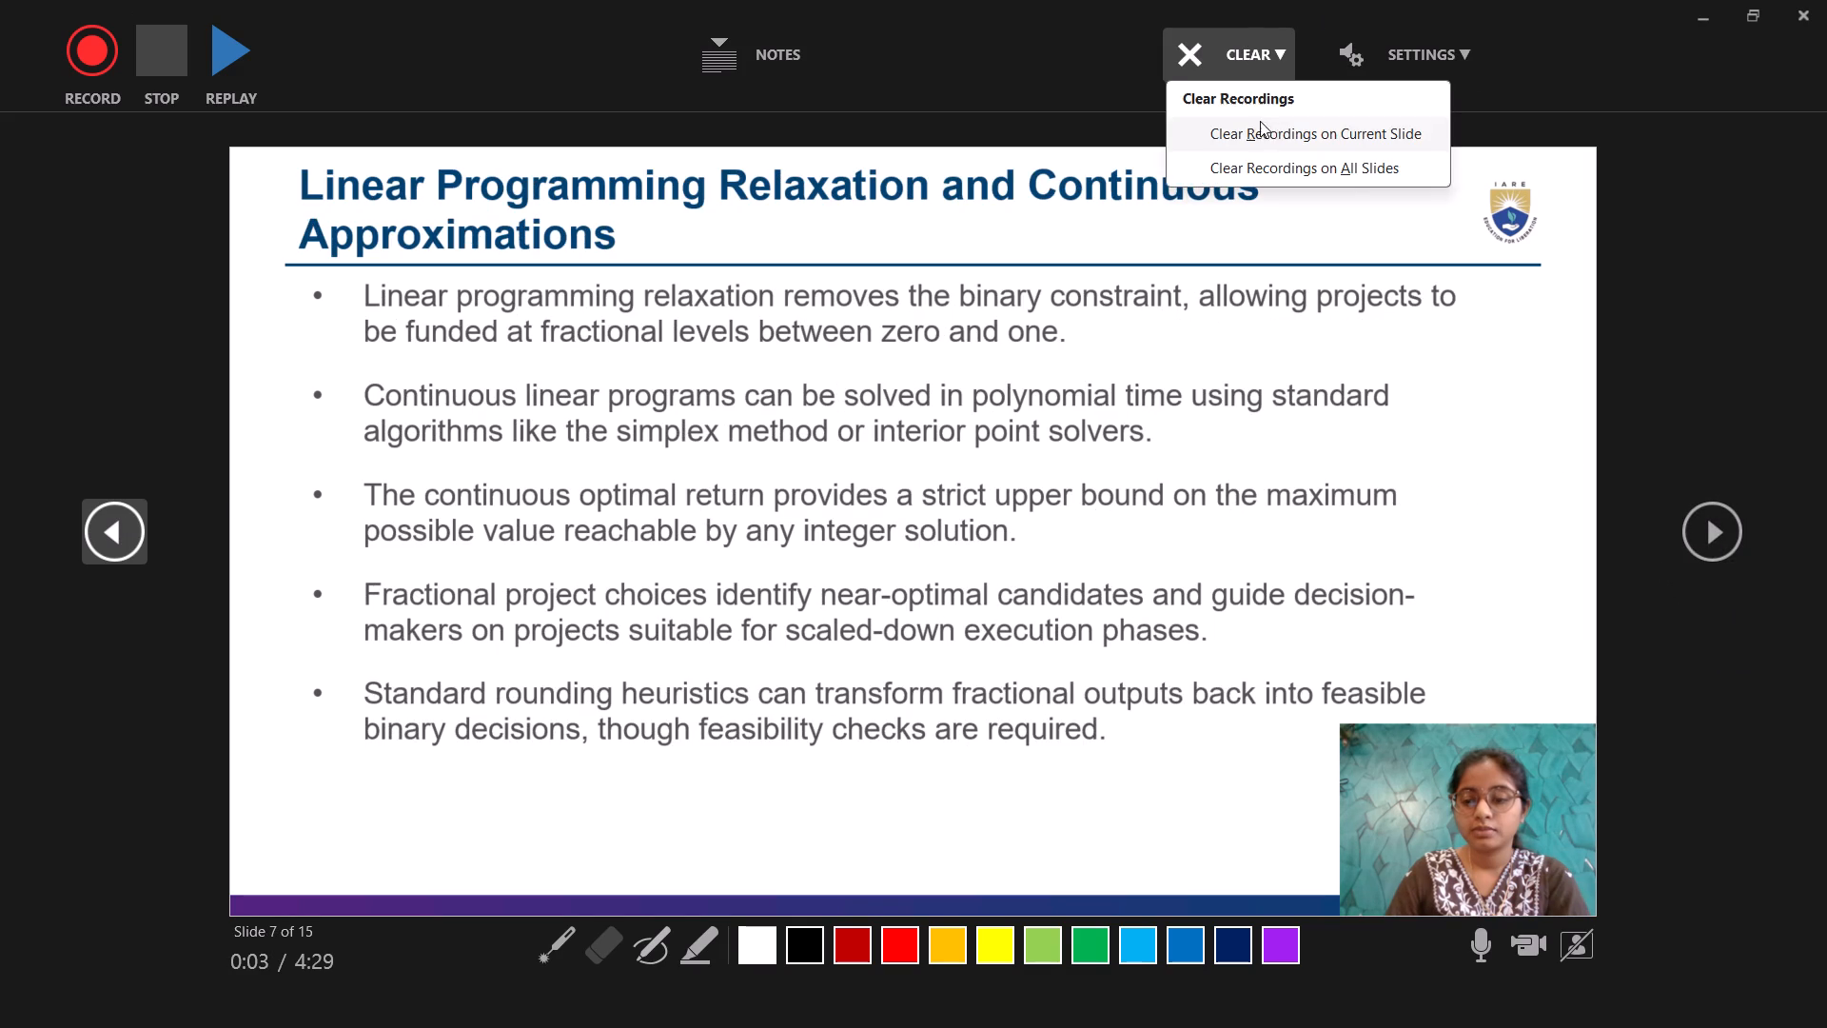
click(1260, 130)
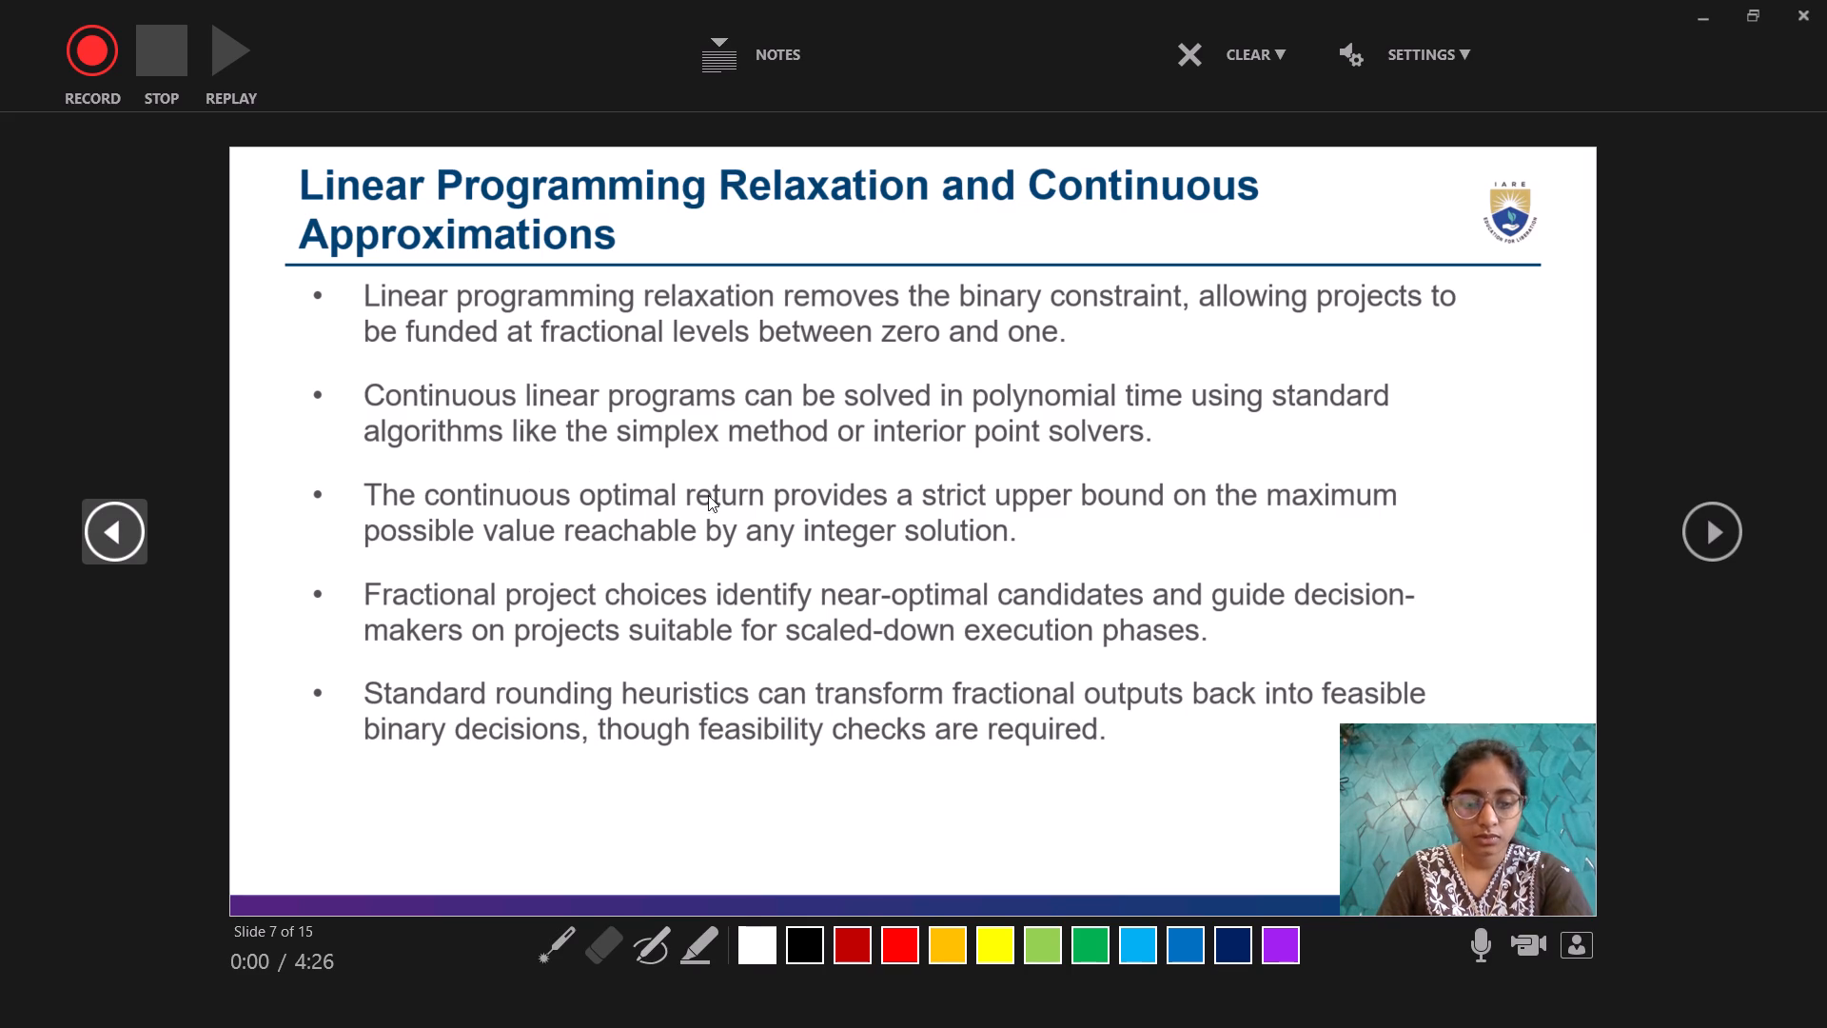
Go back to the Dynamic Programming for Exact Discrete Allocation slide and clear the recording on that slide only.
click(129, 520)
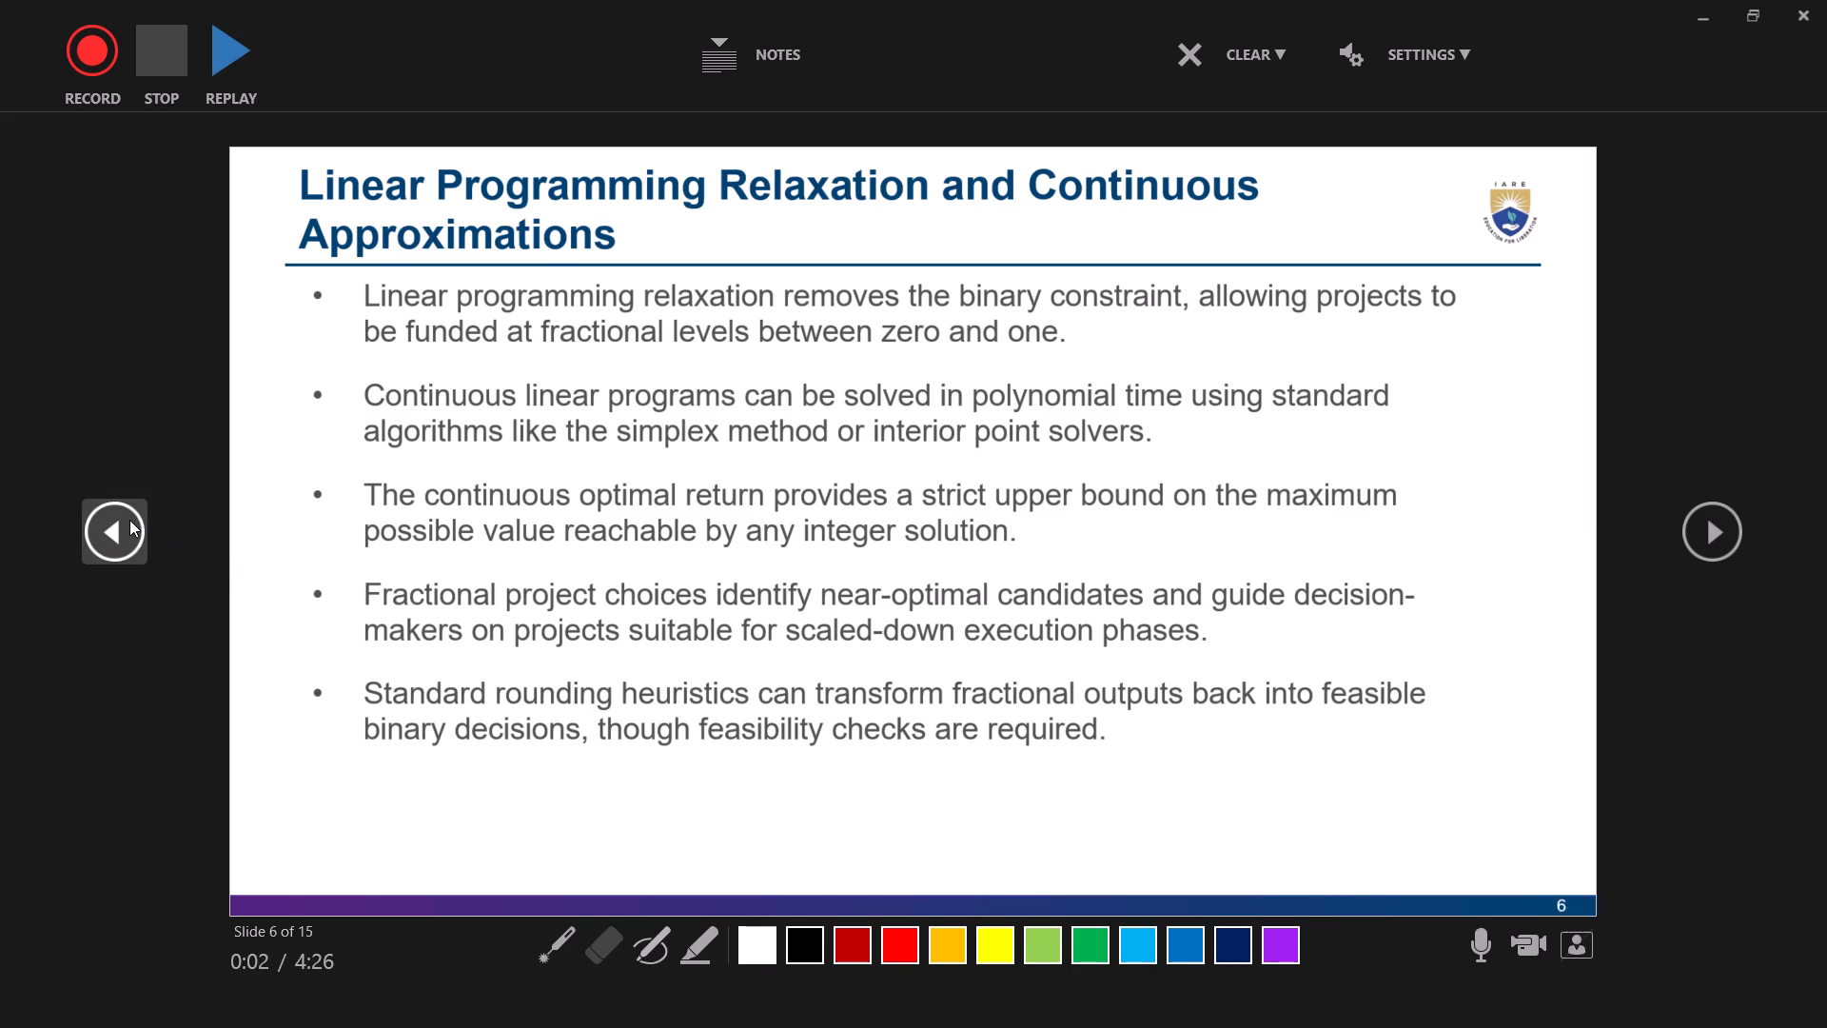
click(1259, 46)
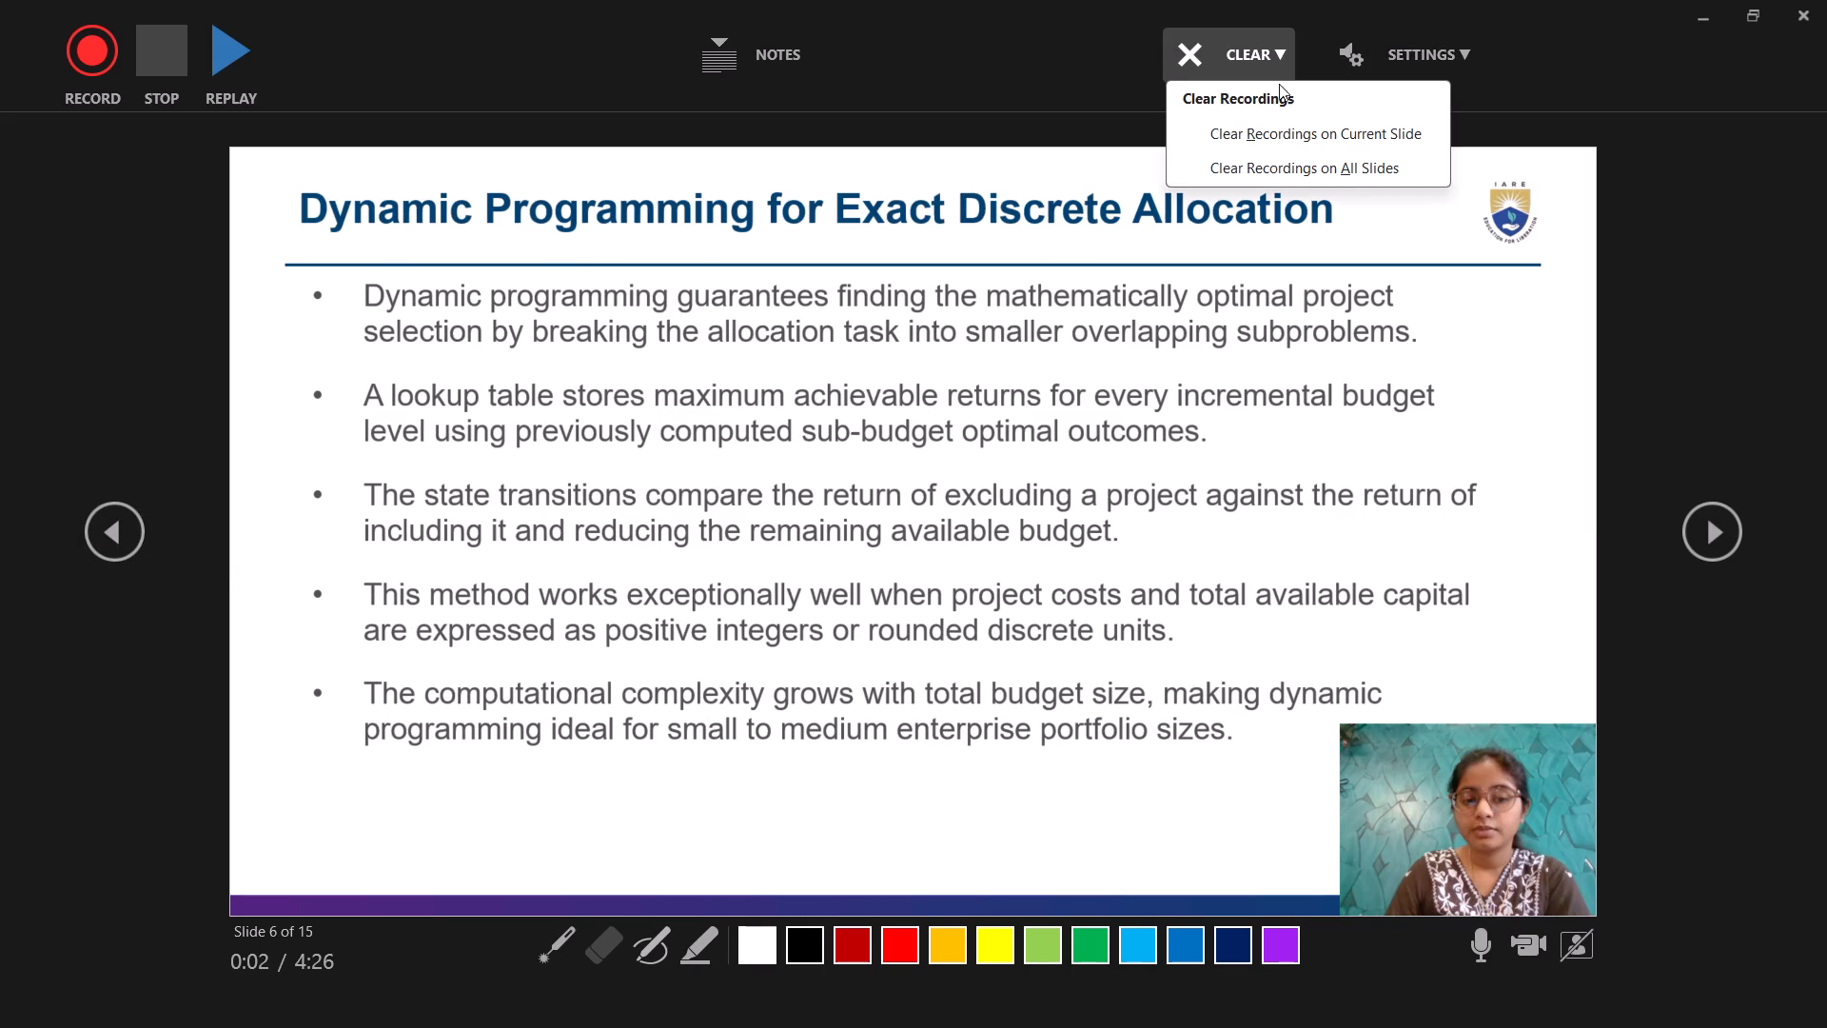
click(1278, 137)
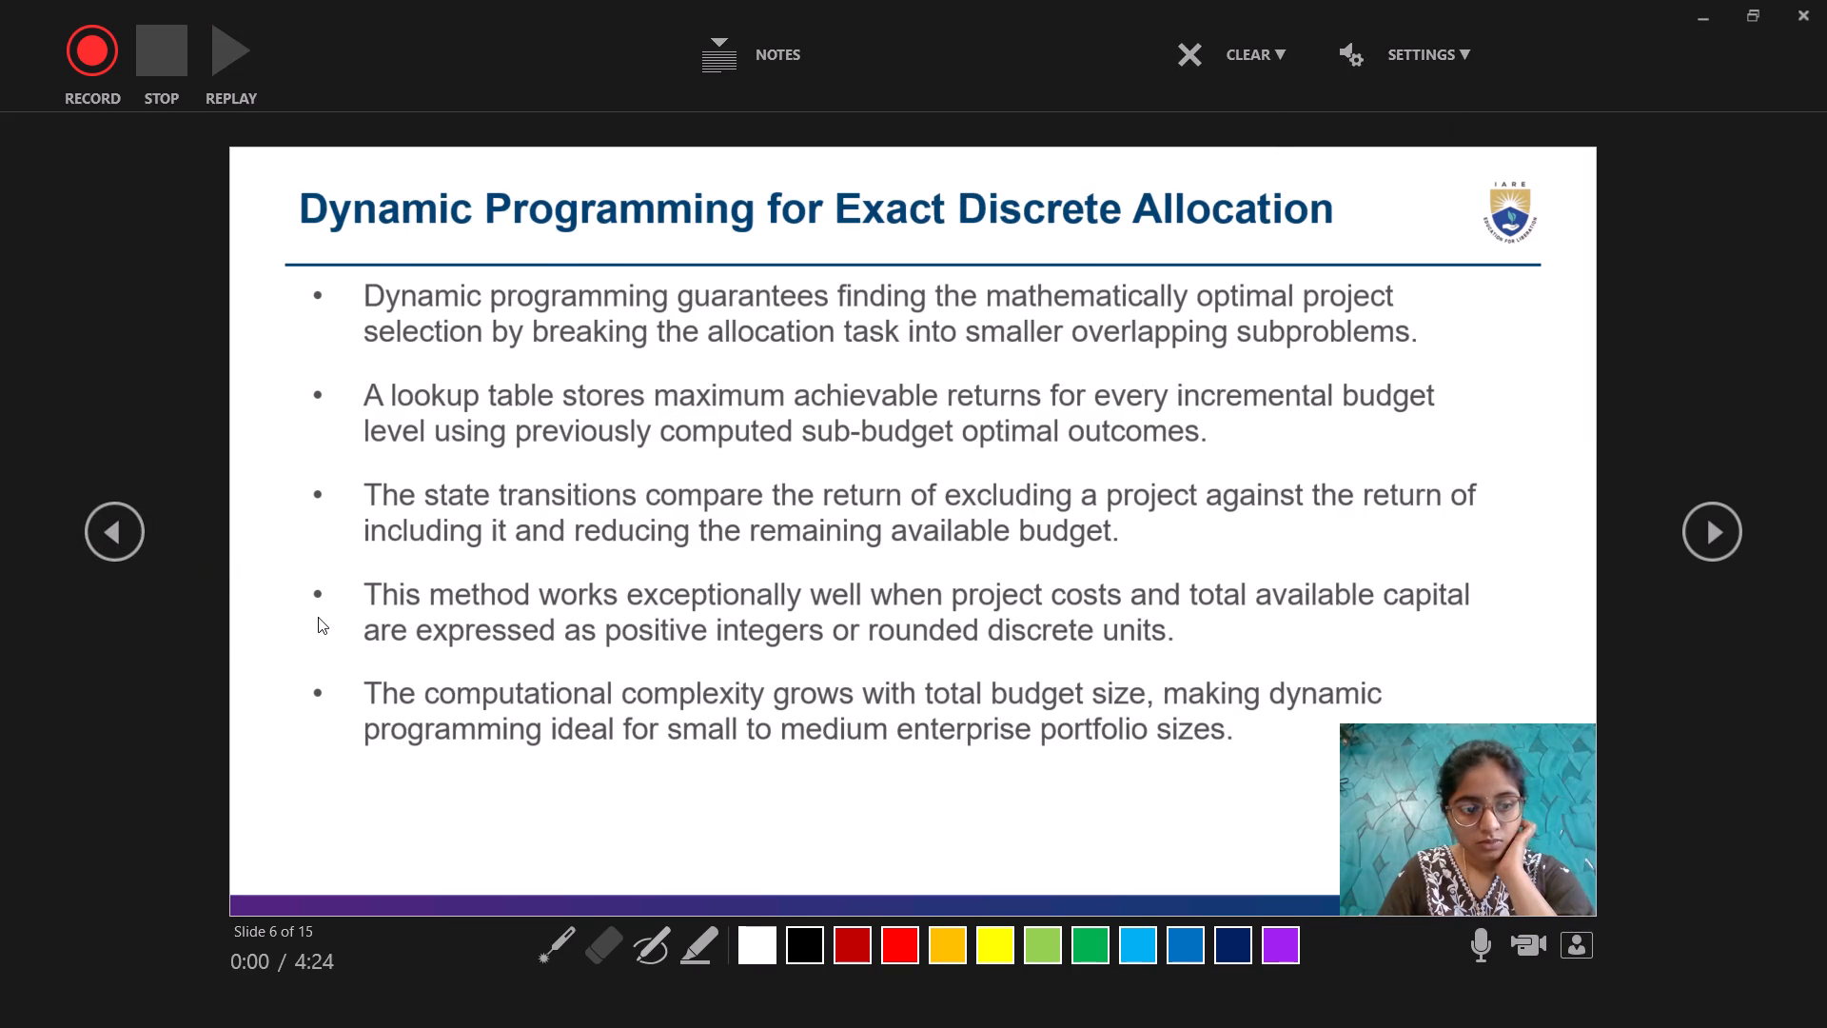
Check that slide 5 still holds its take, return to slide 6, and start a camera narration recording there.
click(105, 548)
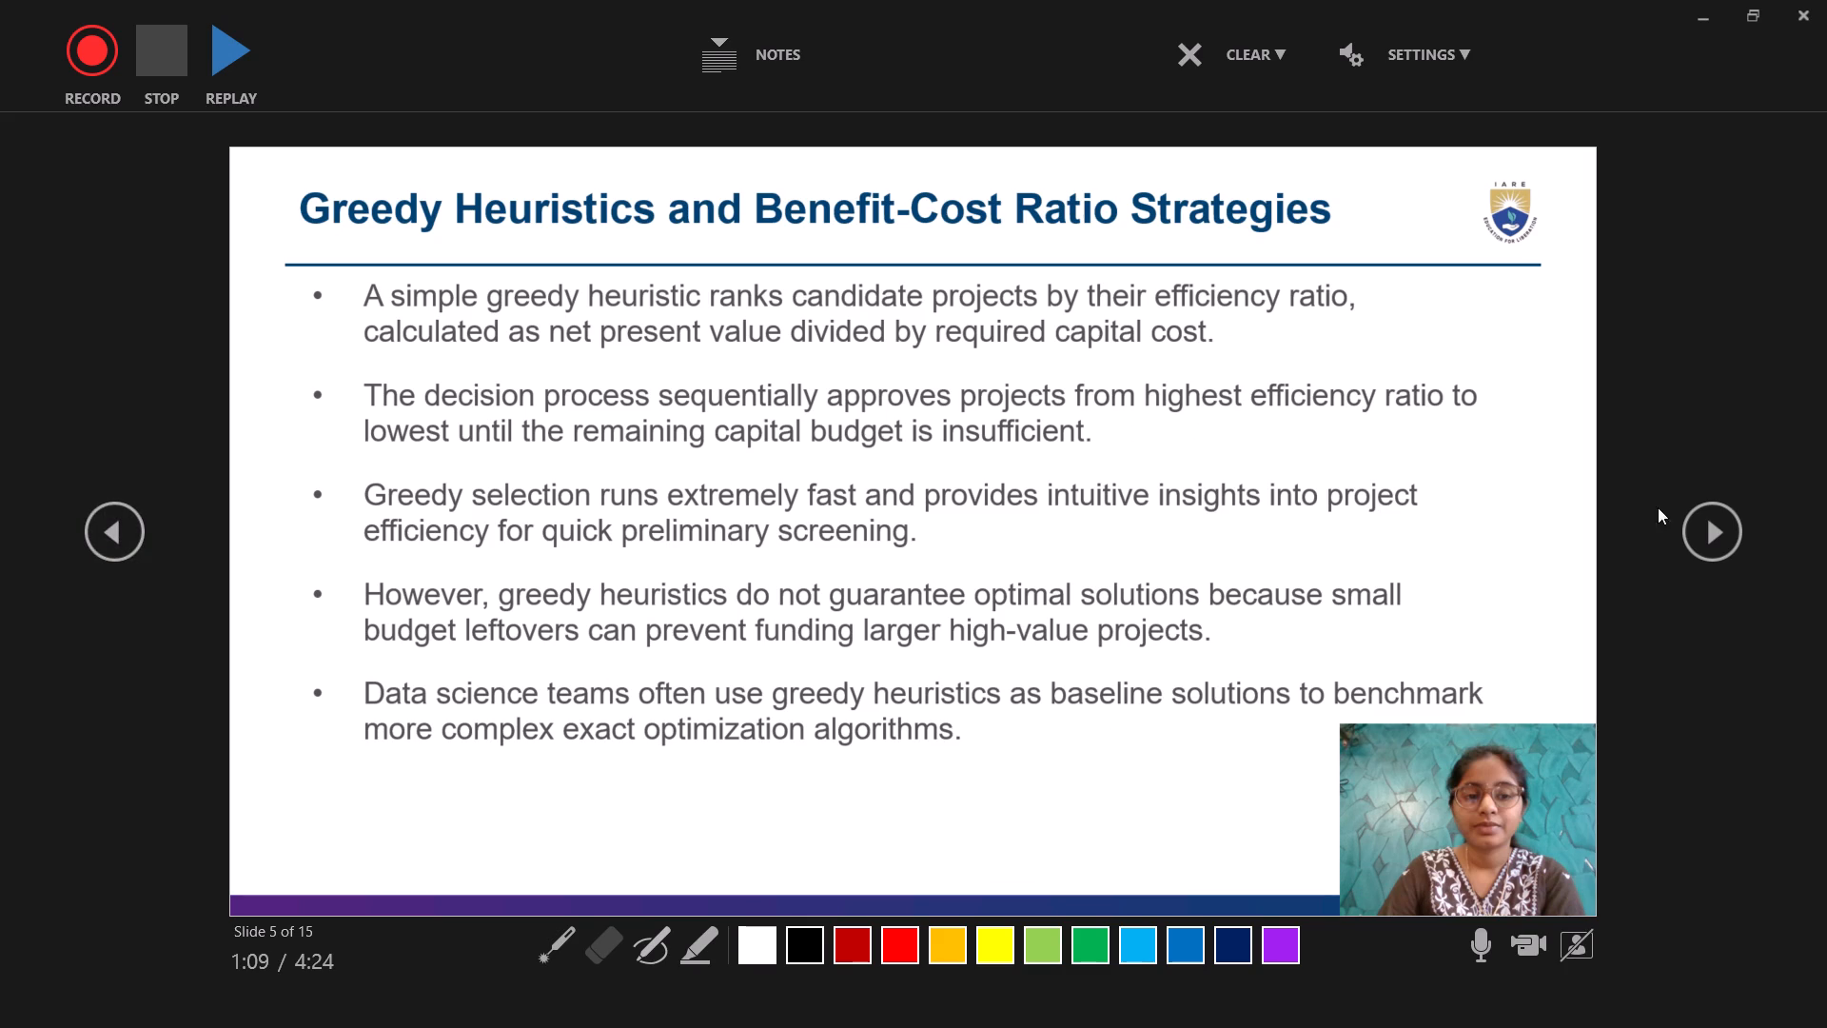
click(1738, 521)
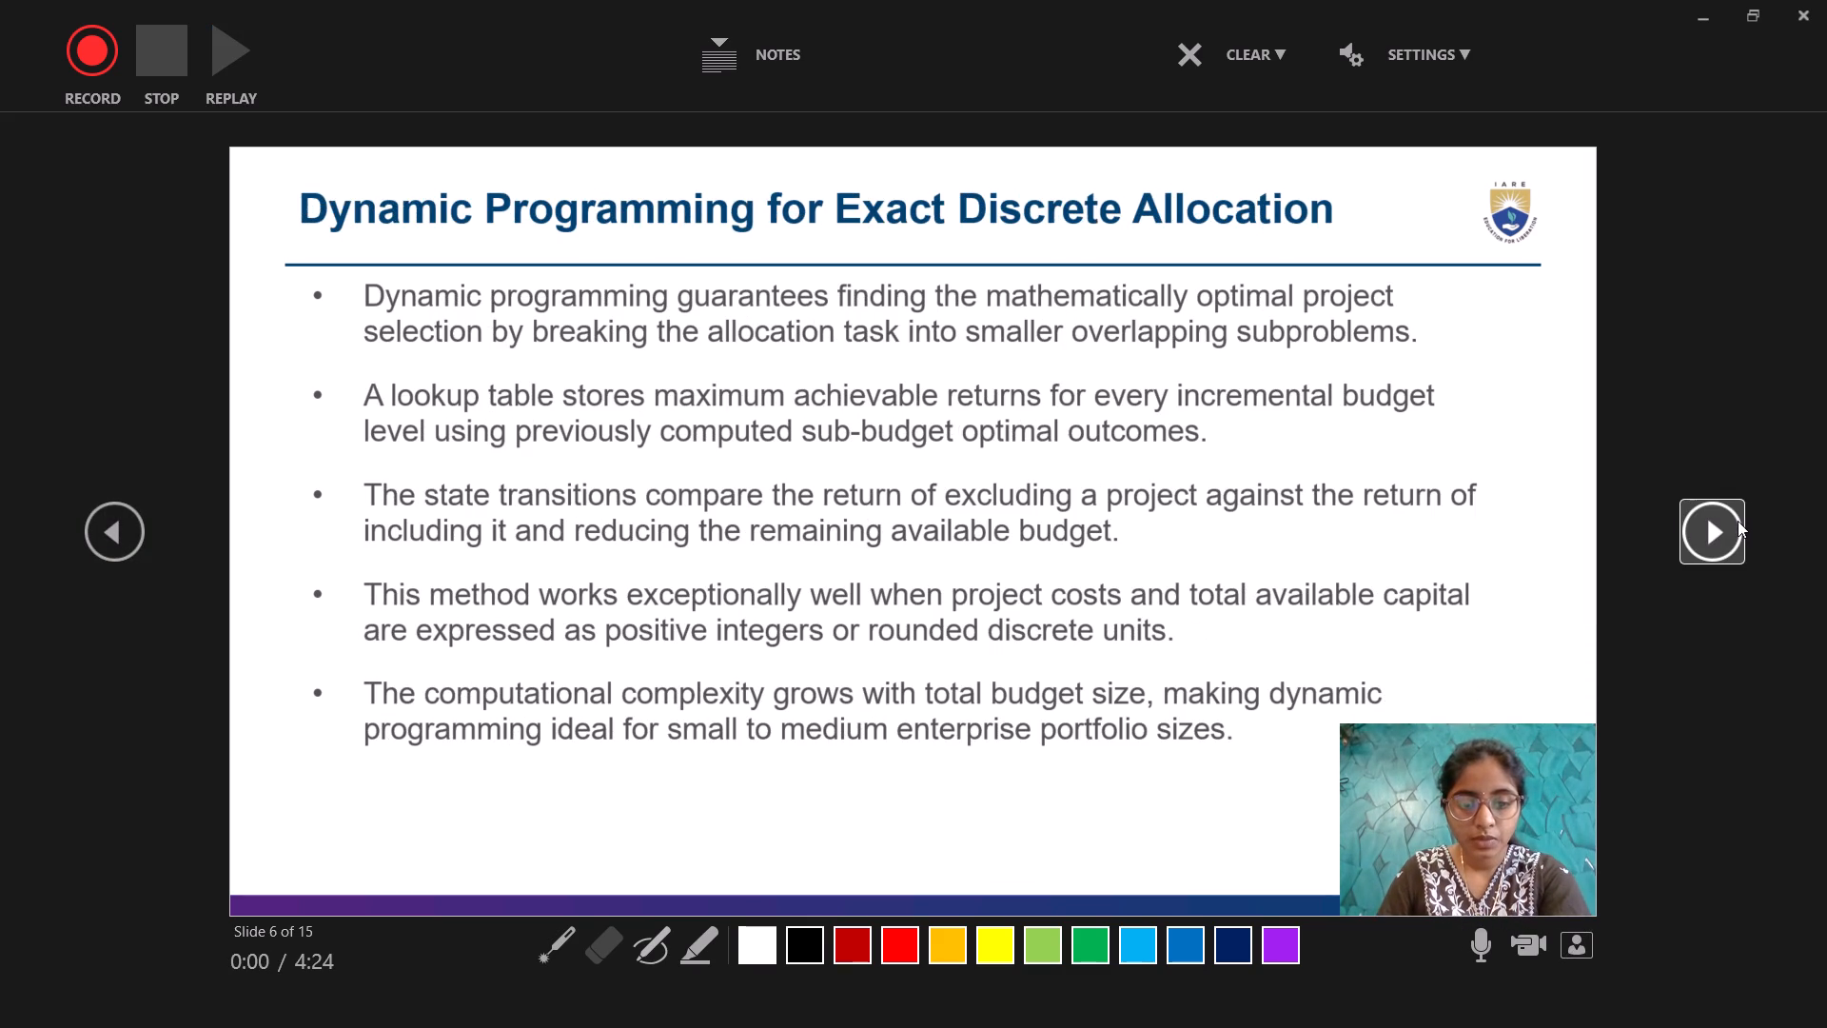
click(98, 68)
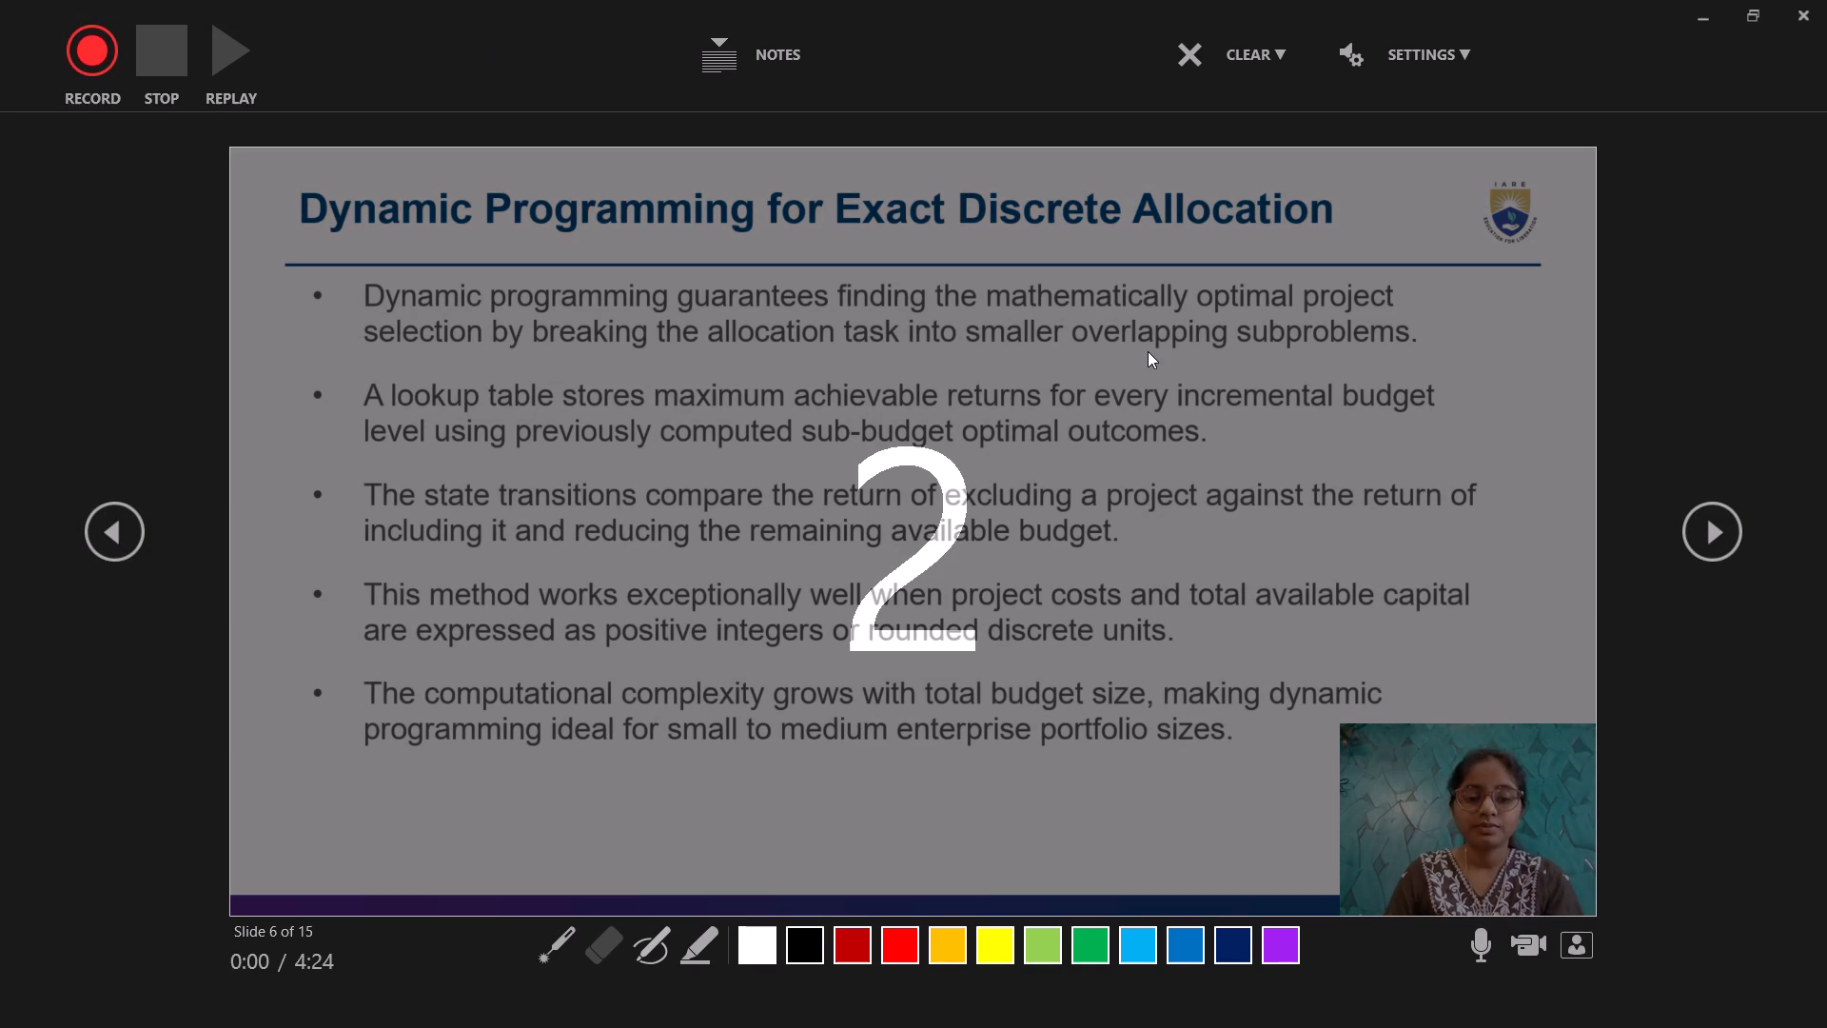
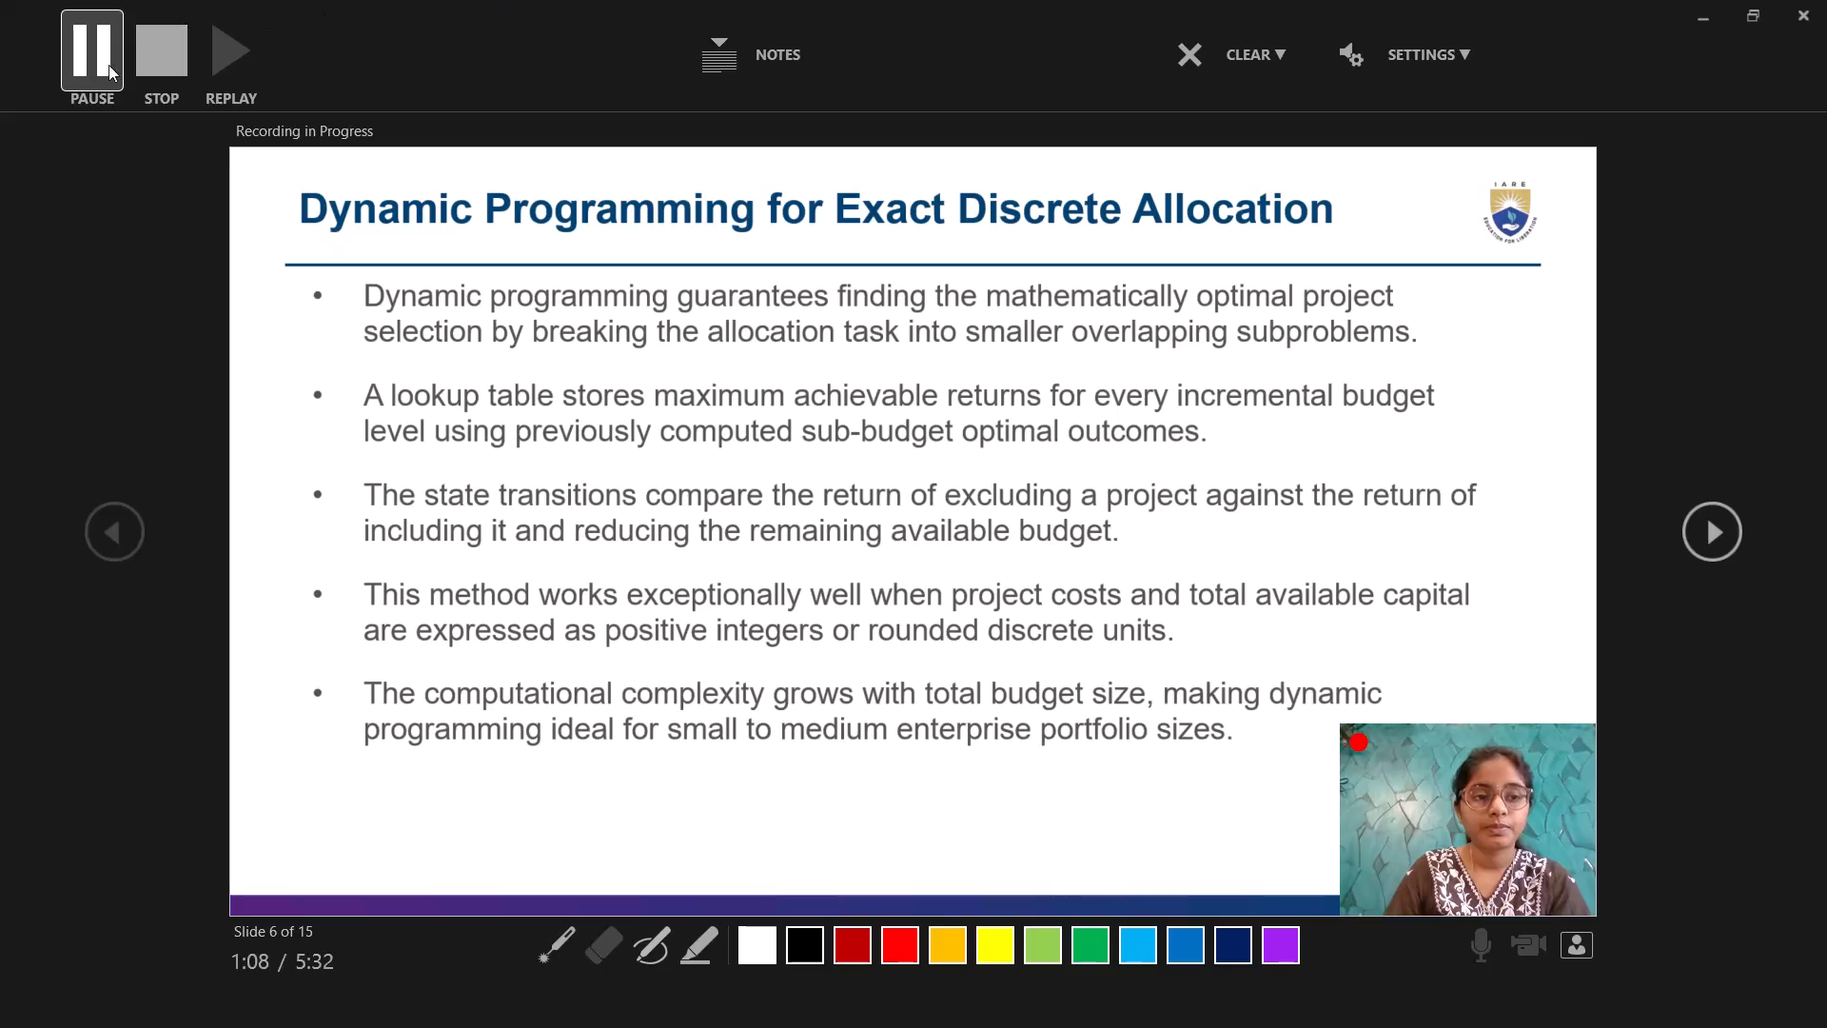
Stop the slide 6 camera narration take at about 1:09.
click(142, 69)
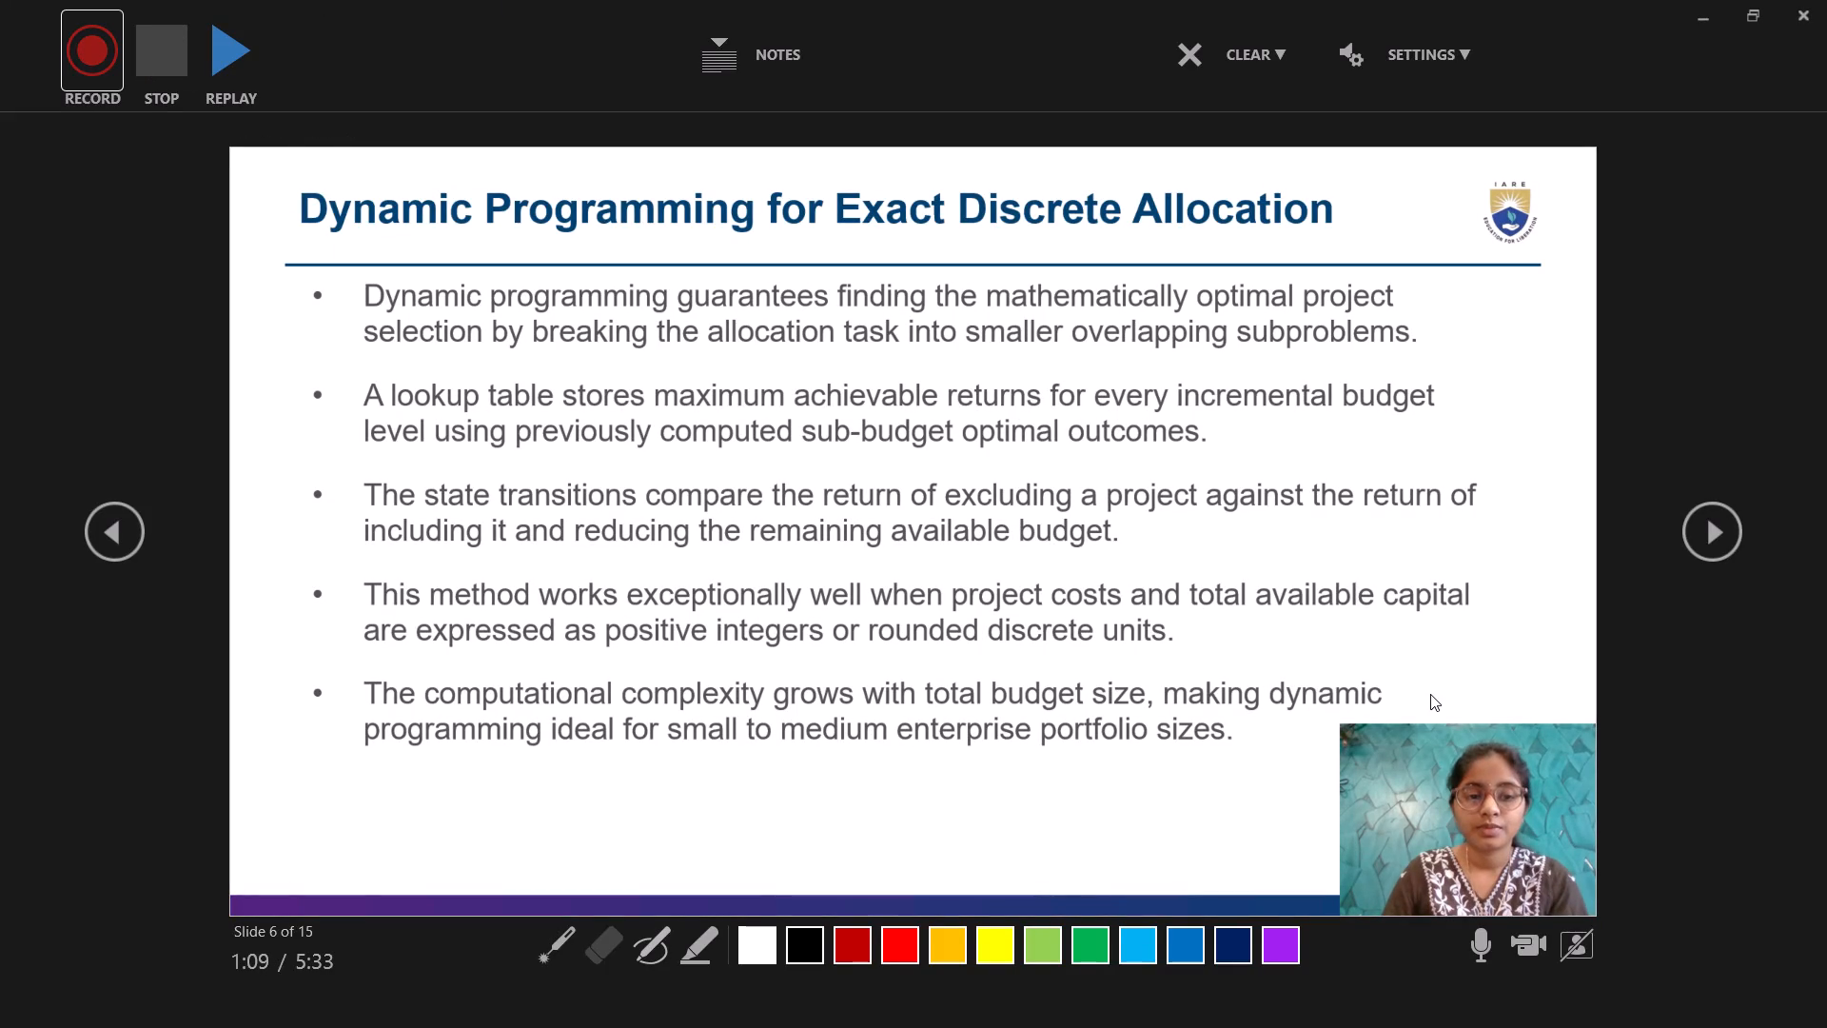
Advance to slide 7, Linear Programming Relaxation and Continuous Approximations, and start a camera narration recording there.
click(1733, 536)
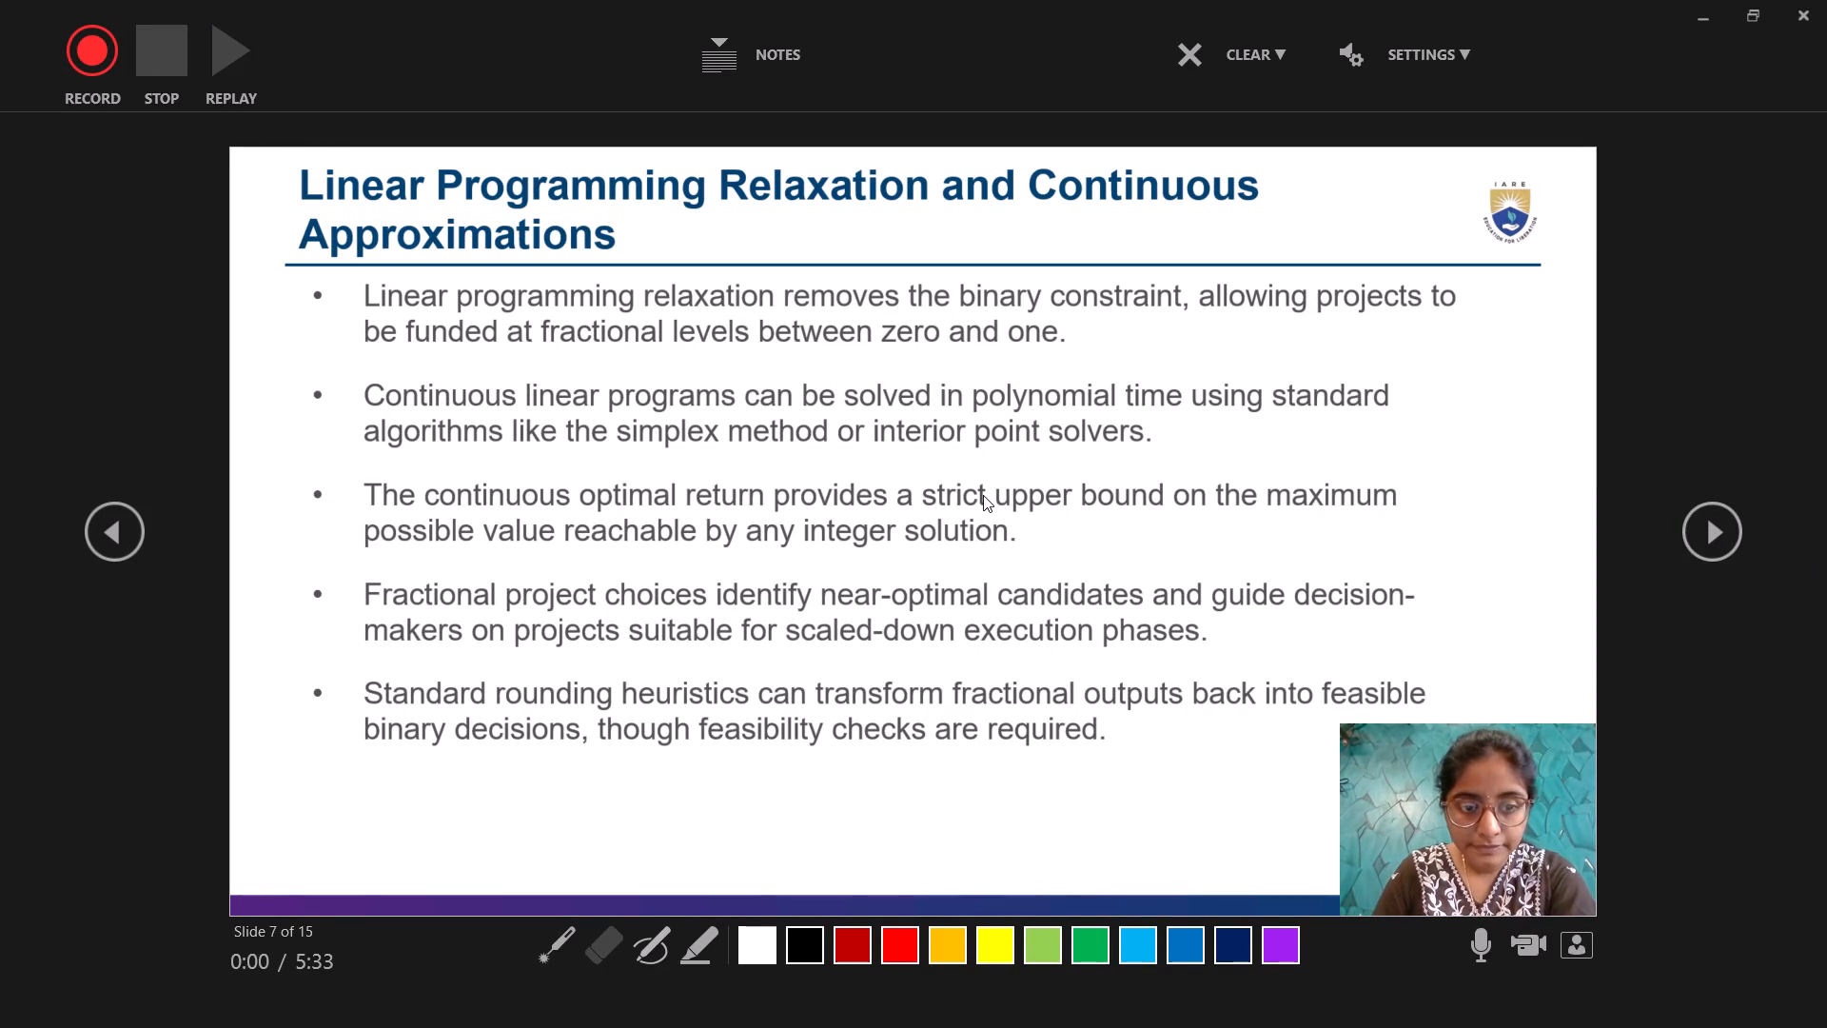
click(100, 47)
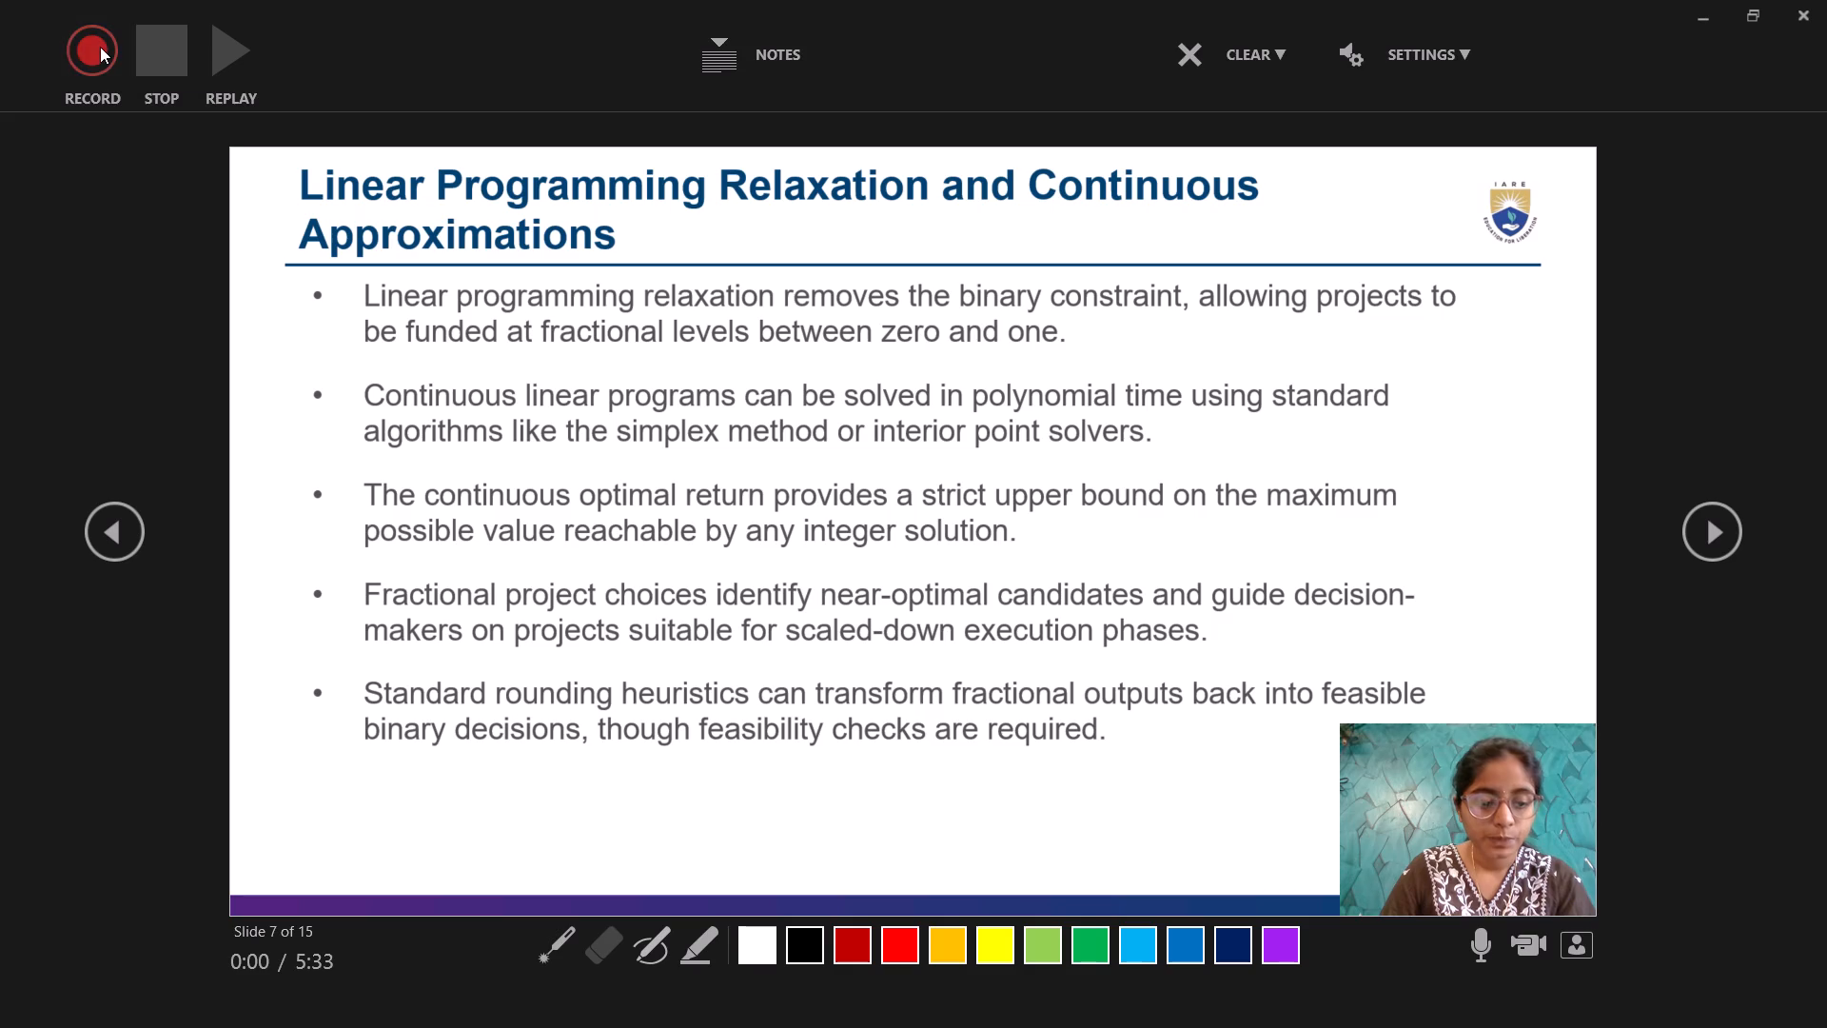
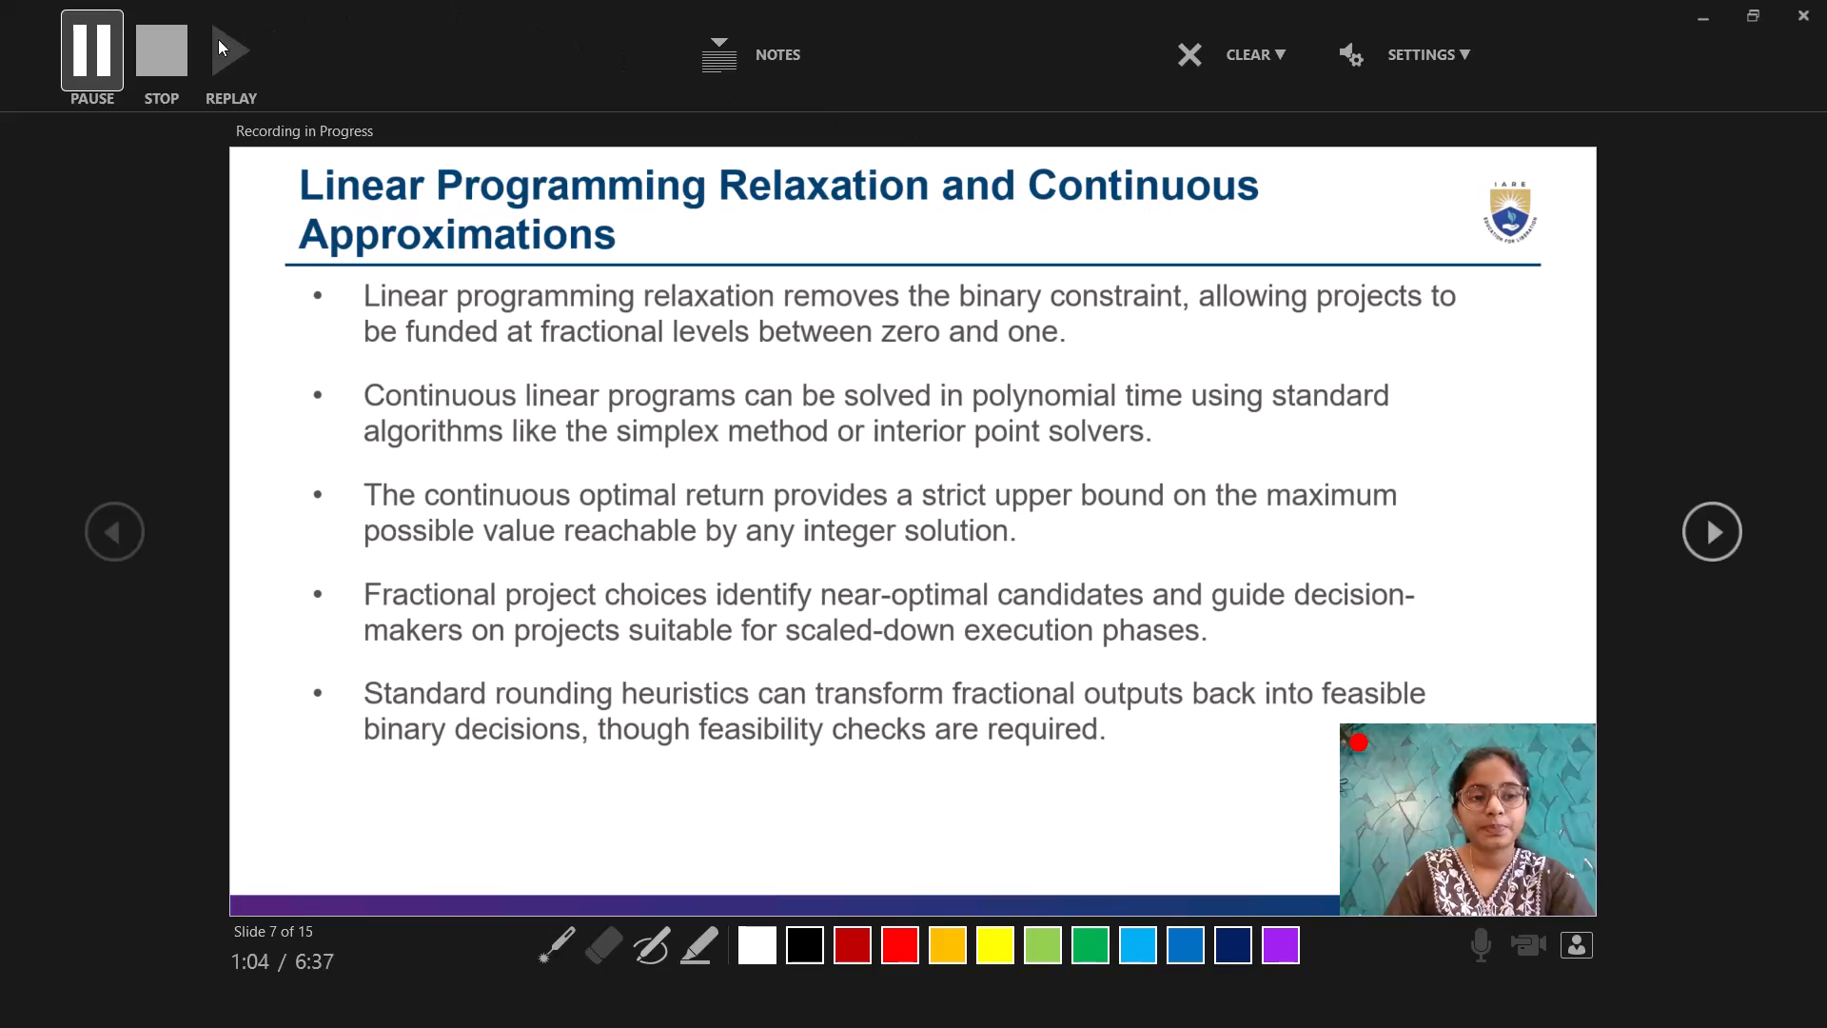
Stop the slide 7 camera narration take at about 1:05.
click(166, 47)
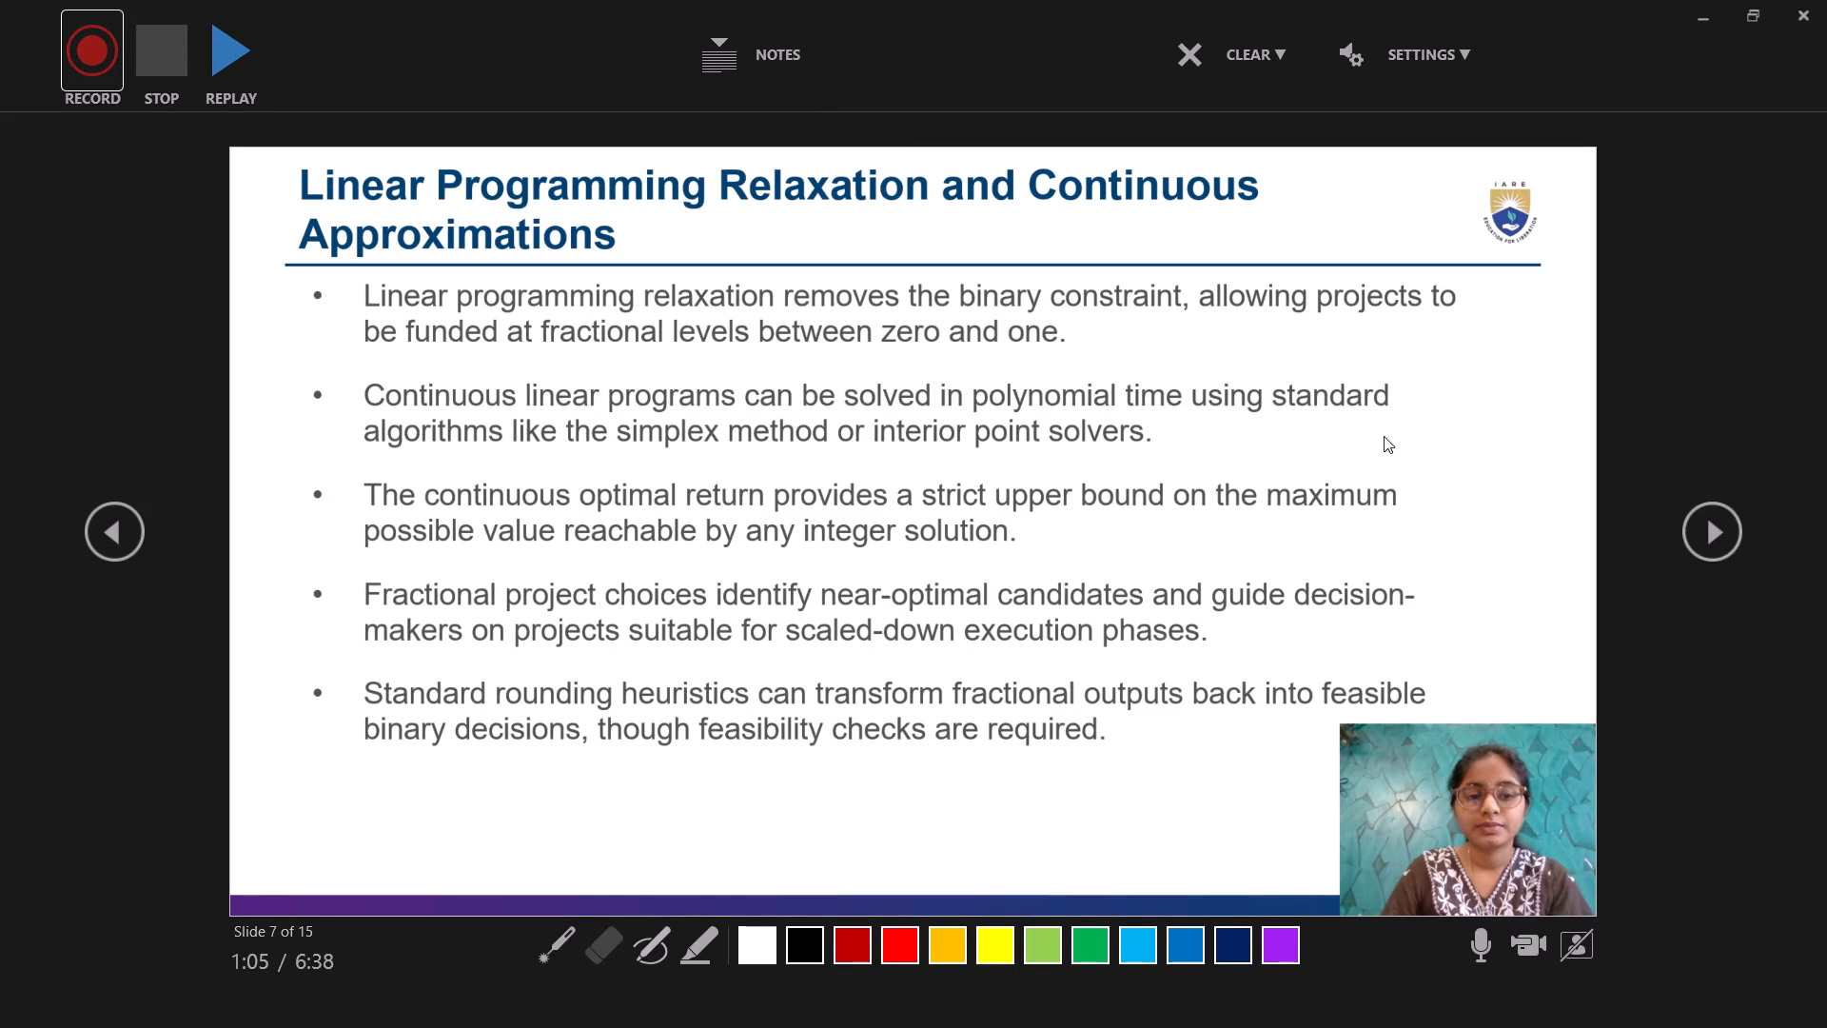
Advance to slide 8, Exact Integer Optimization via Branch and Bound, and start a camera narration recording there.
click(1709, 531)
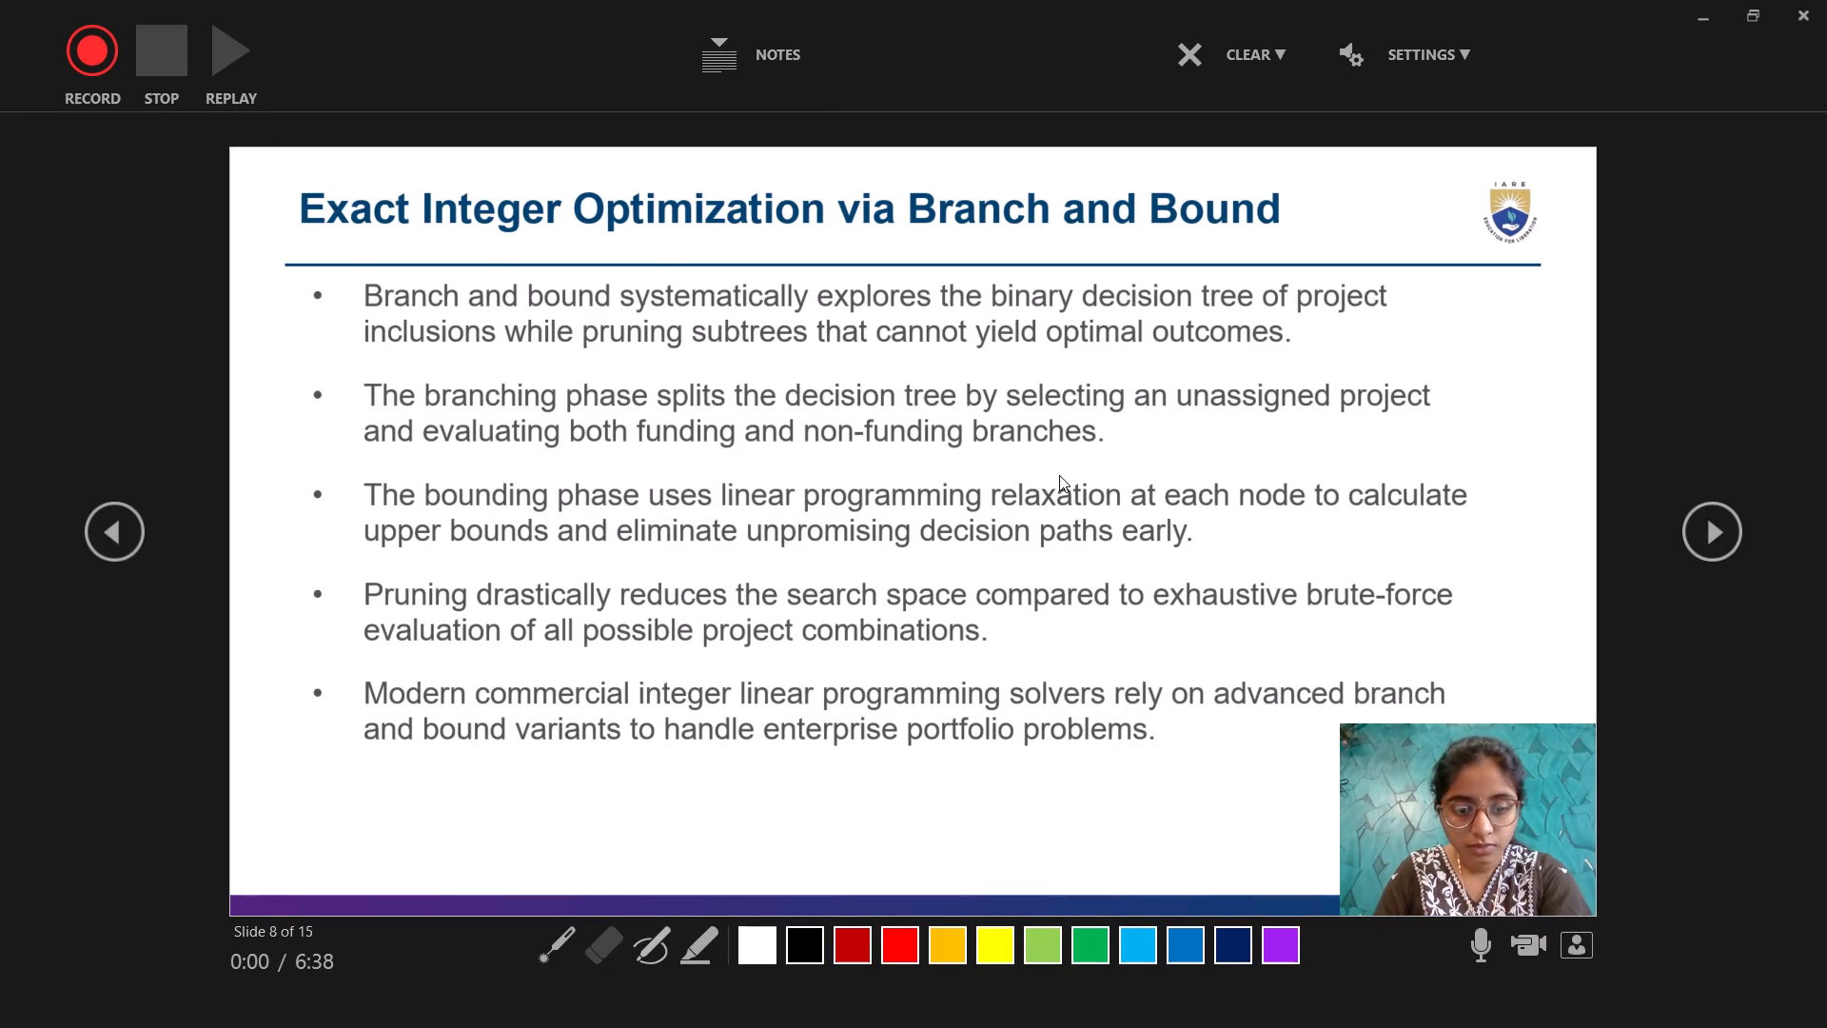
click(89, 68)
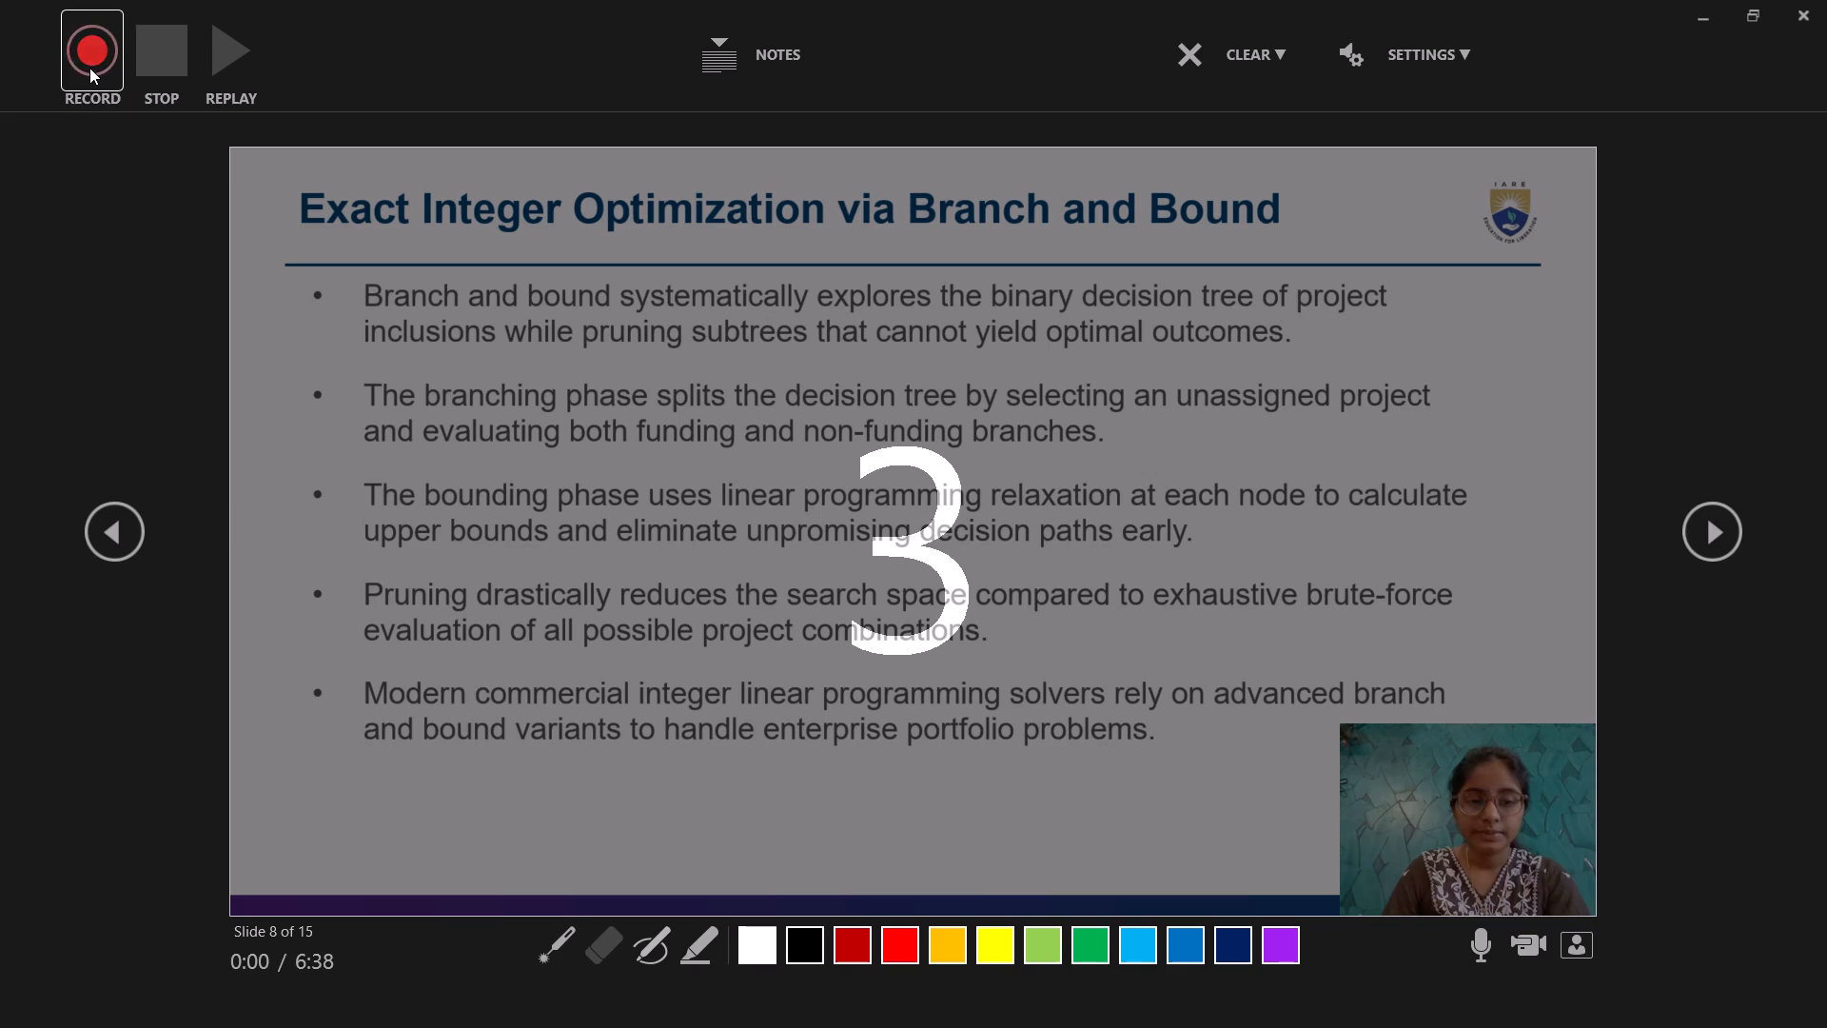
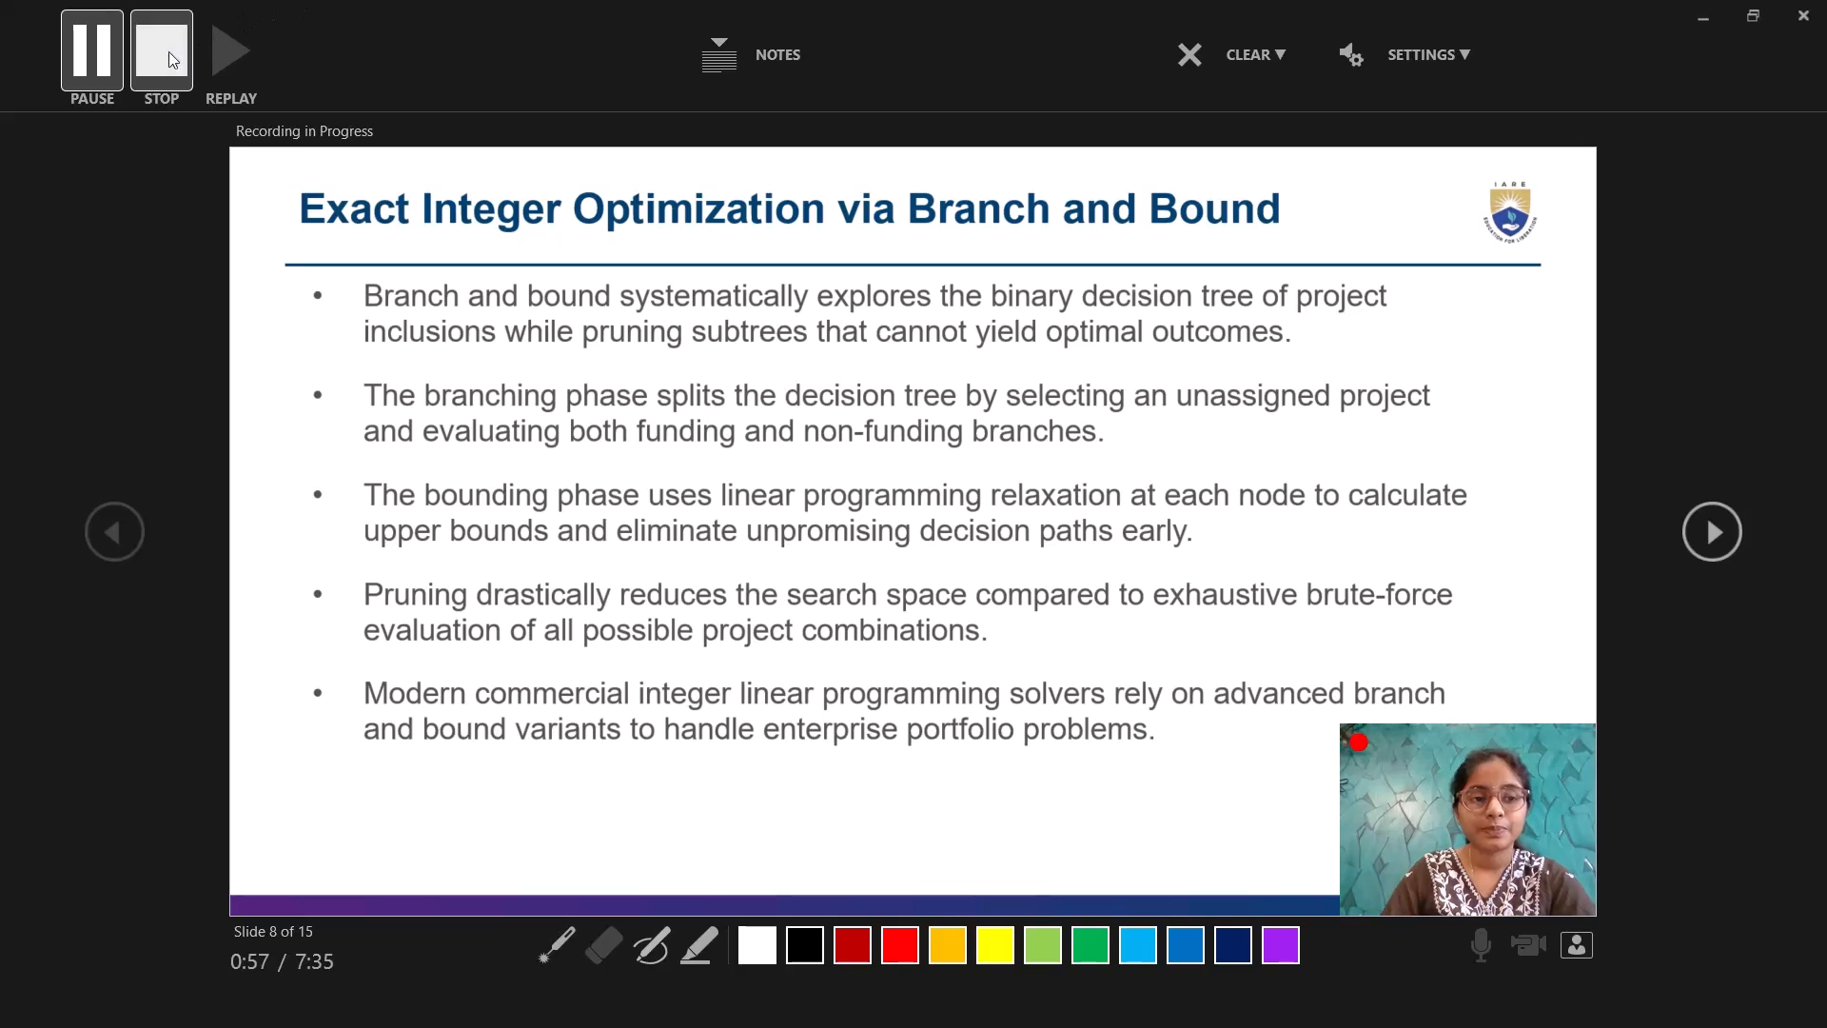
Stop the slide 8 camera narration take at about 0:58.
click(168, 51)
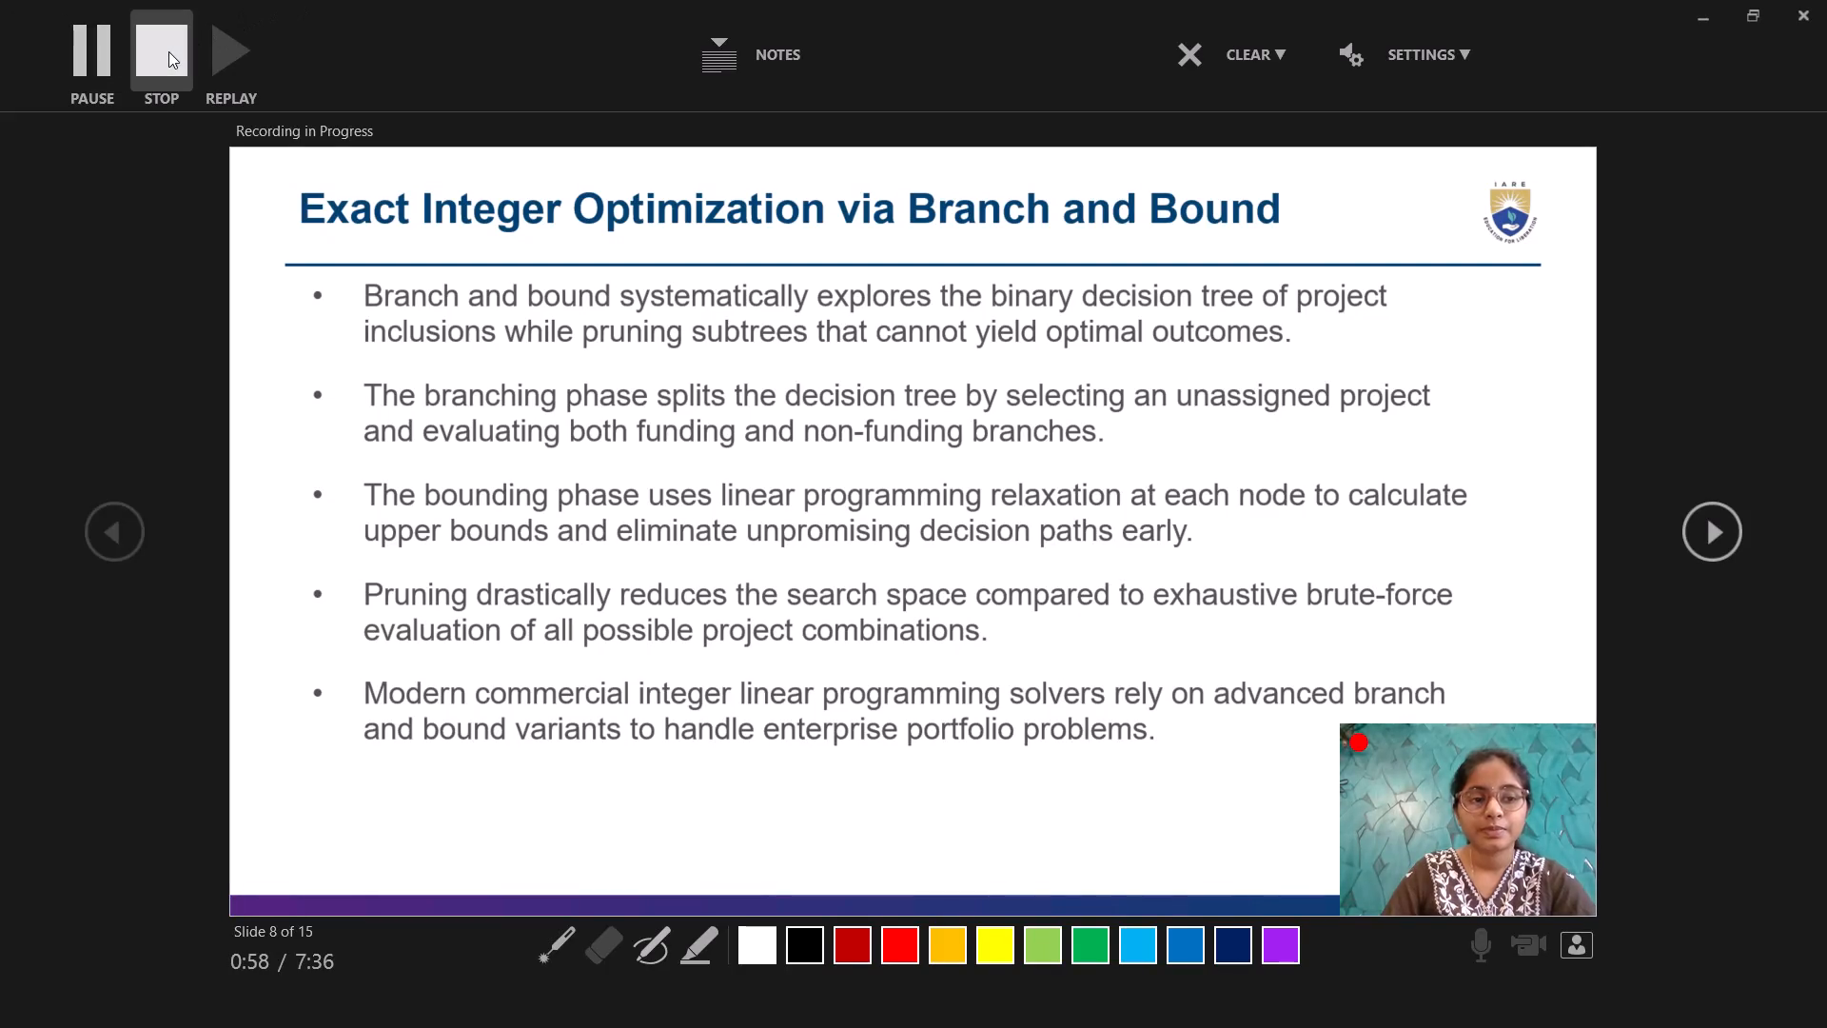
Move on to slide 9, Incorporating Risk and Uncertainty into Allocation Models, going back once to slide 8 to check its recorded take.
click(1710, 540)
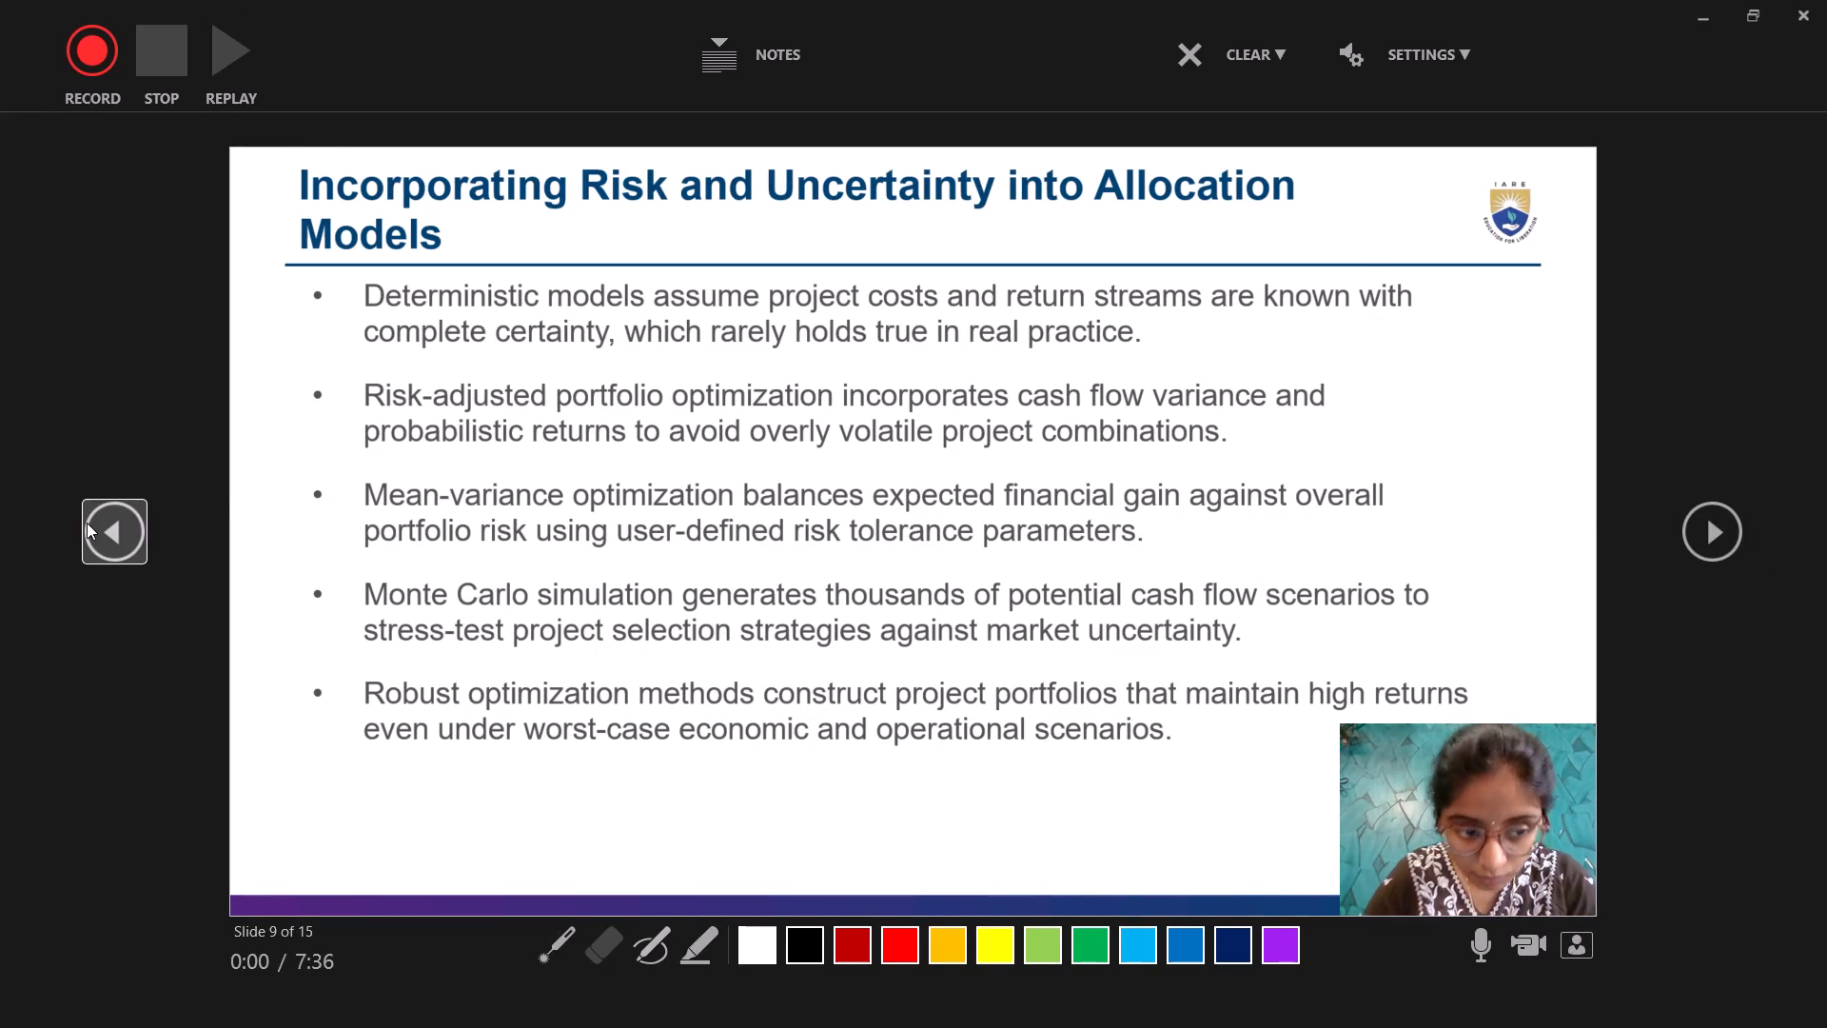
click(87, 523)
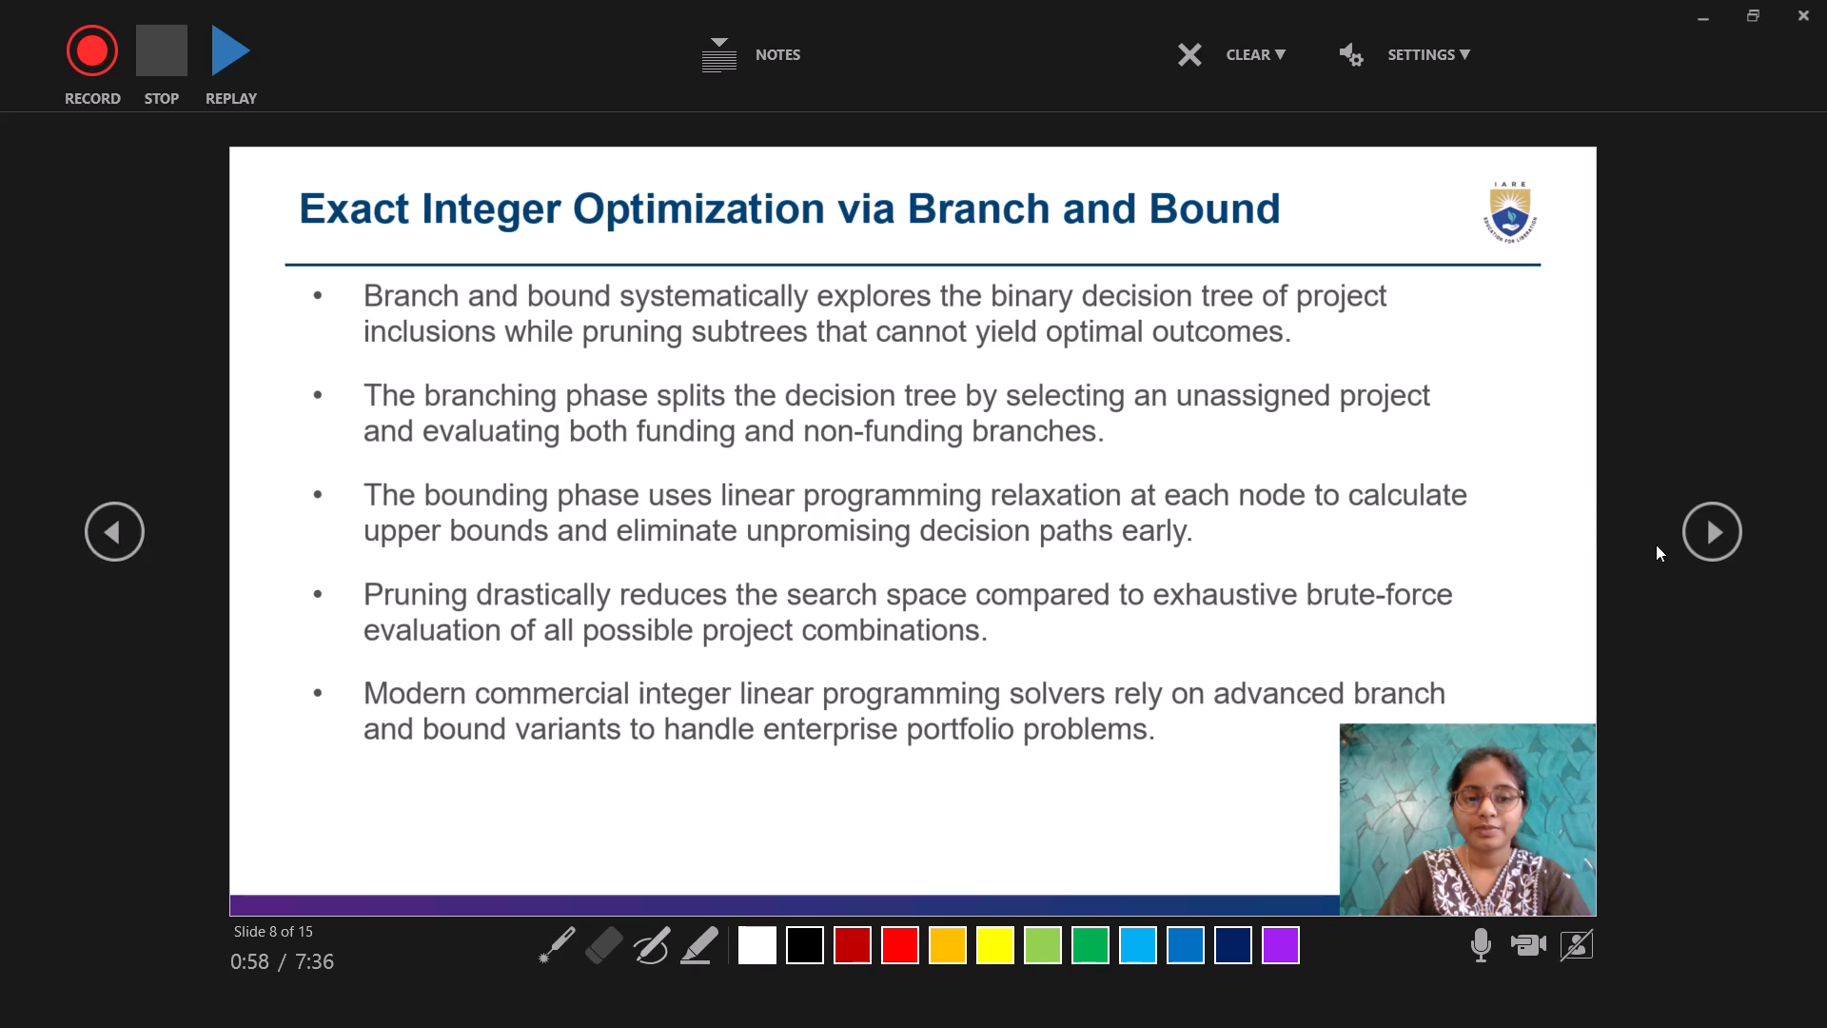
click(1712, 528)
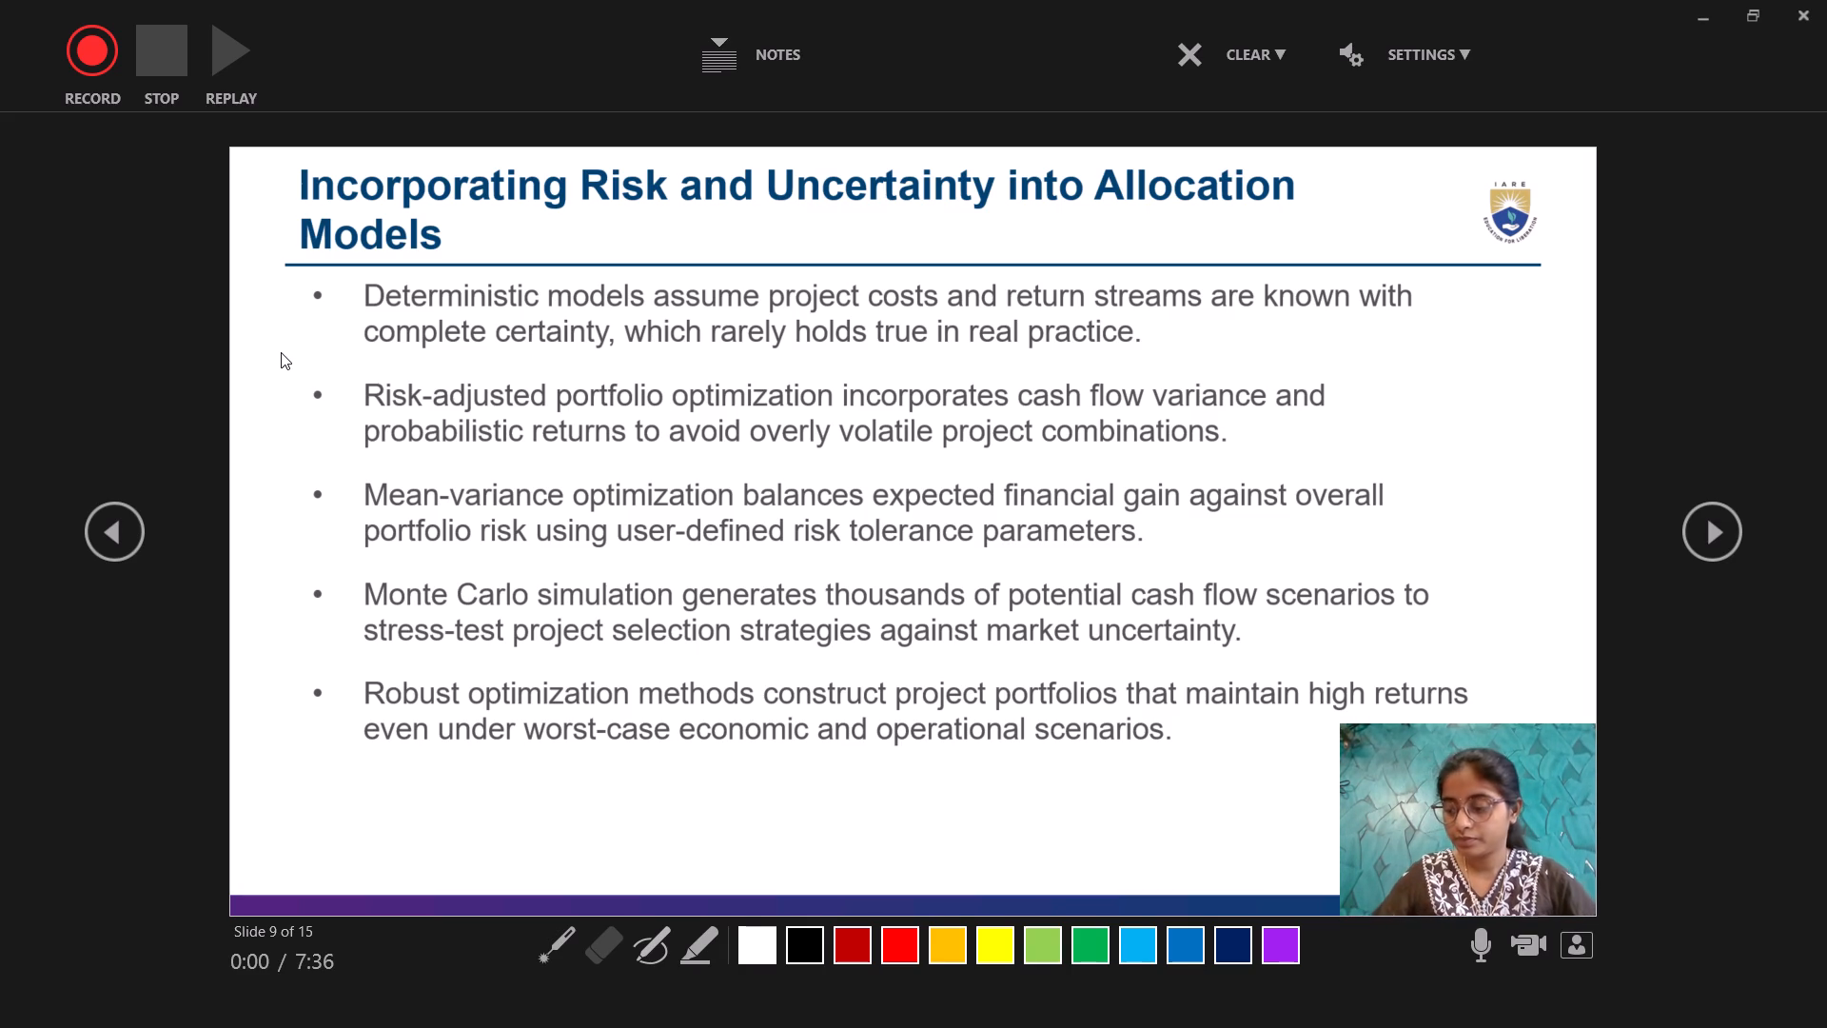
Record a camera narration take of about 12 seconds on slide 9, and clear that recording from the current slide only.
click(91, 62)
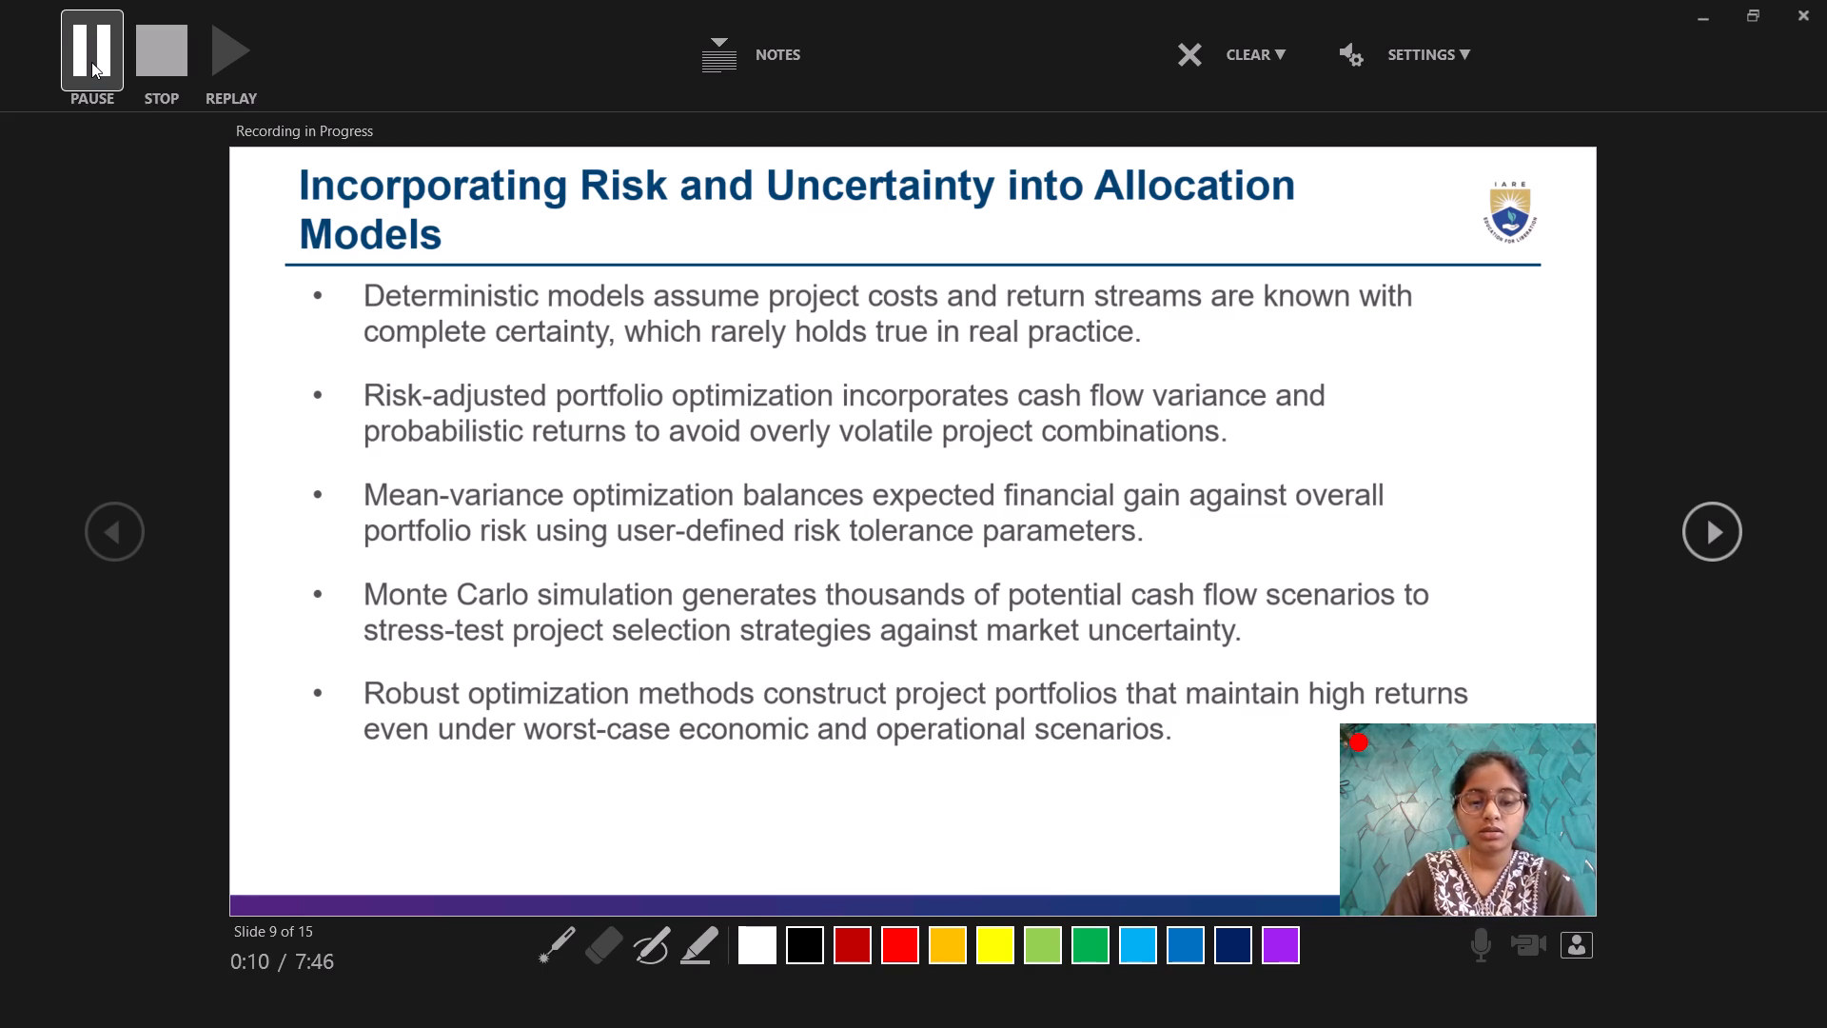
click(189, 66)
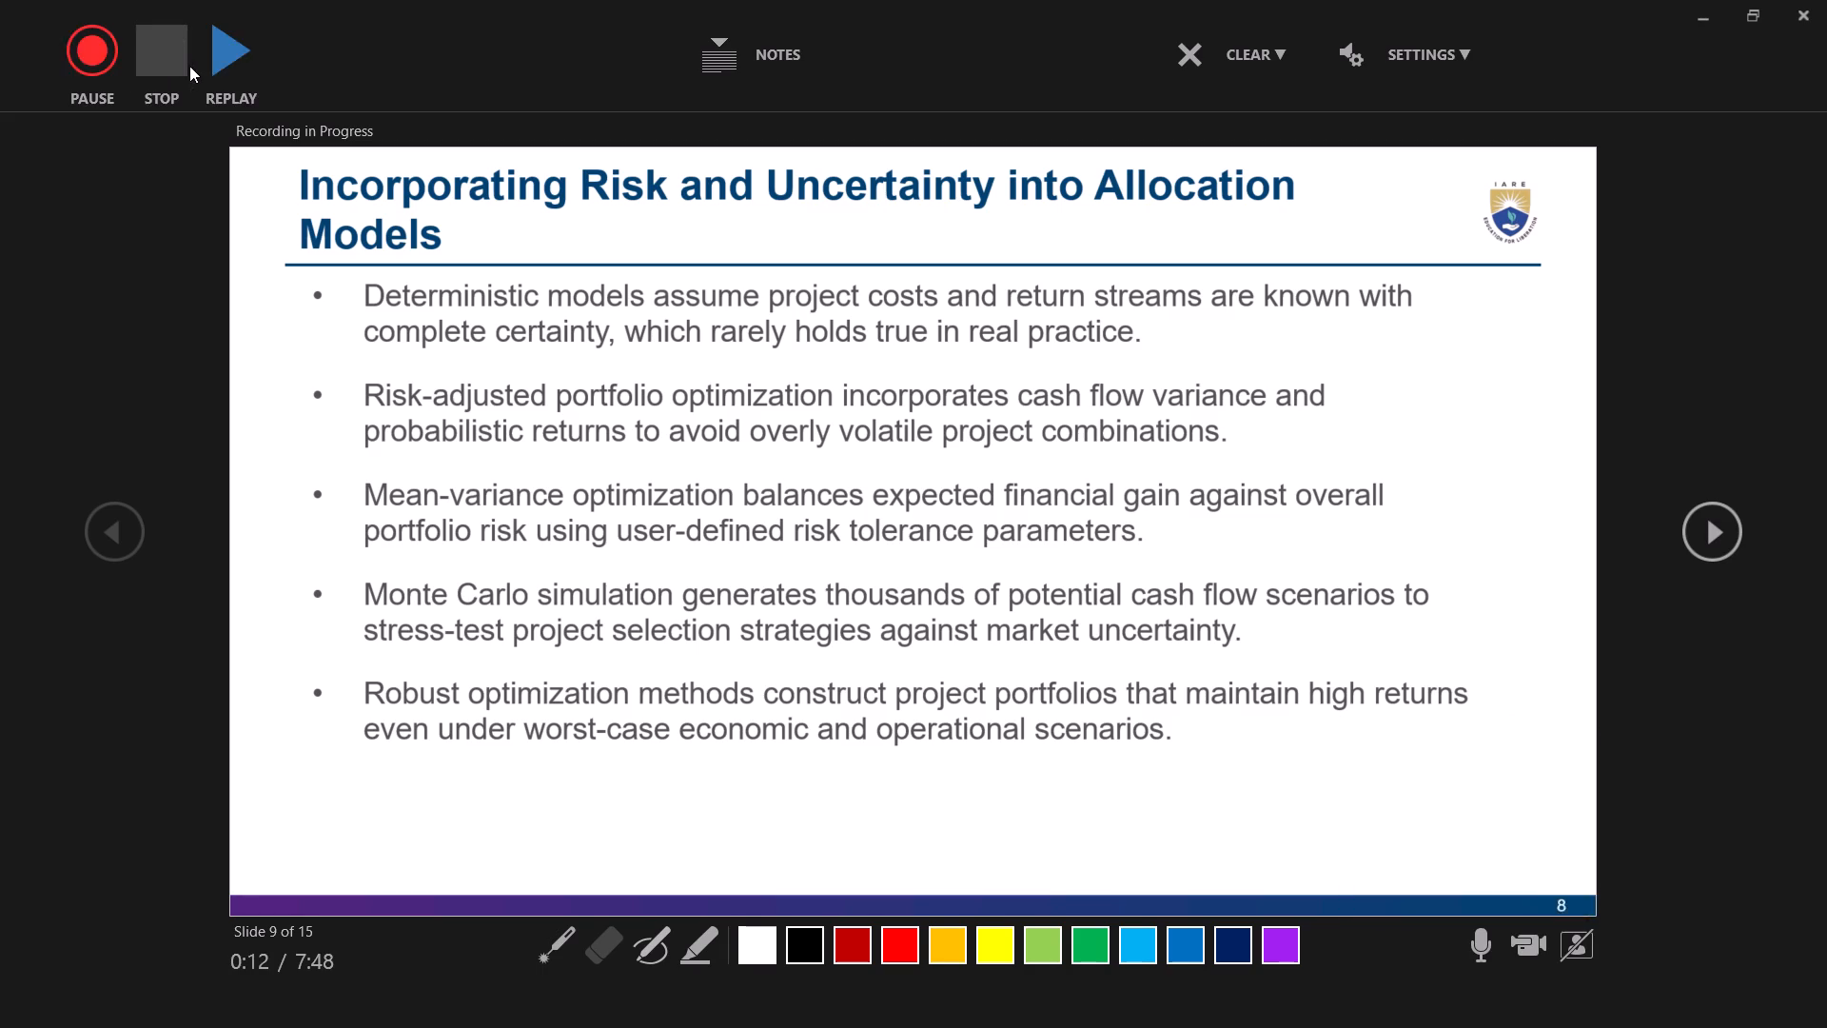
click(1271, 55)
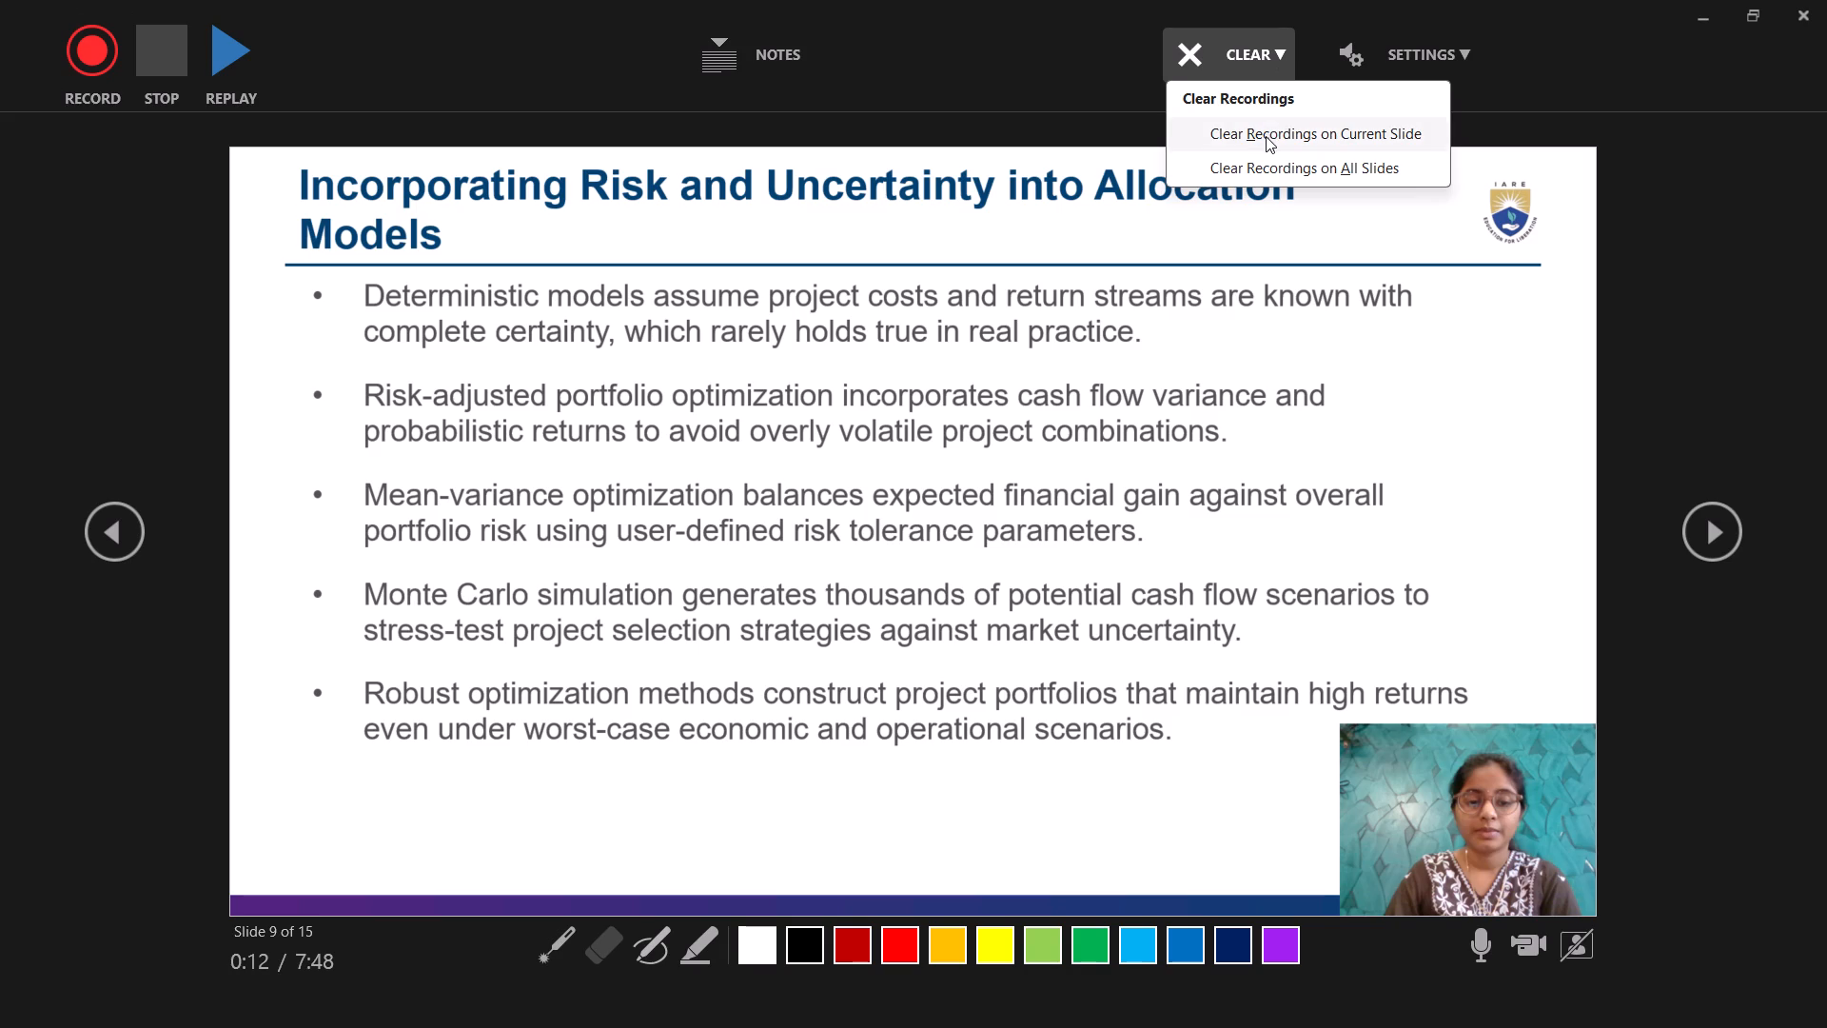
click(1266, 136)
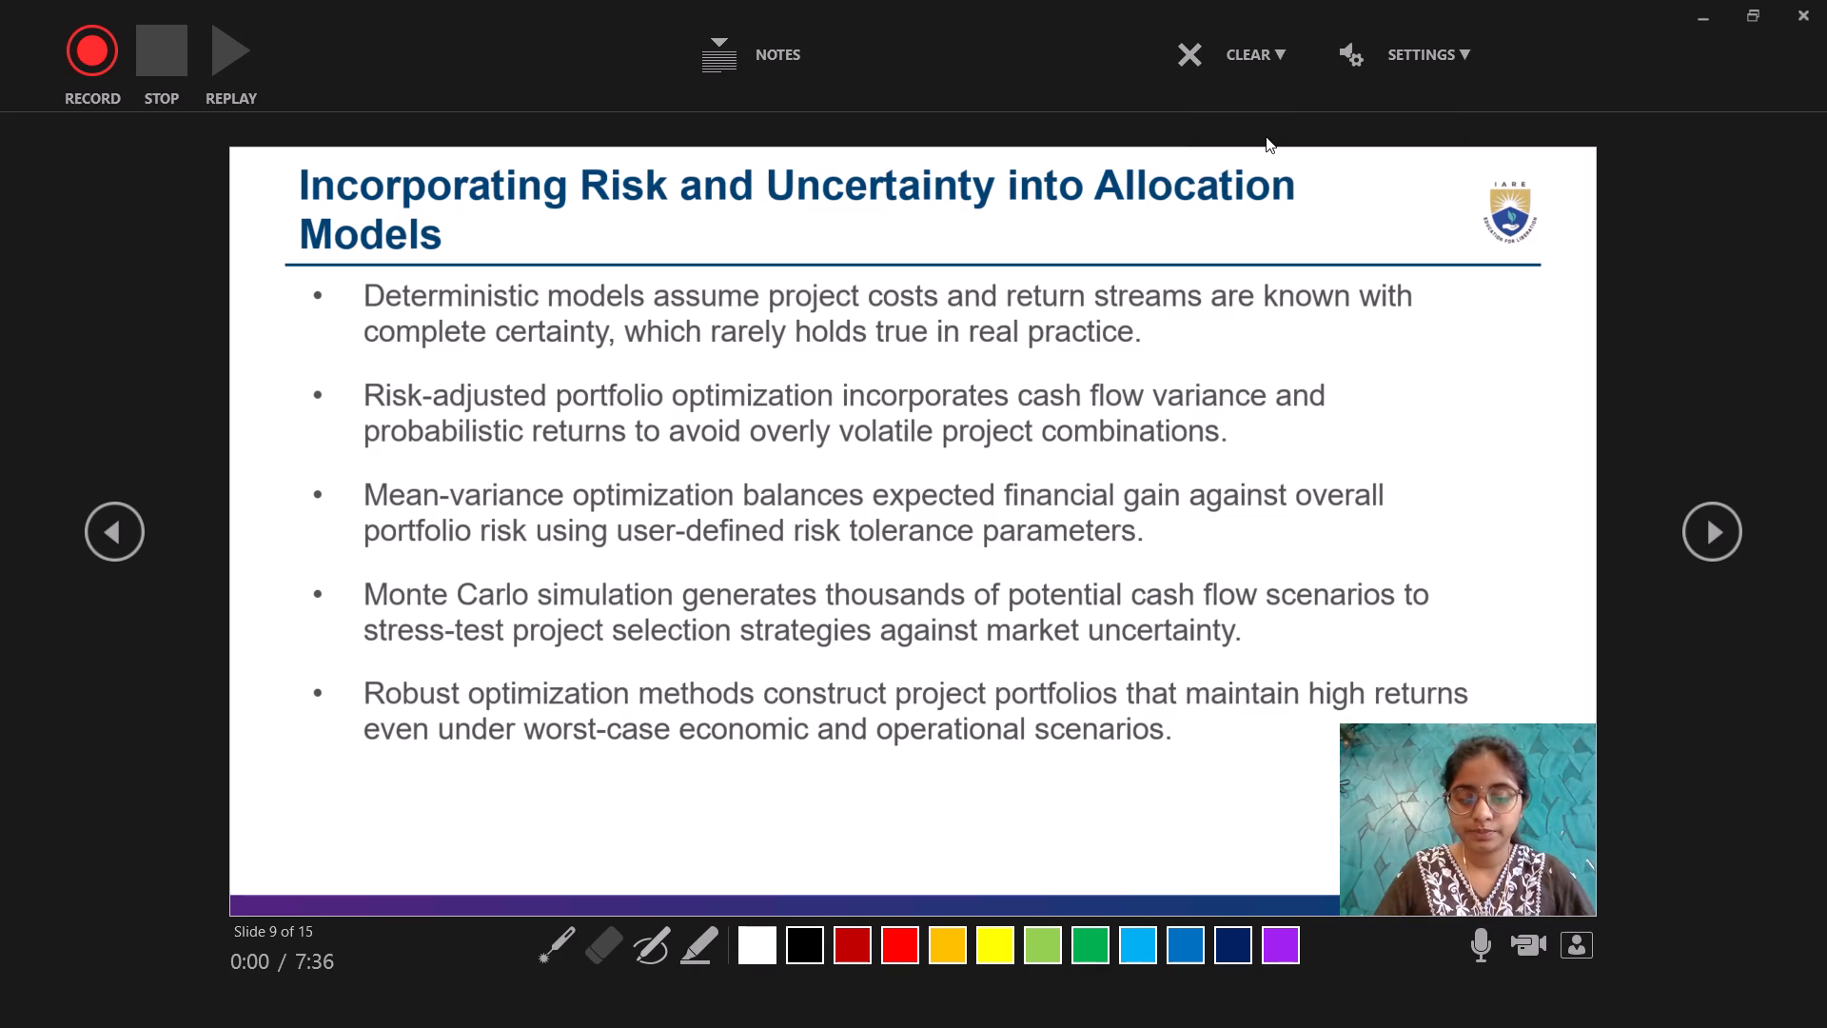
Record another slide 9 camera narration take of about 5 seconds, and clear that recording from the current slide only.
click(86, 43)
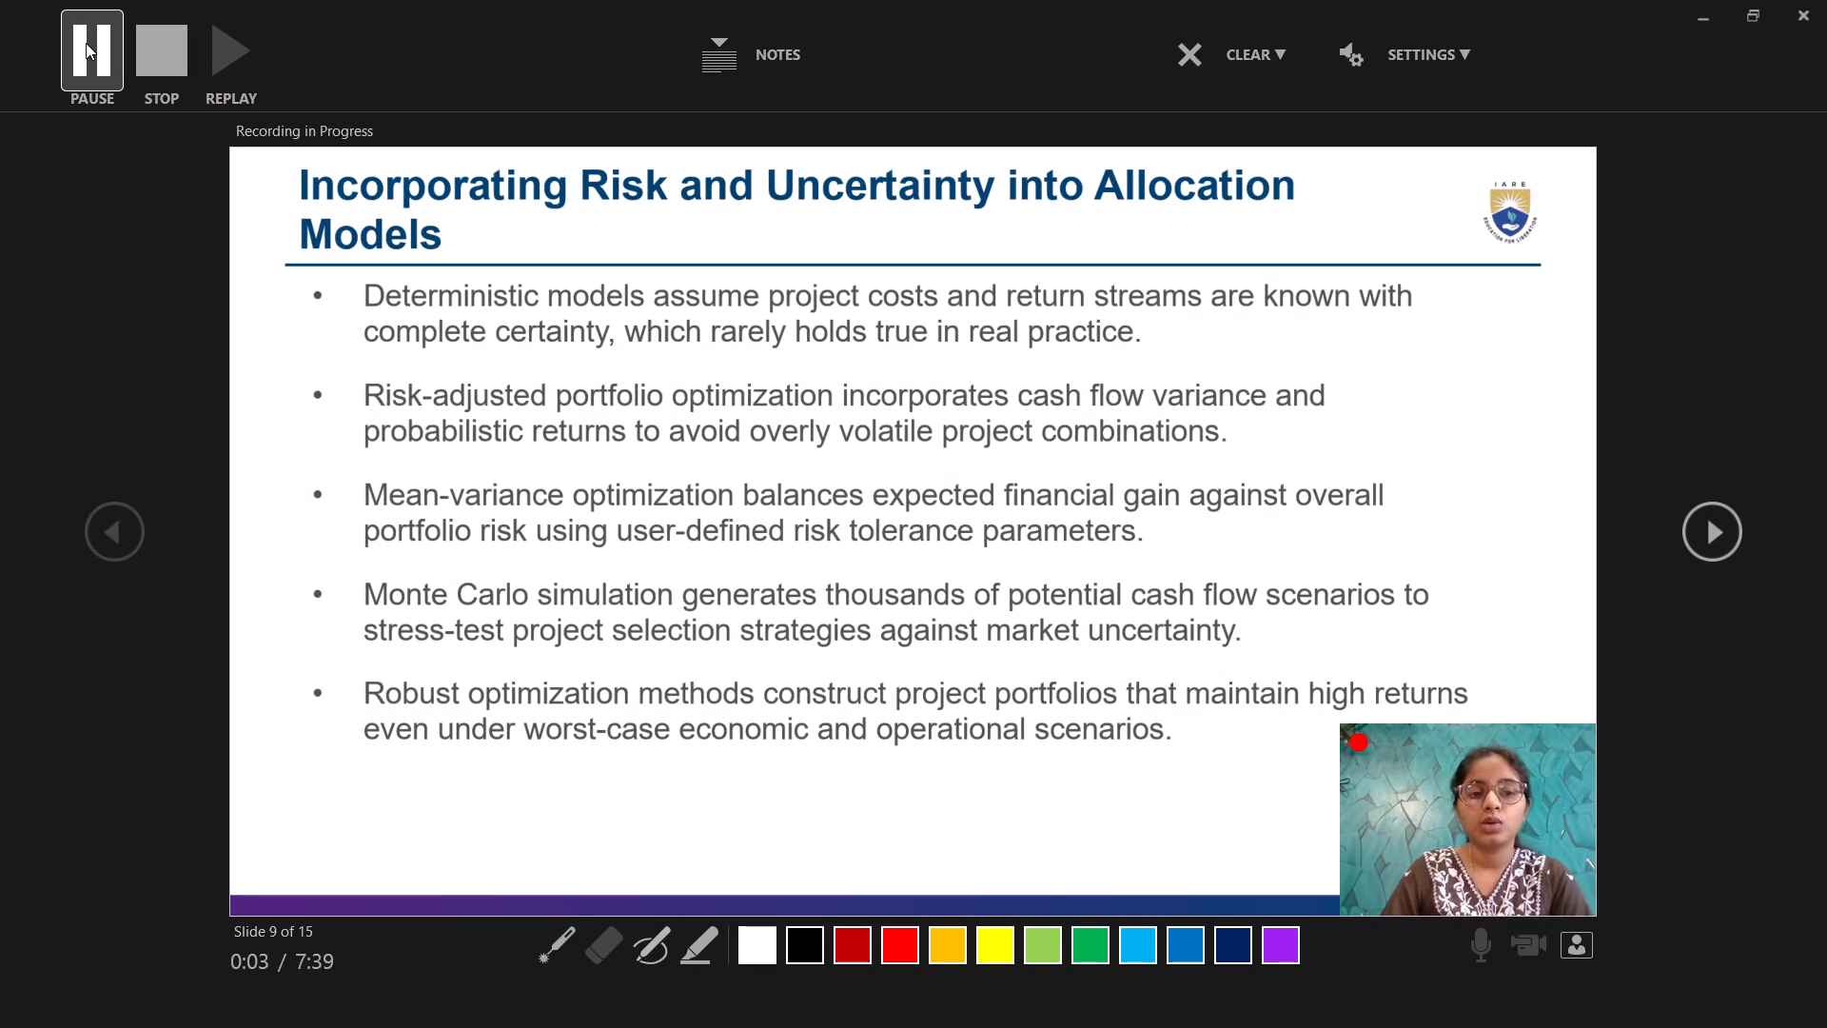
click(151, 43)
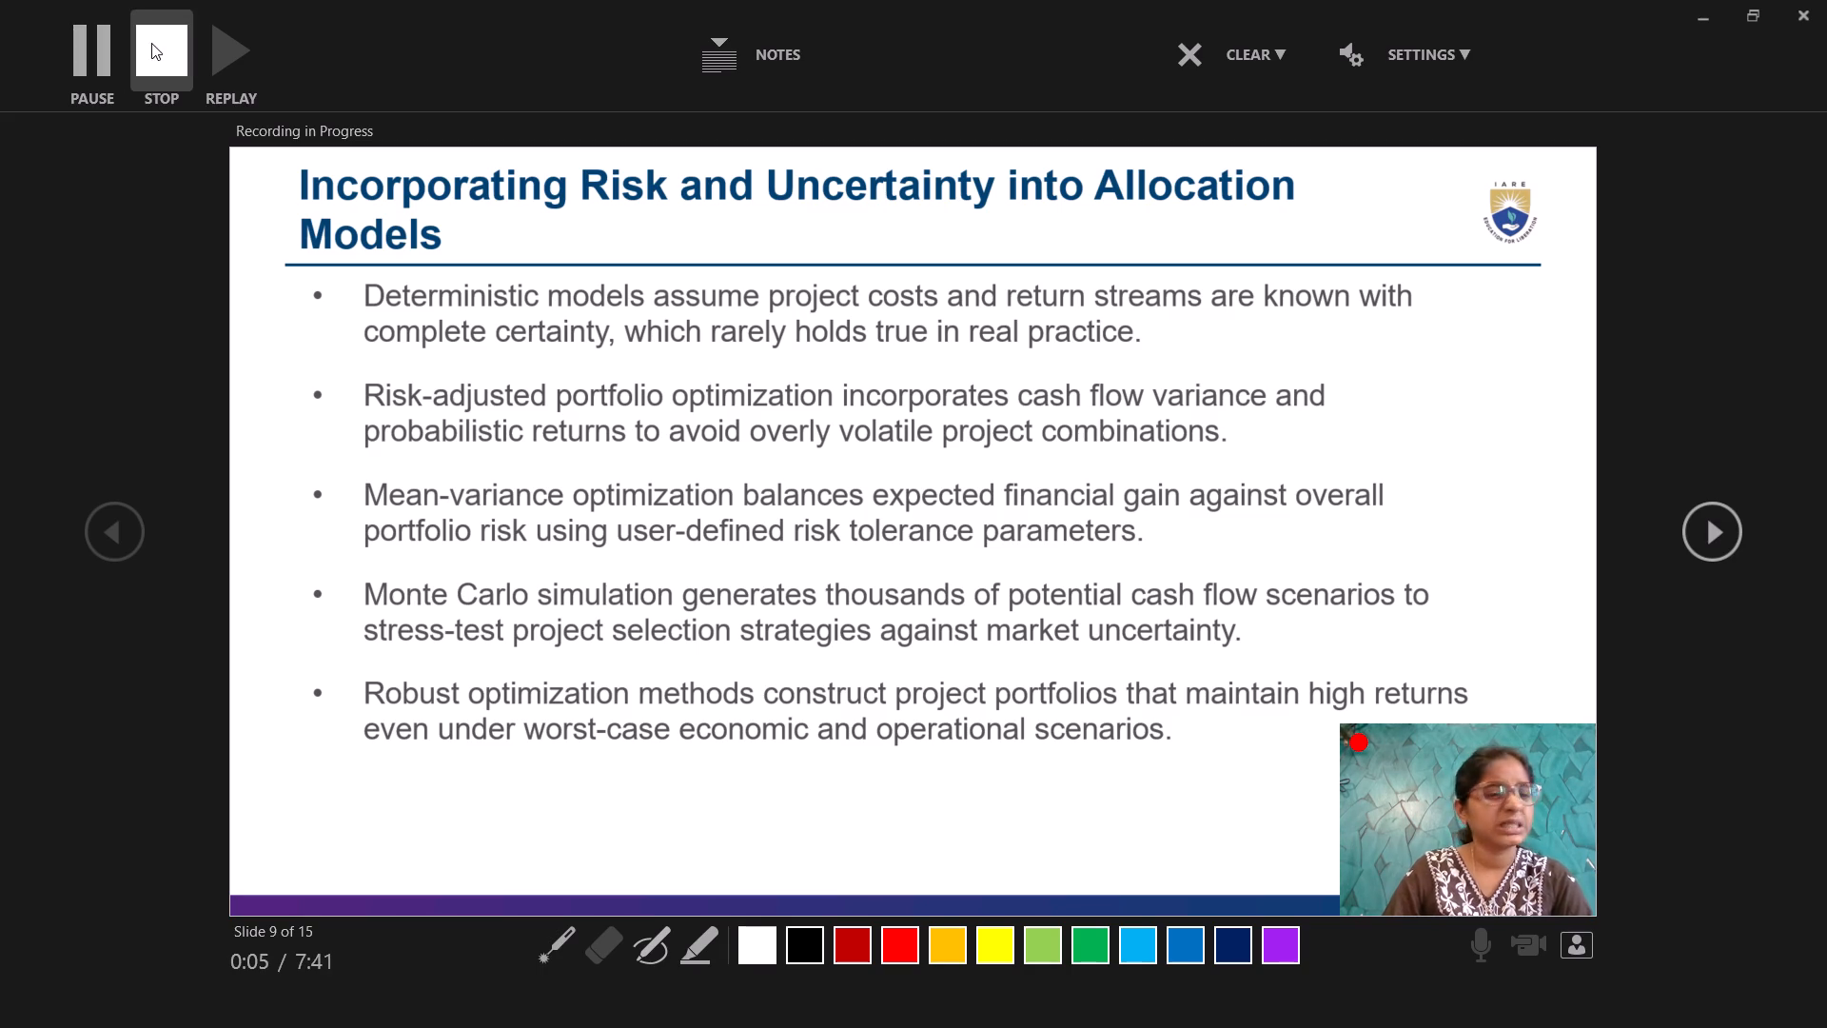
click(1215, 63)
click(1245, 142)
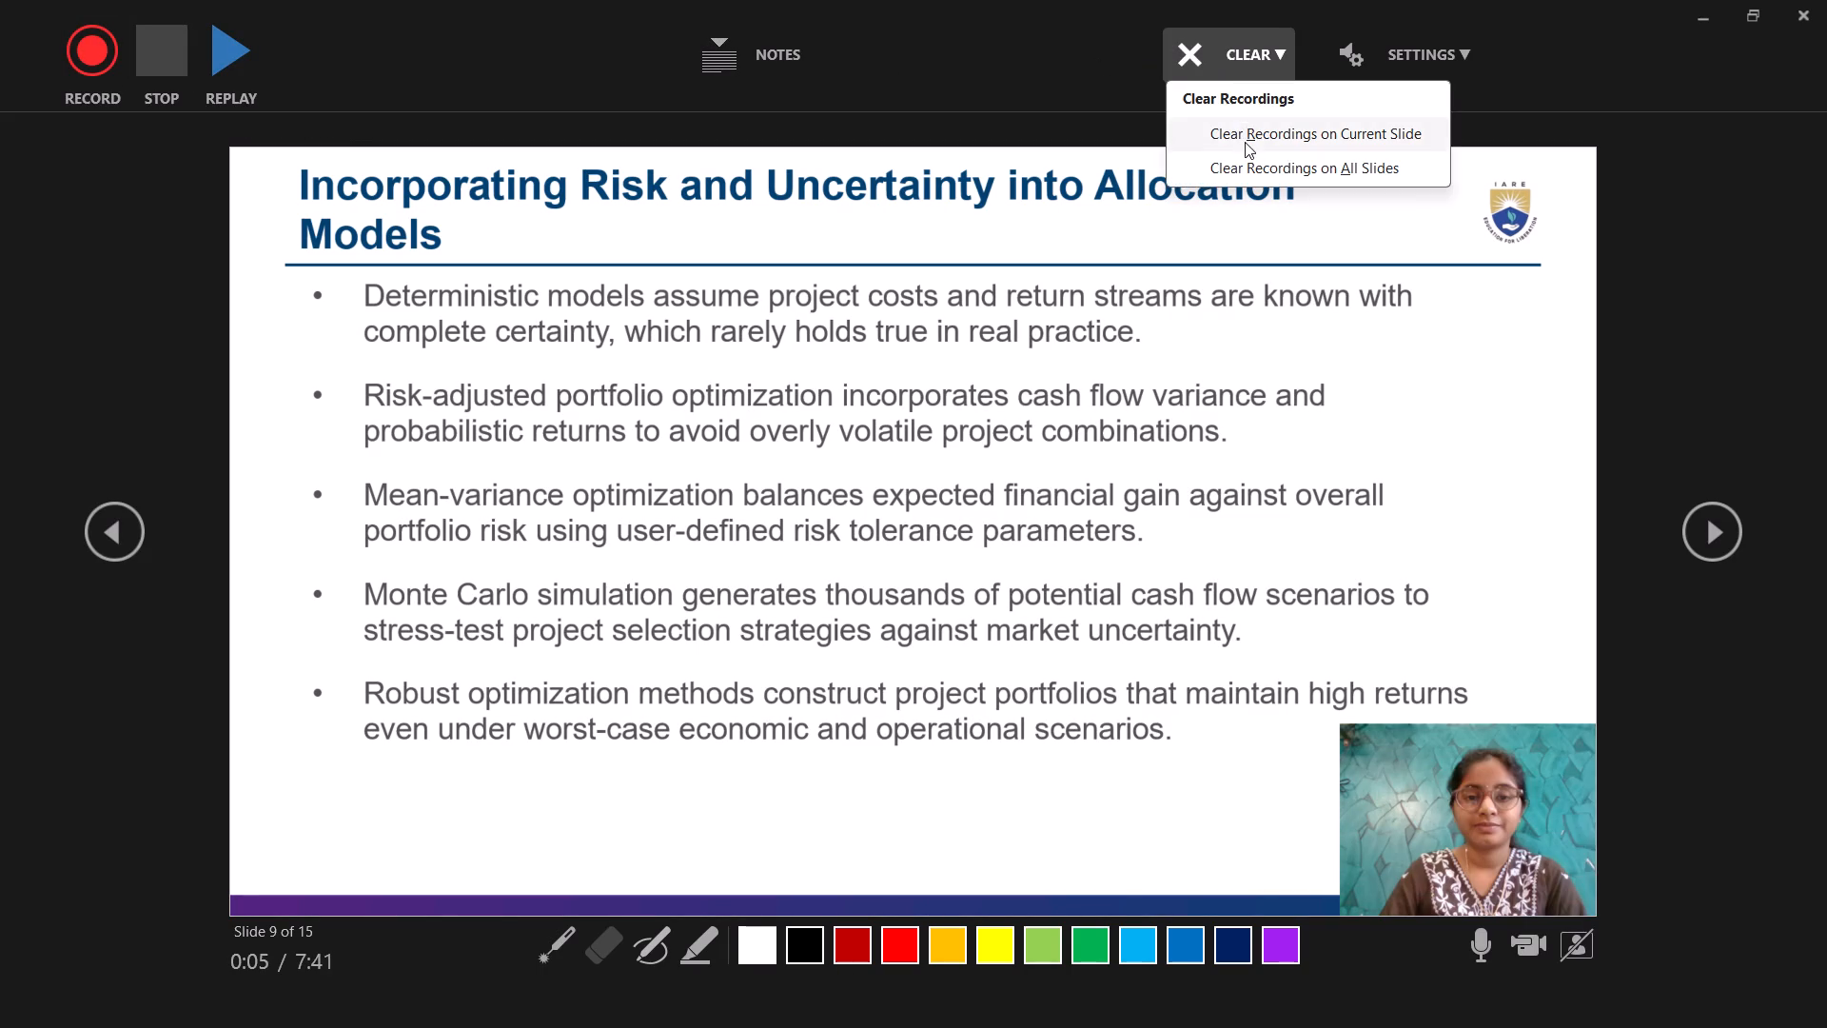
Start a fresh camera narration recording on slide 9, Incorporating Risk and Uncertainty into Allocation Models.
click(83, 43)
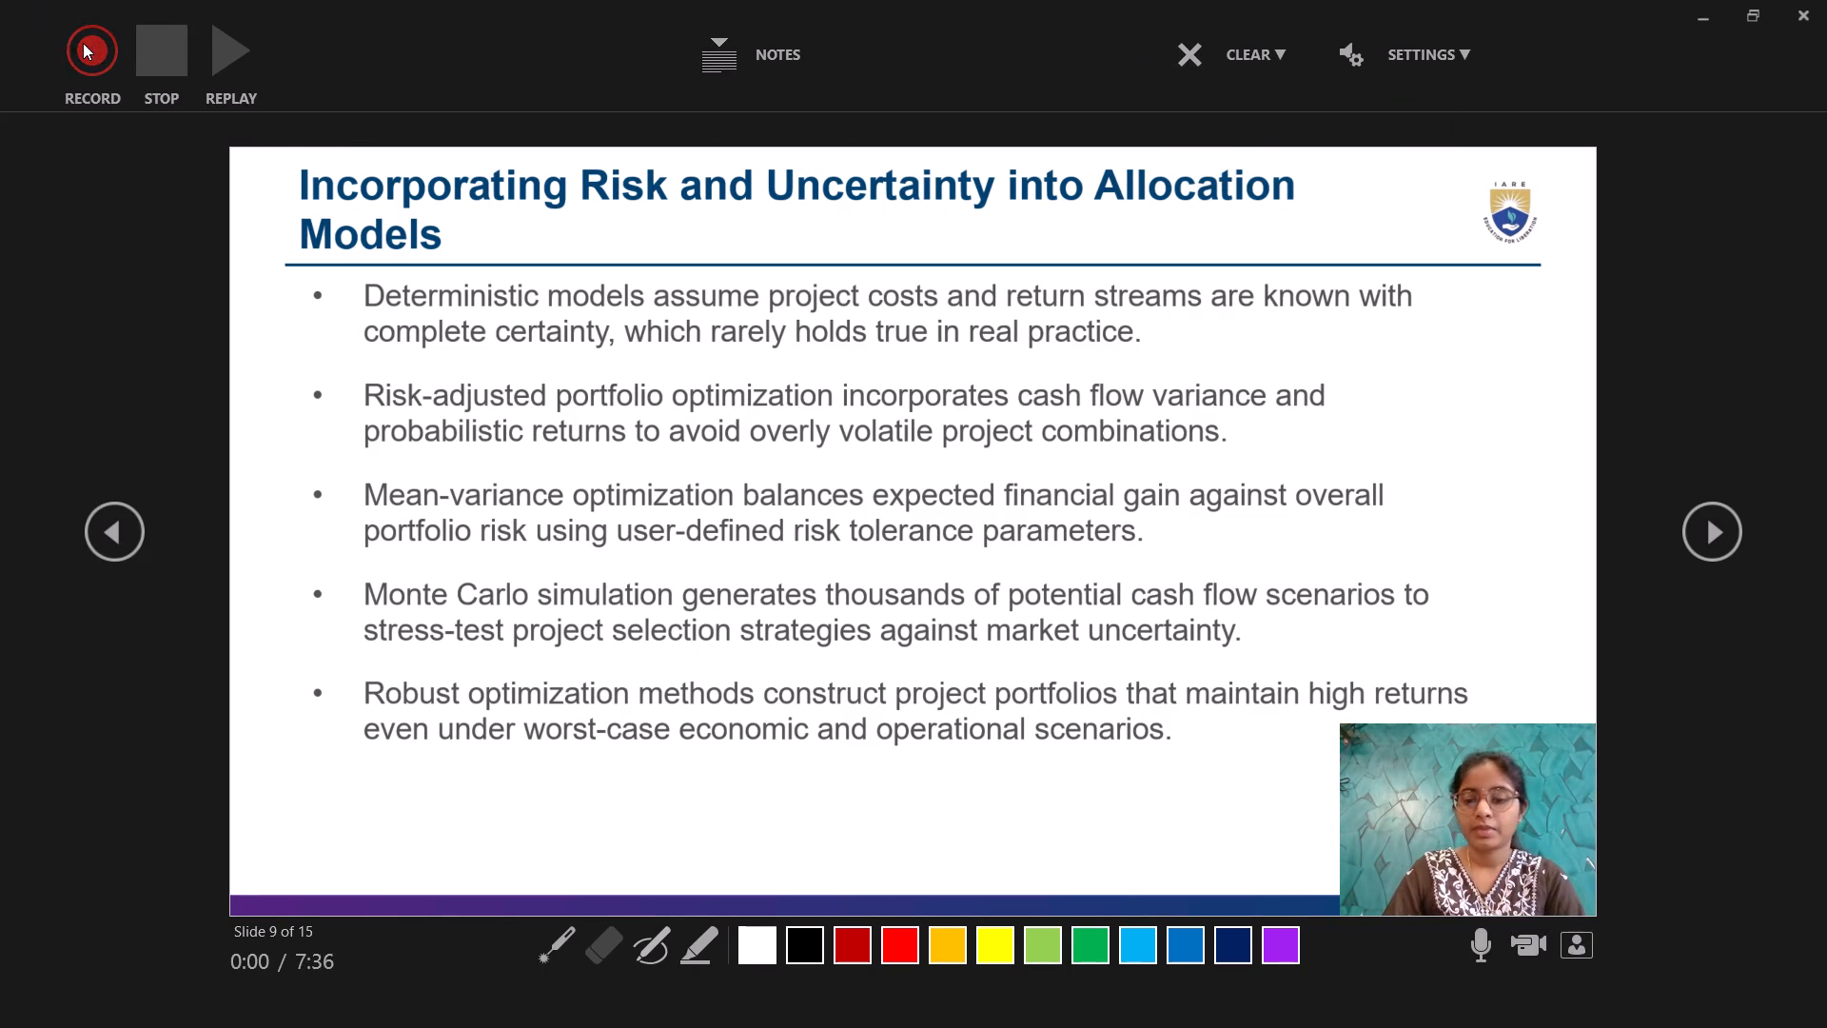
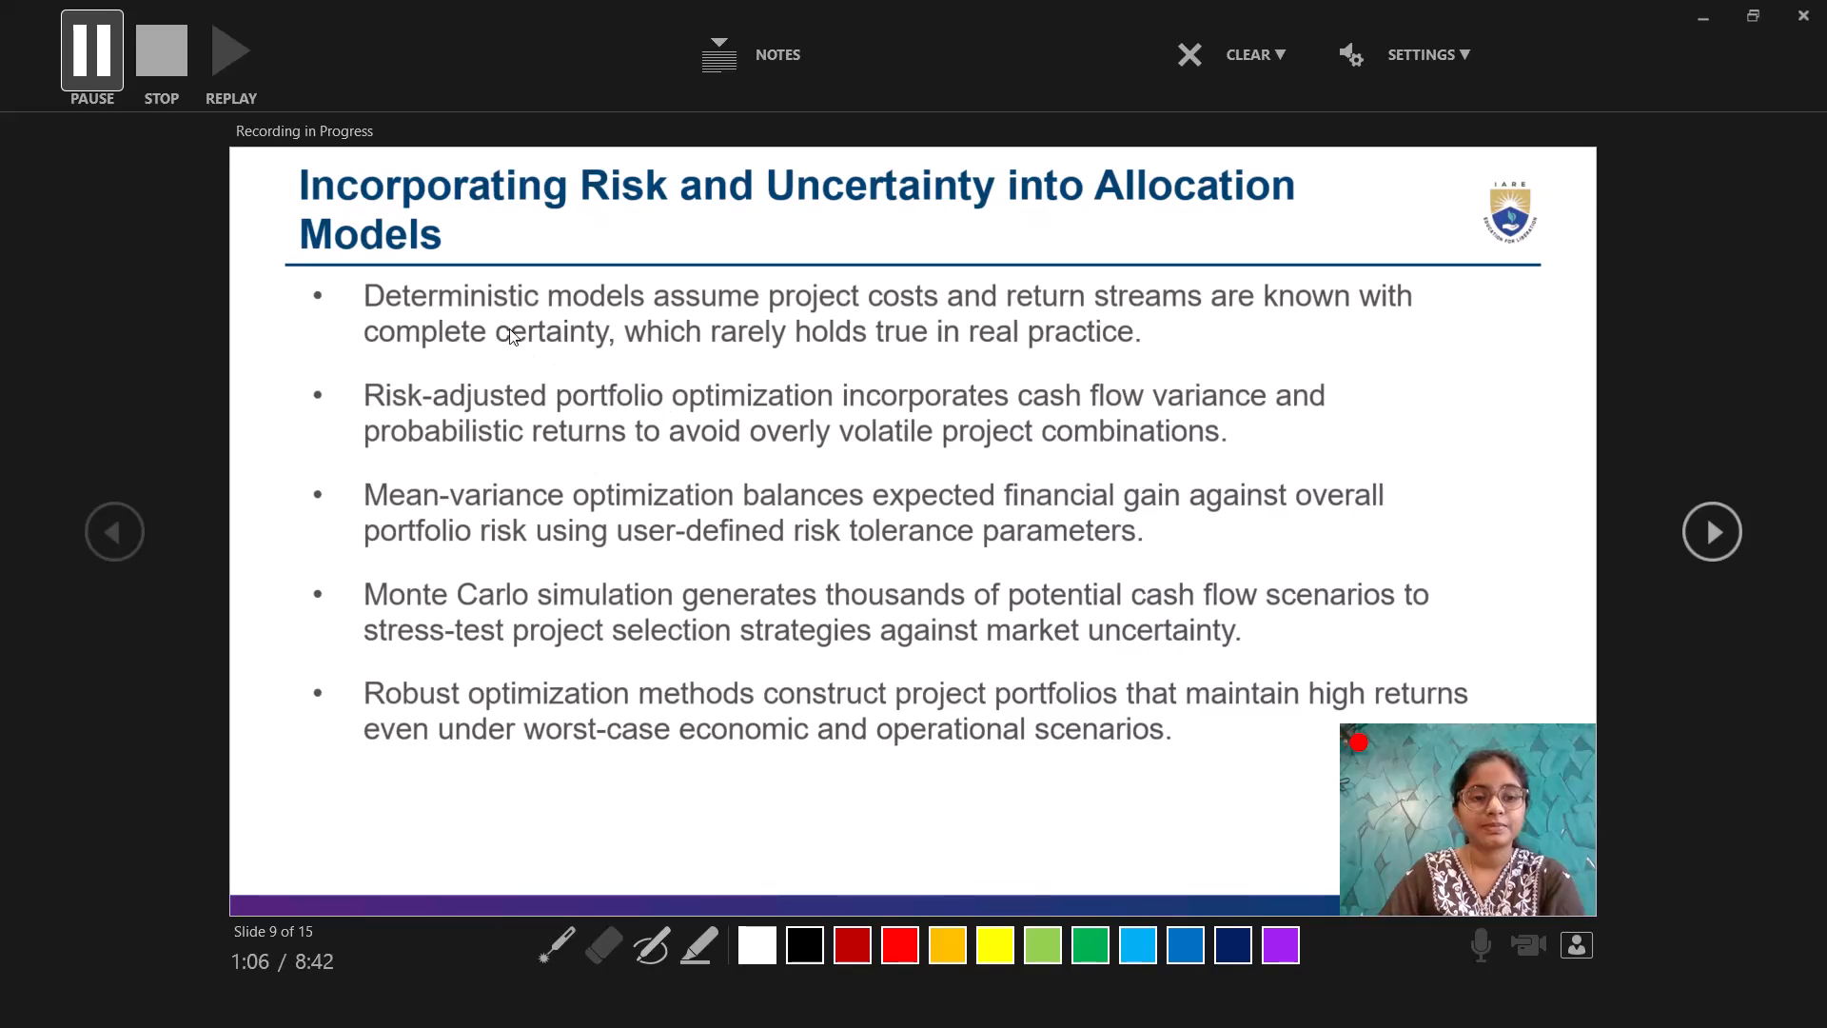
End the slide 9 narration take at about 1:08 and move on to slide 10, Multi-Period Capital Allocation Dynamics.
click(136, 41)
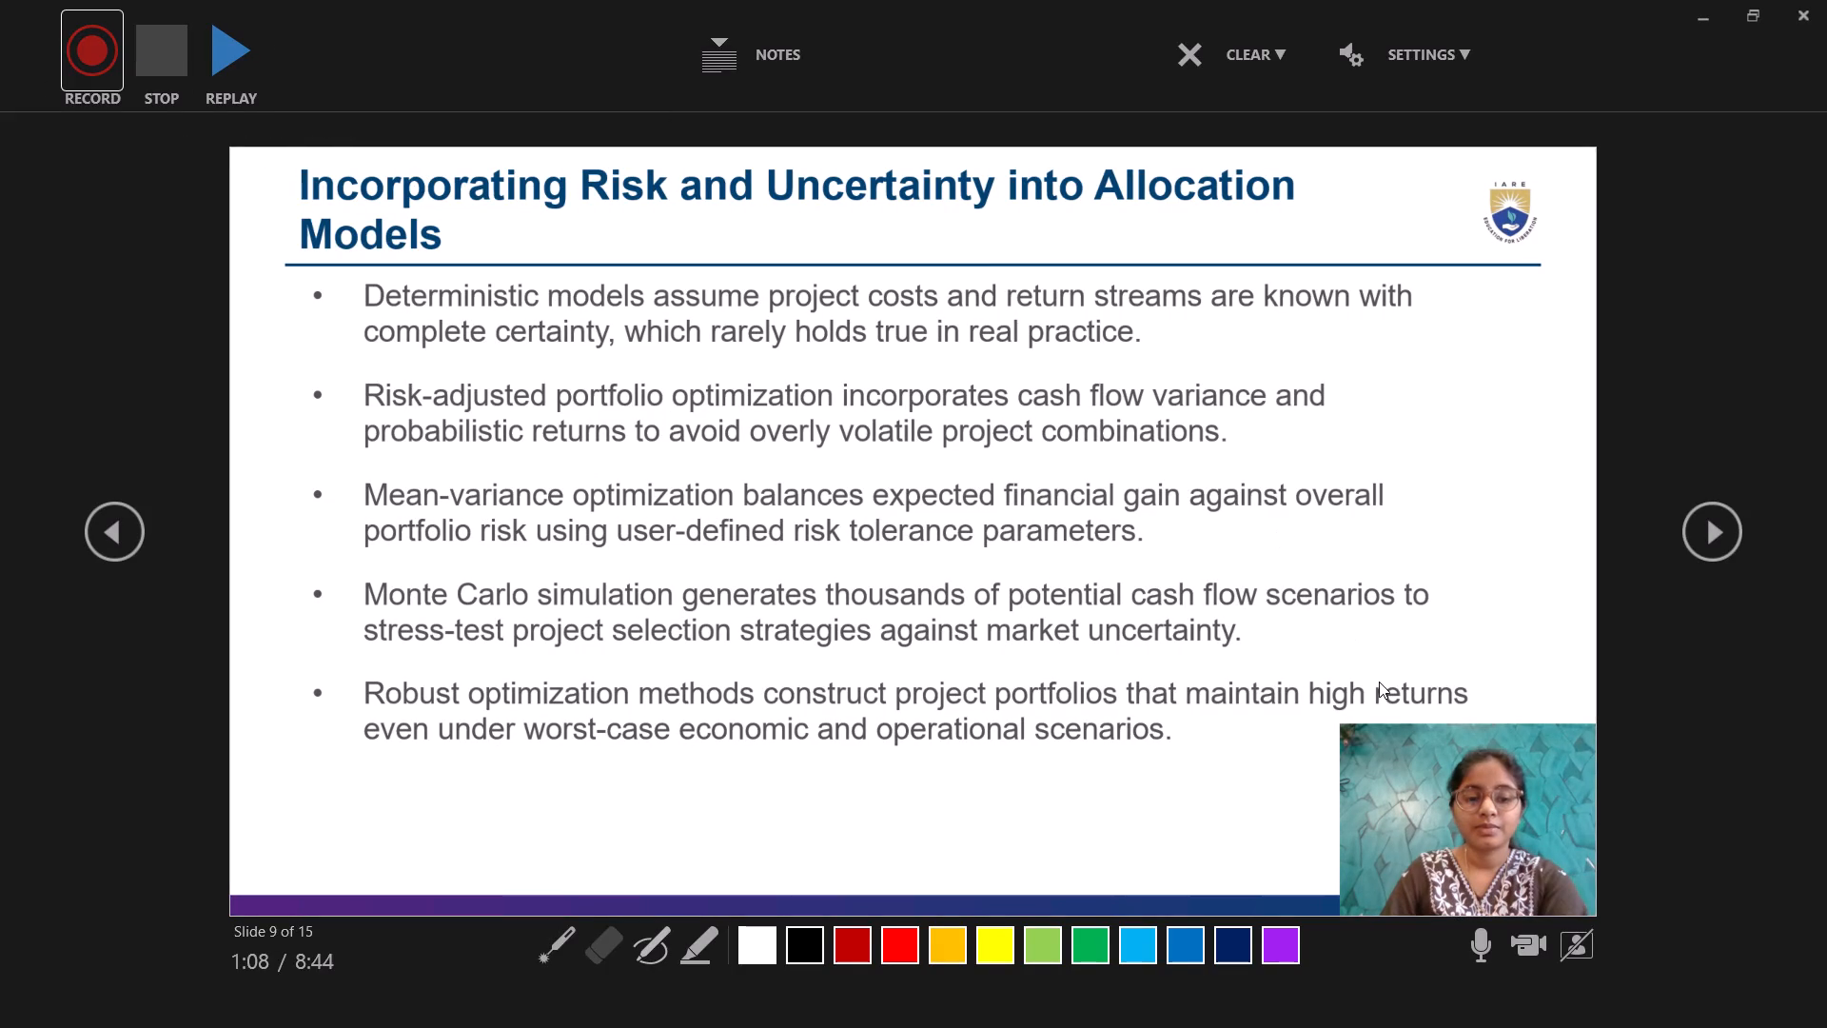
click(1707, 536)
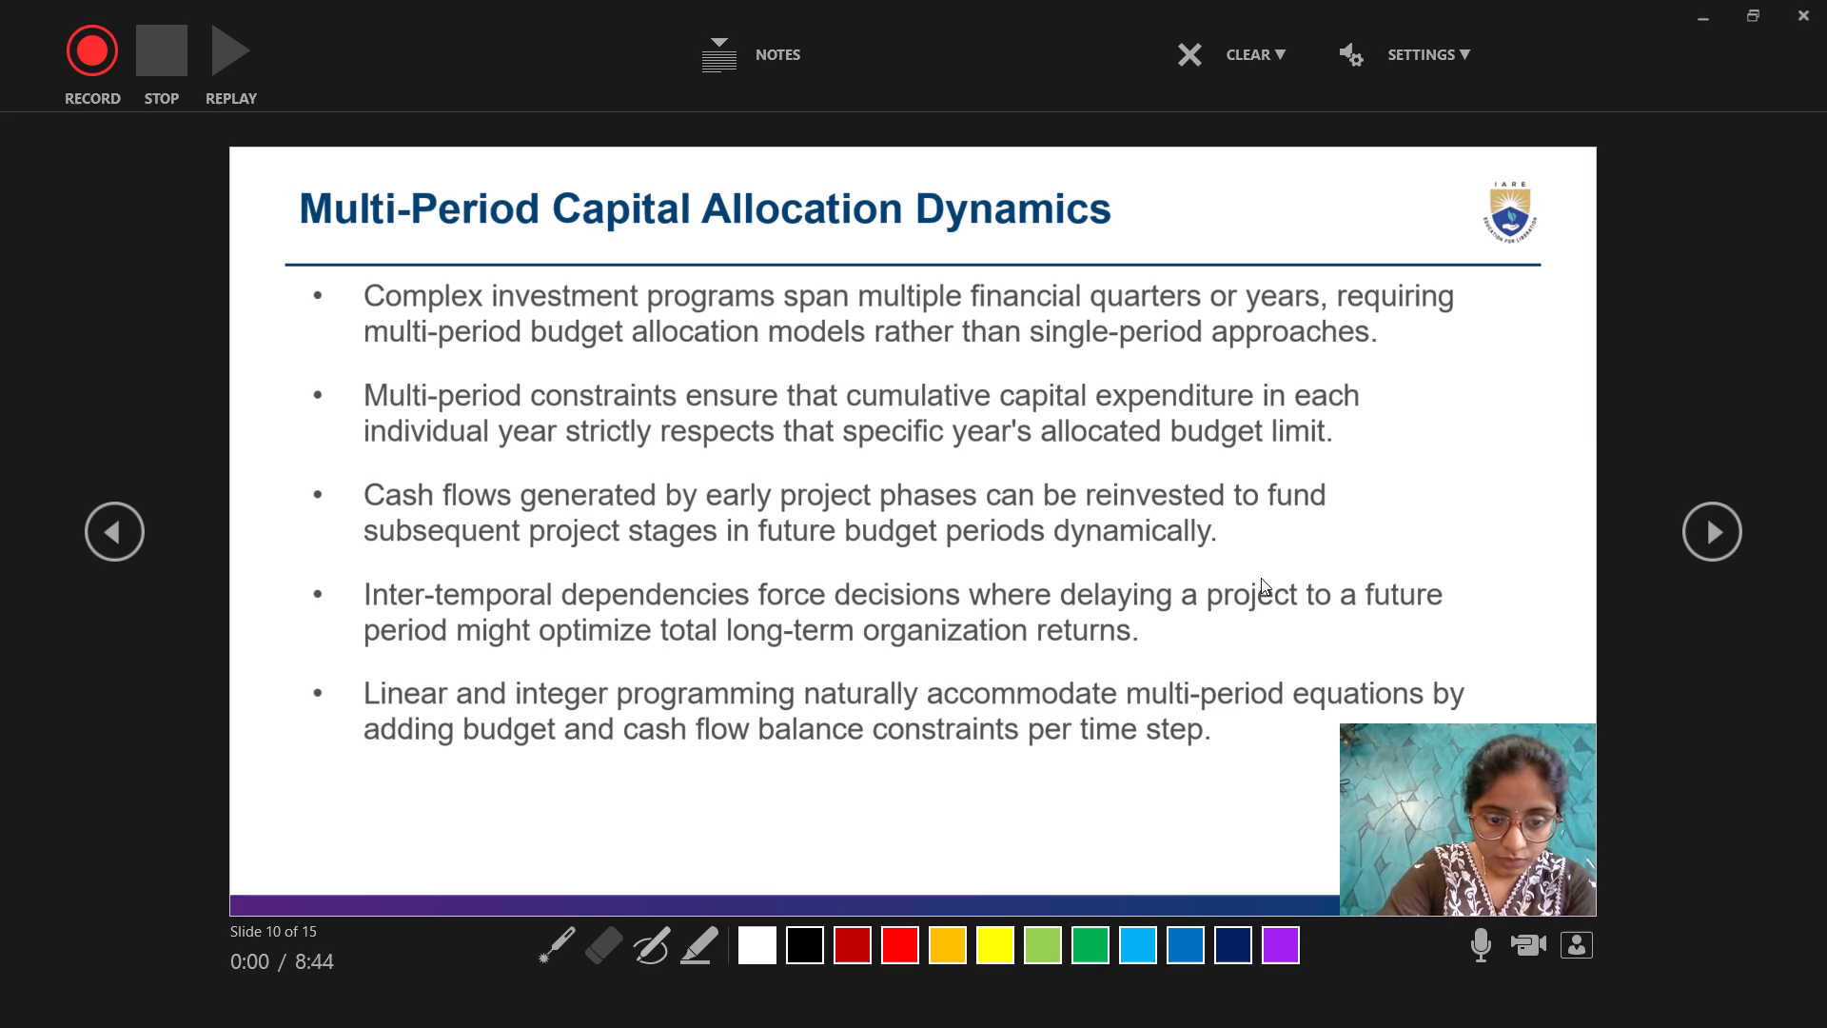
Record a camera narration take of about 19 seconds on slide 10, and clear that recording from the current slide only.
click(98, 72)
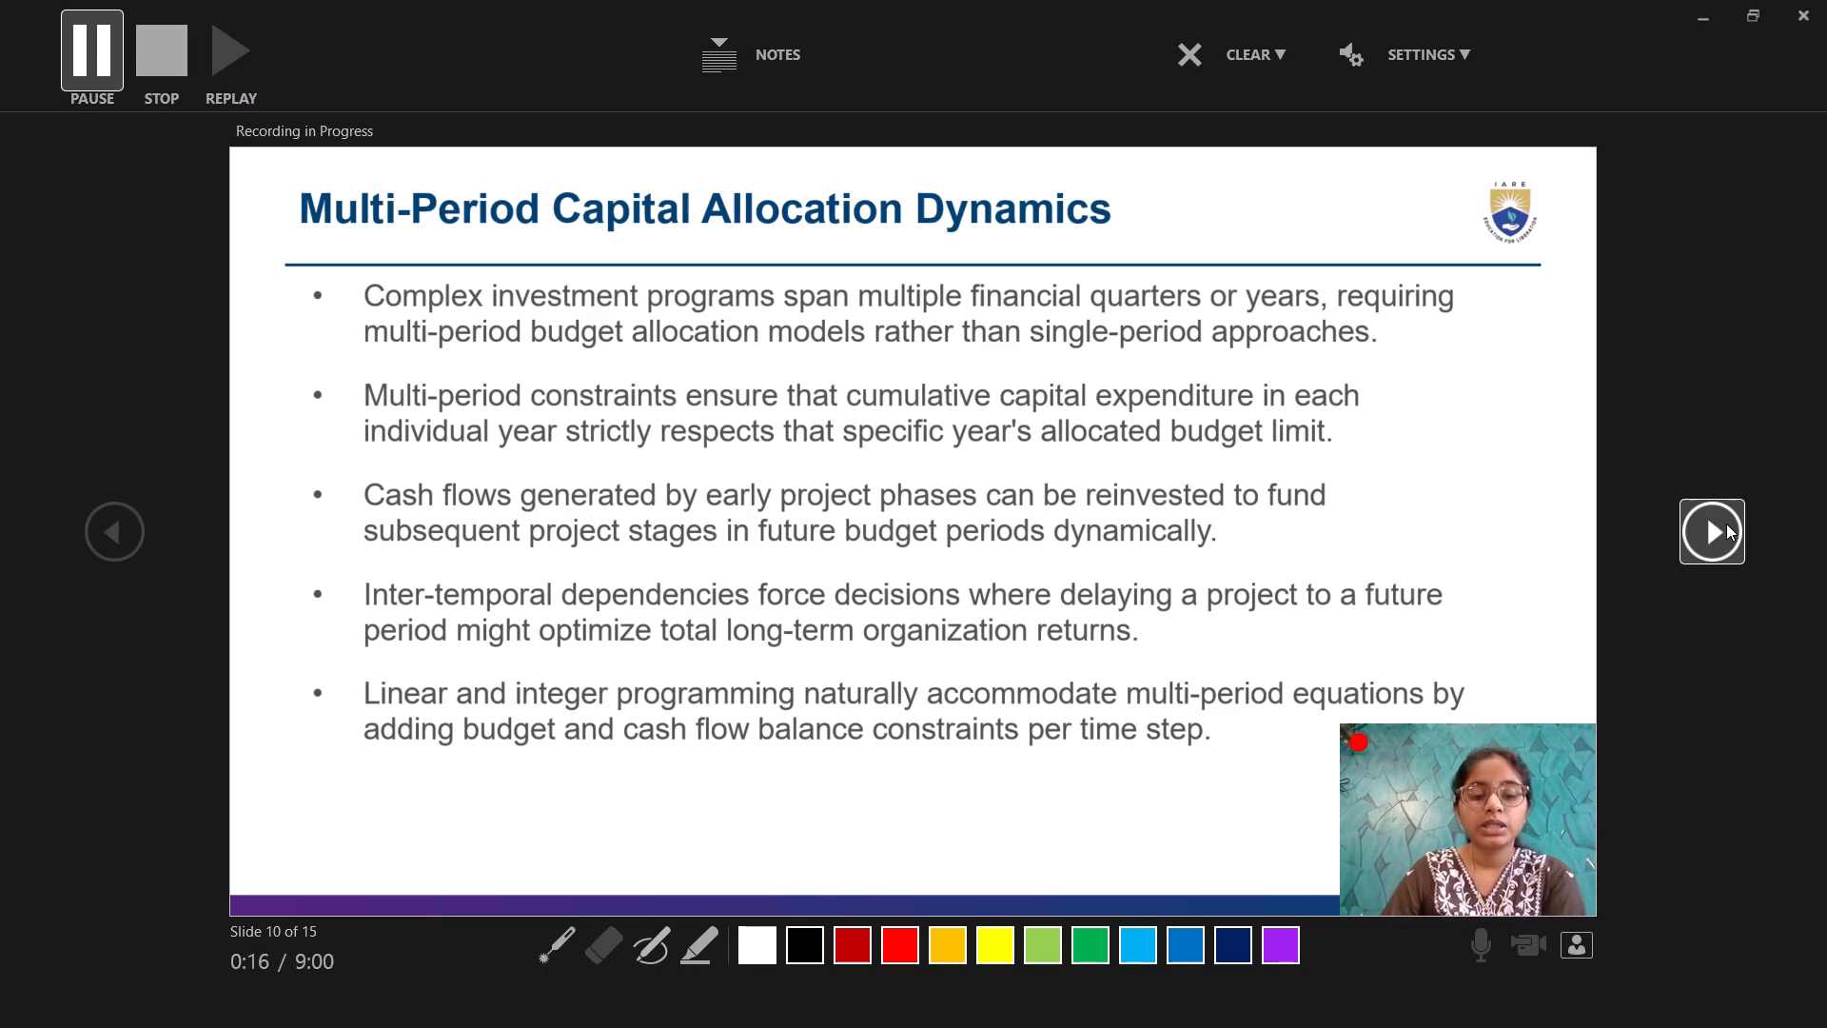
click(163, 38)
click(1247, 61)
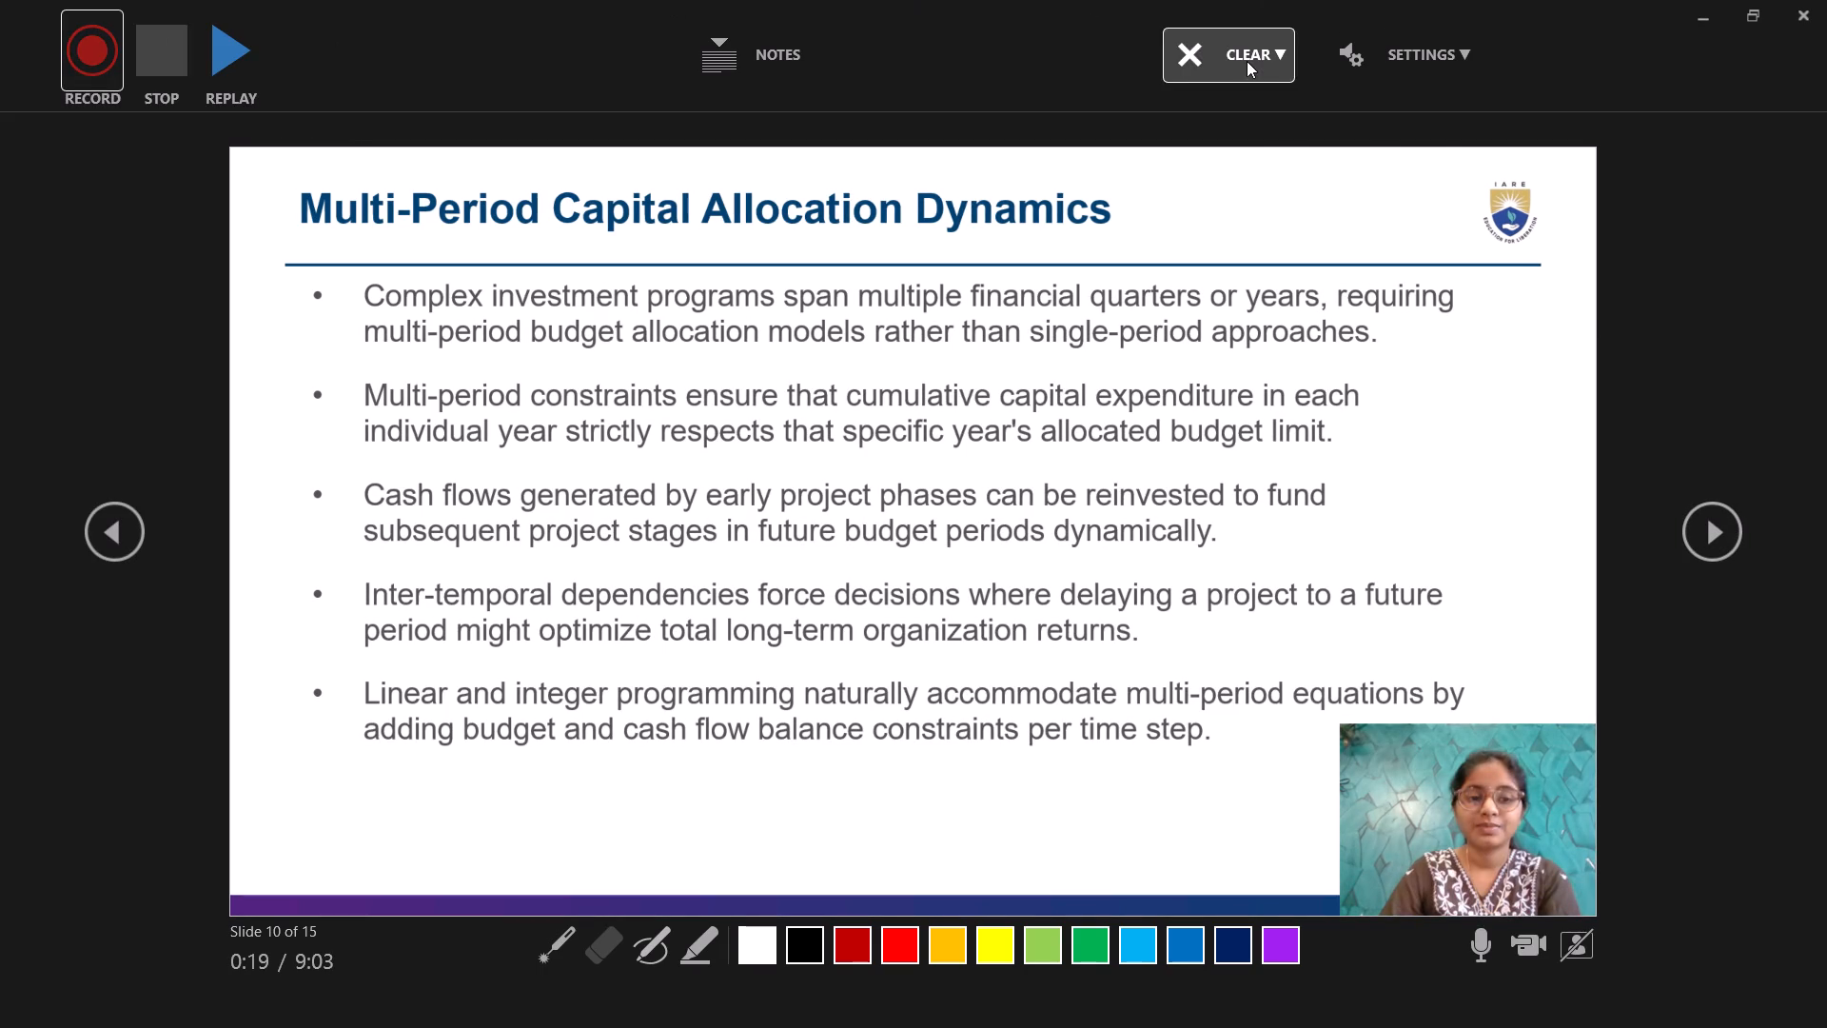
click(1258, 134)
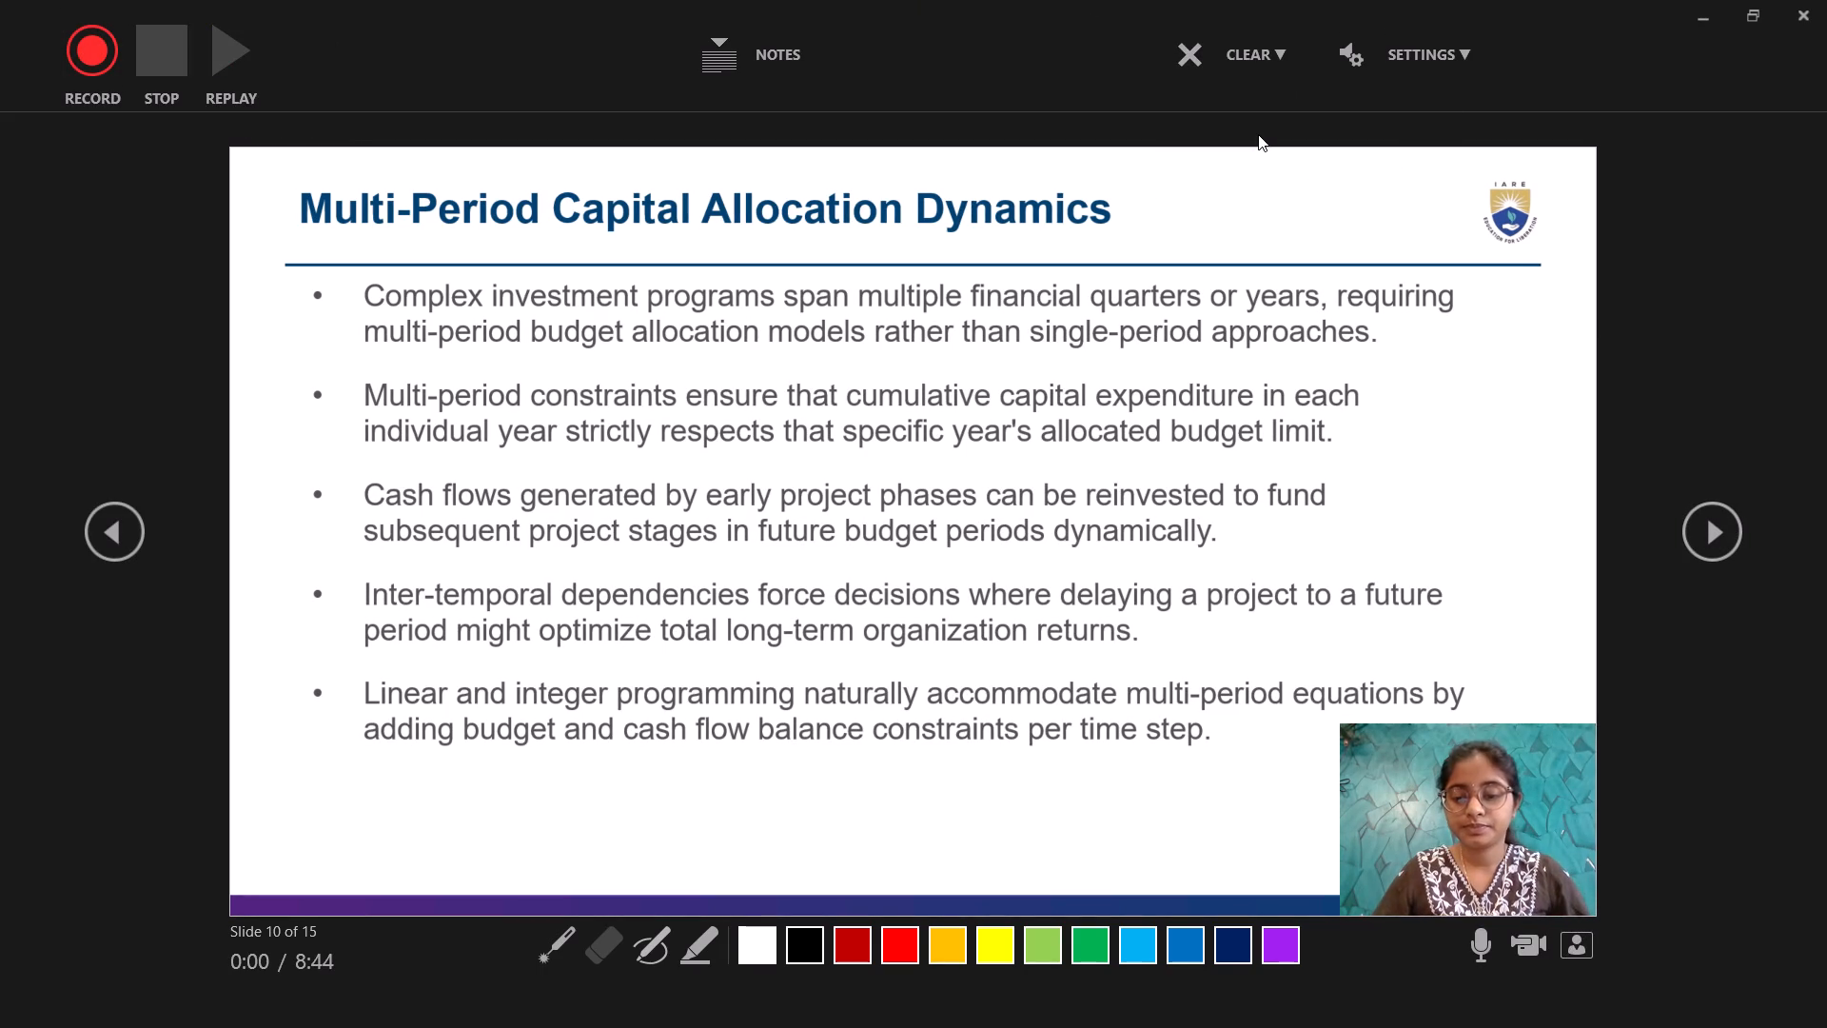
Start a fresh camera narration recording on slide 10, Multi-Period Capital Allocation Dynamics.
click(80, 33)
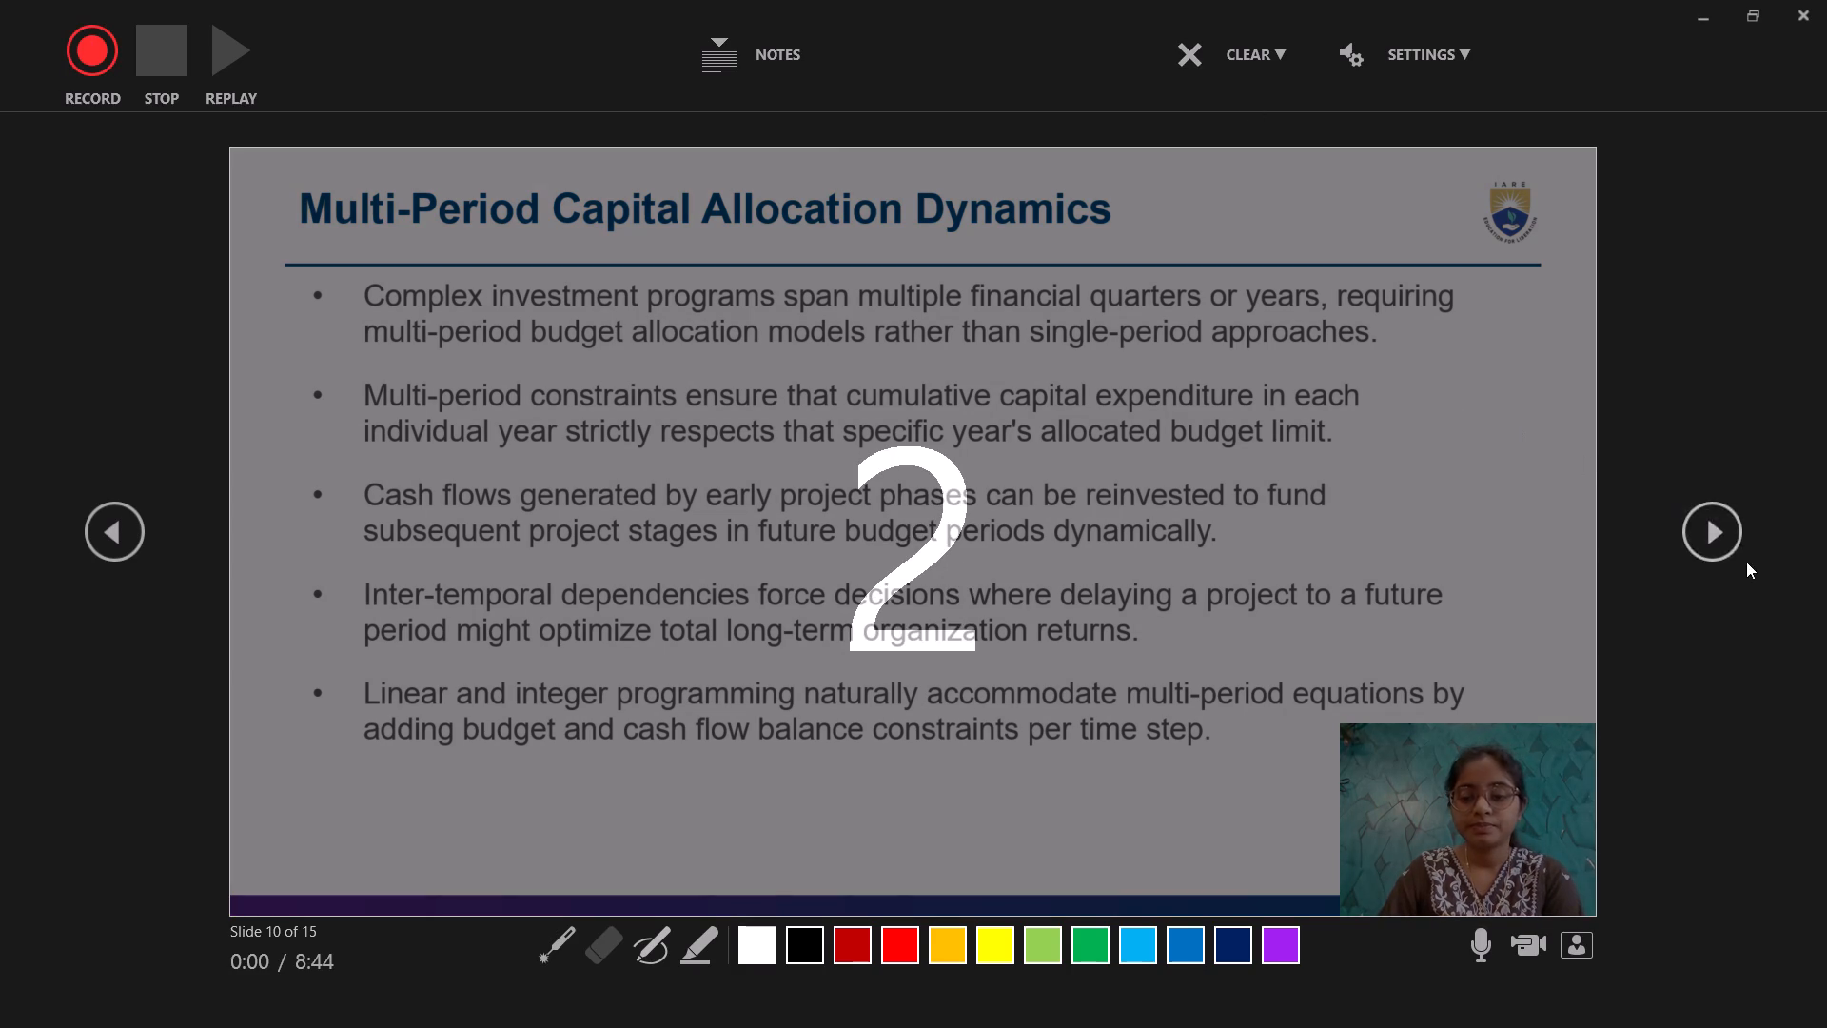
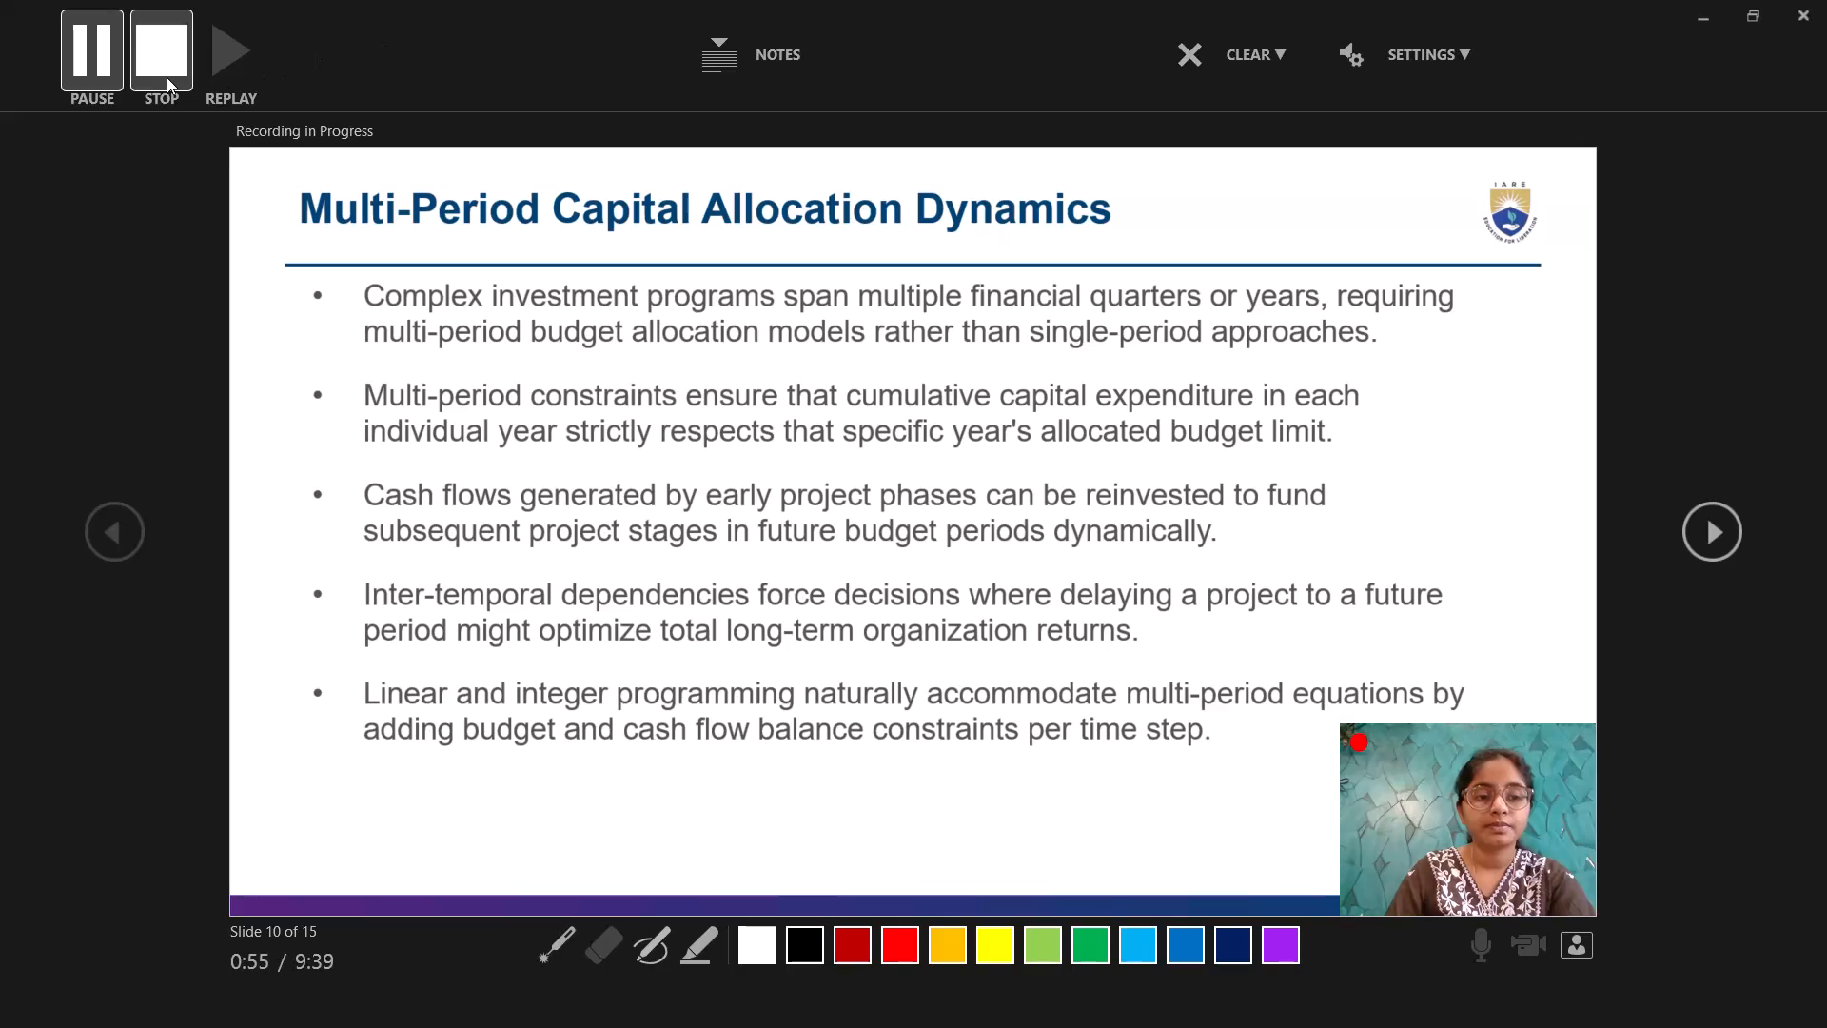
End the slide 10 narration take at about 0:55 and move on to slide 11, Multi-Objective Portfolio Optimization.
click(167, 77)
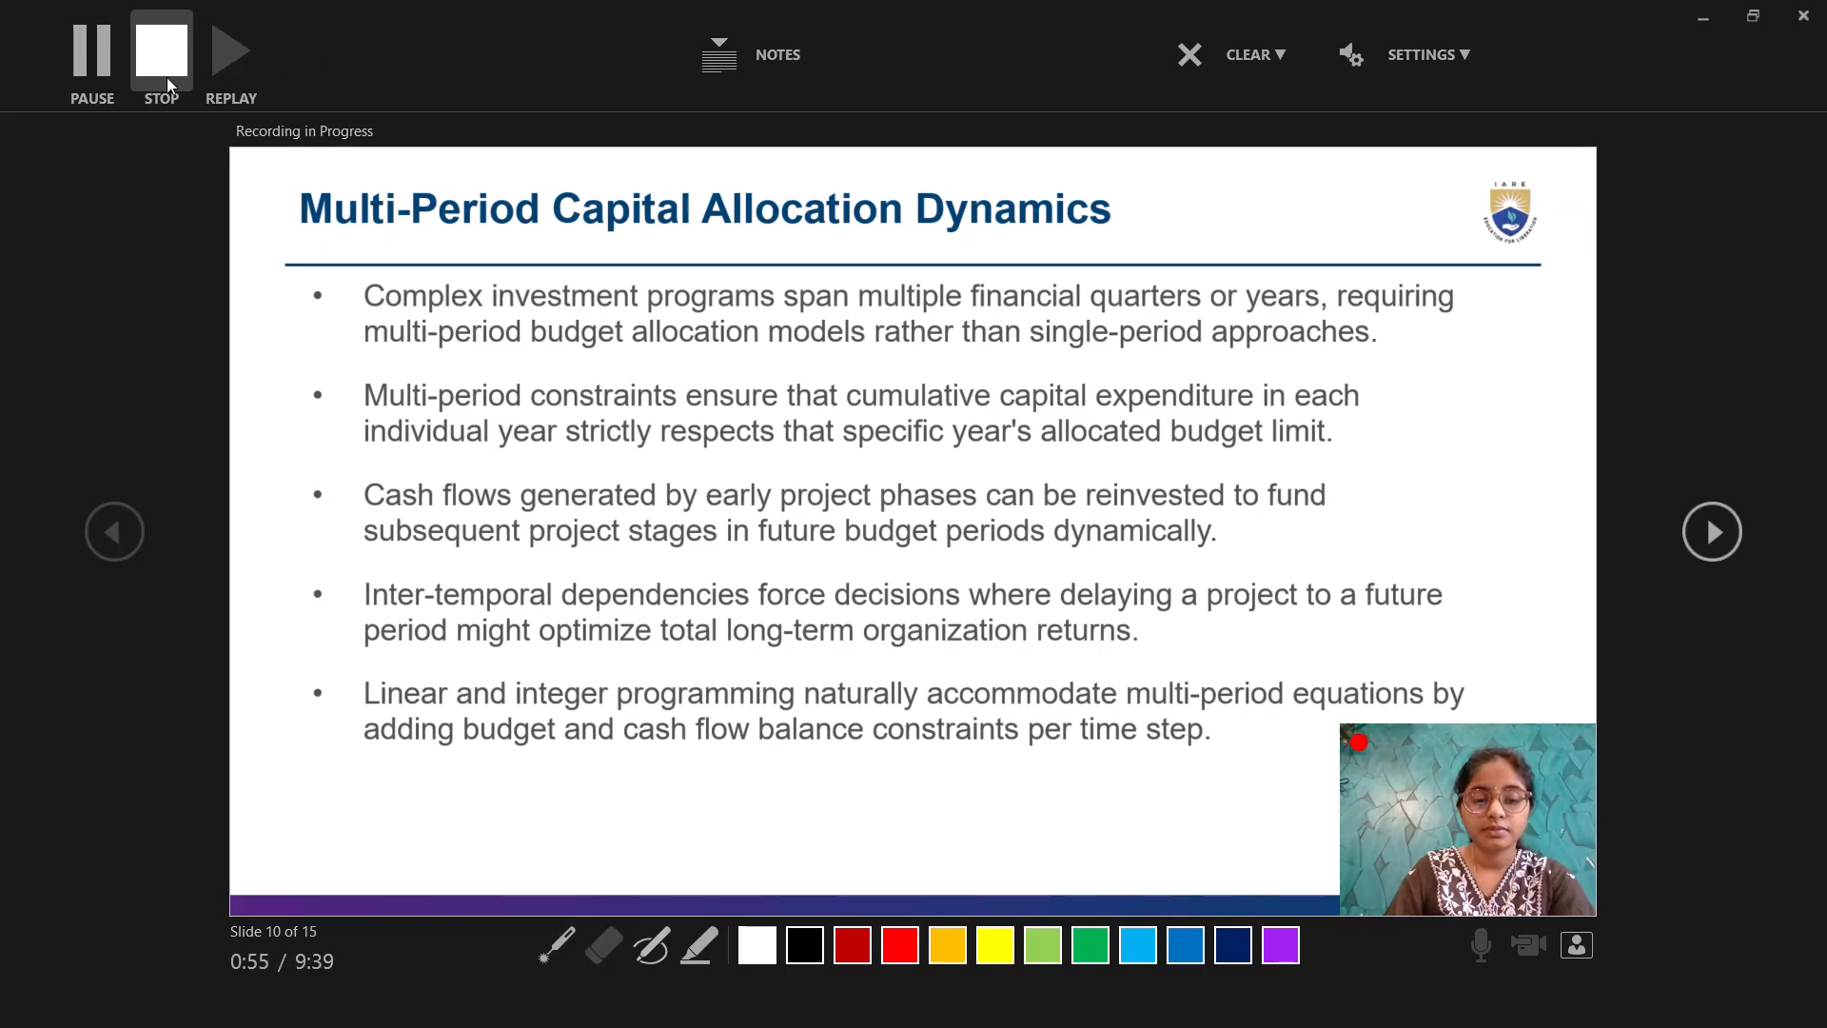
click(1719, 539)
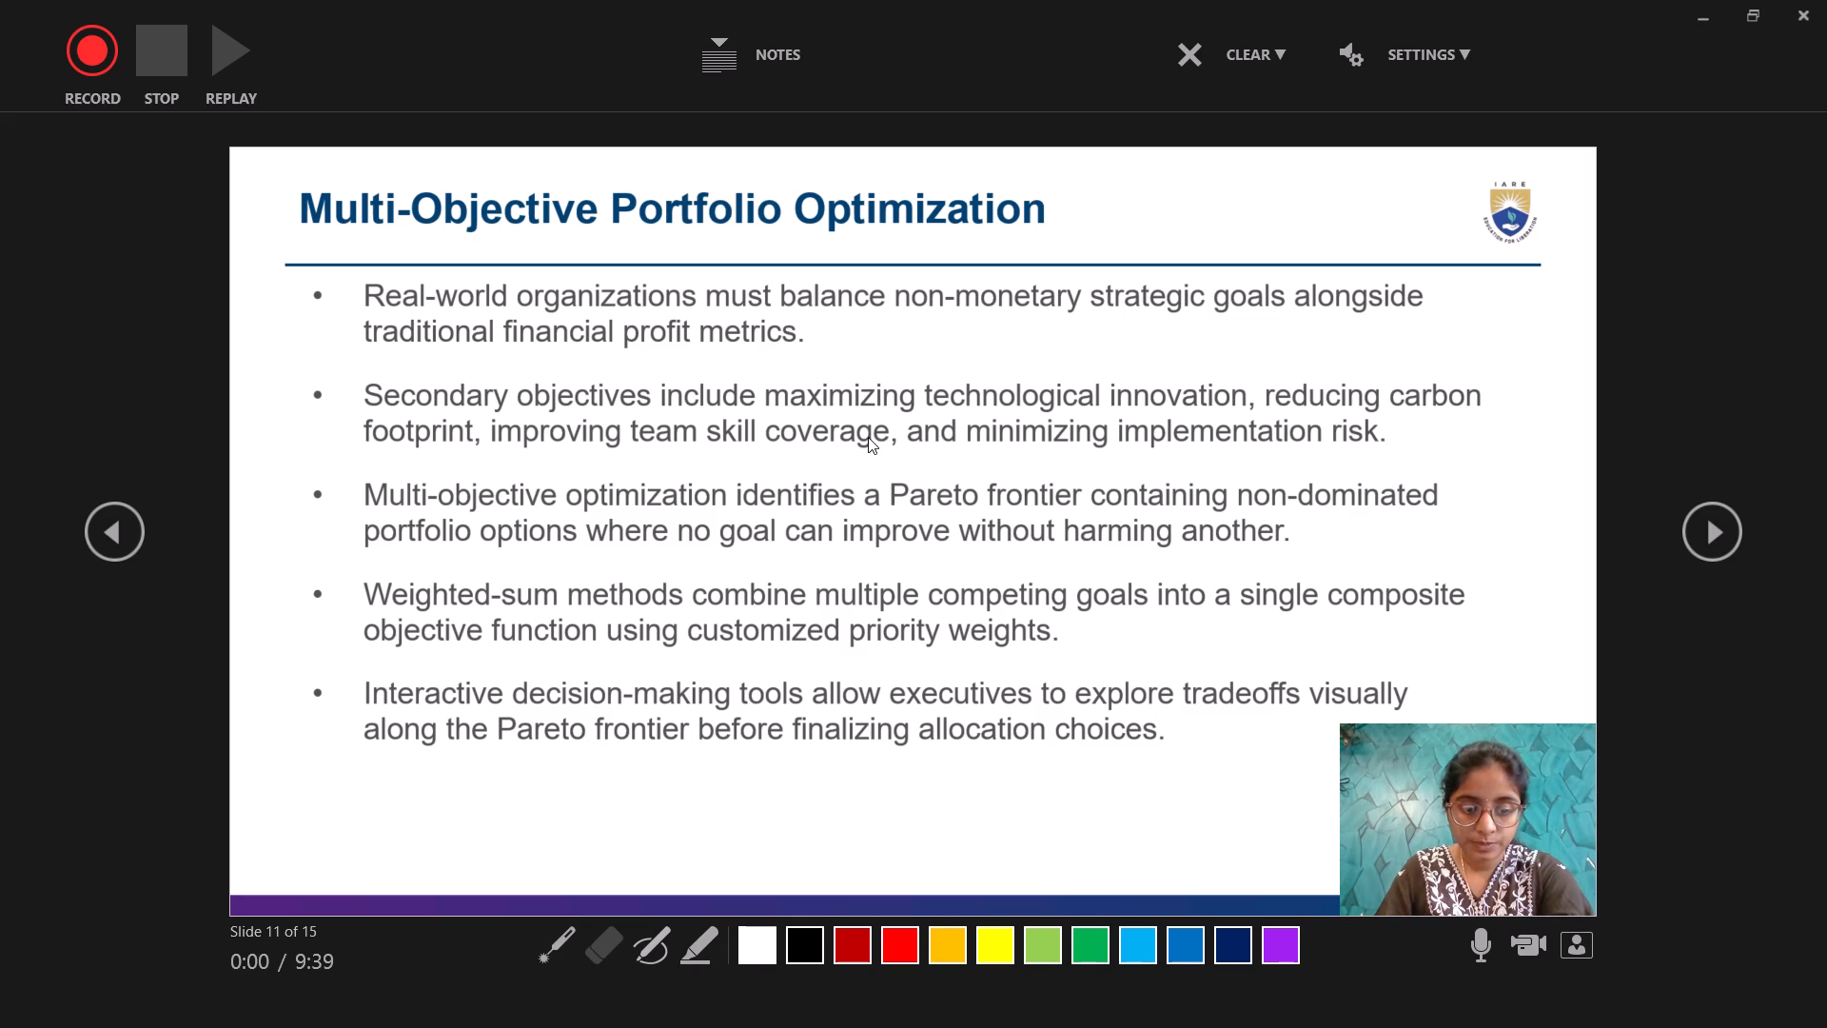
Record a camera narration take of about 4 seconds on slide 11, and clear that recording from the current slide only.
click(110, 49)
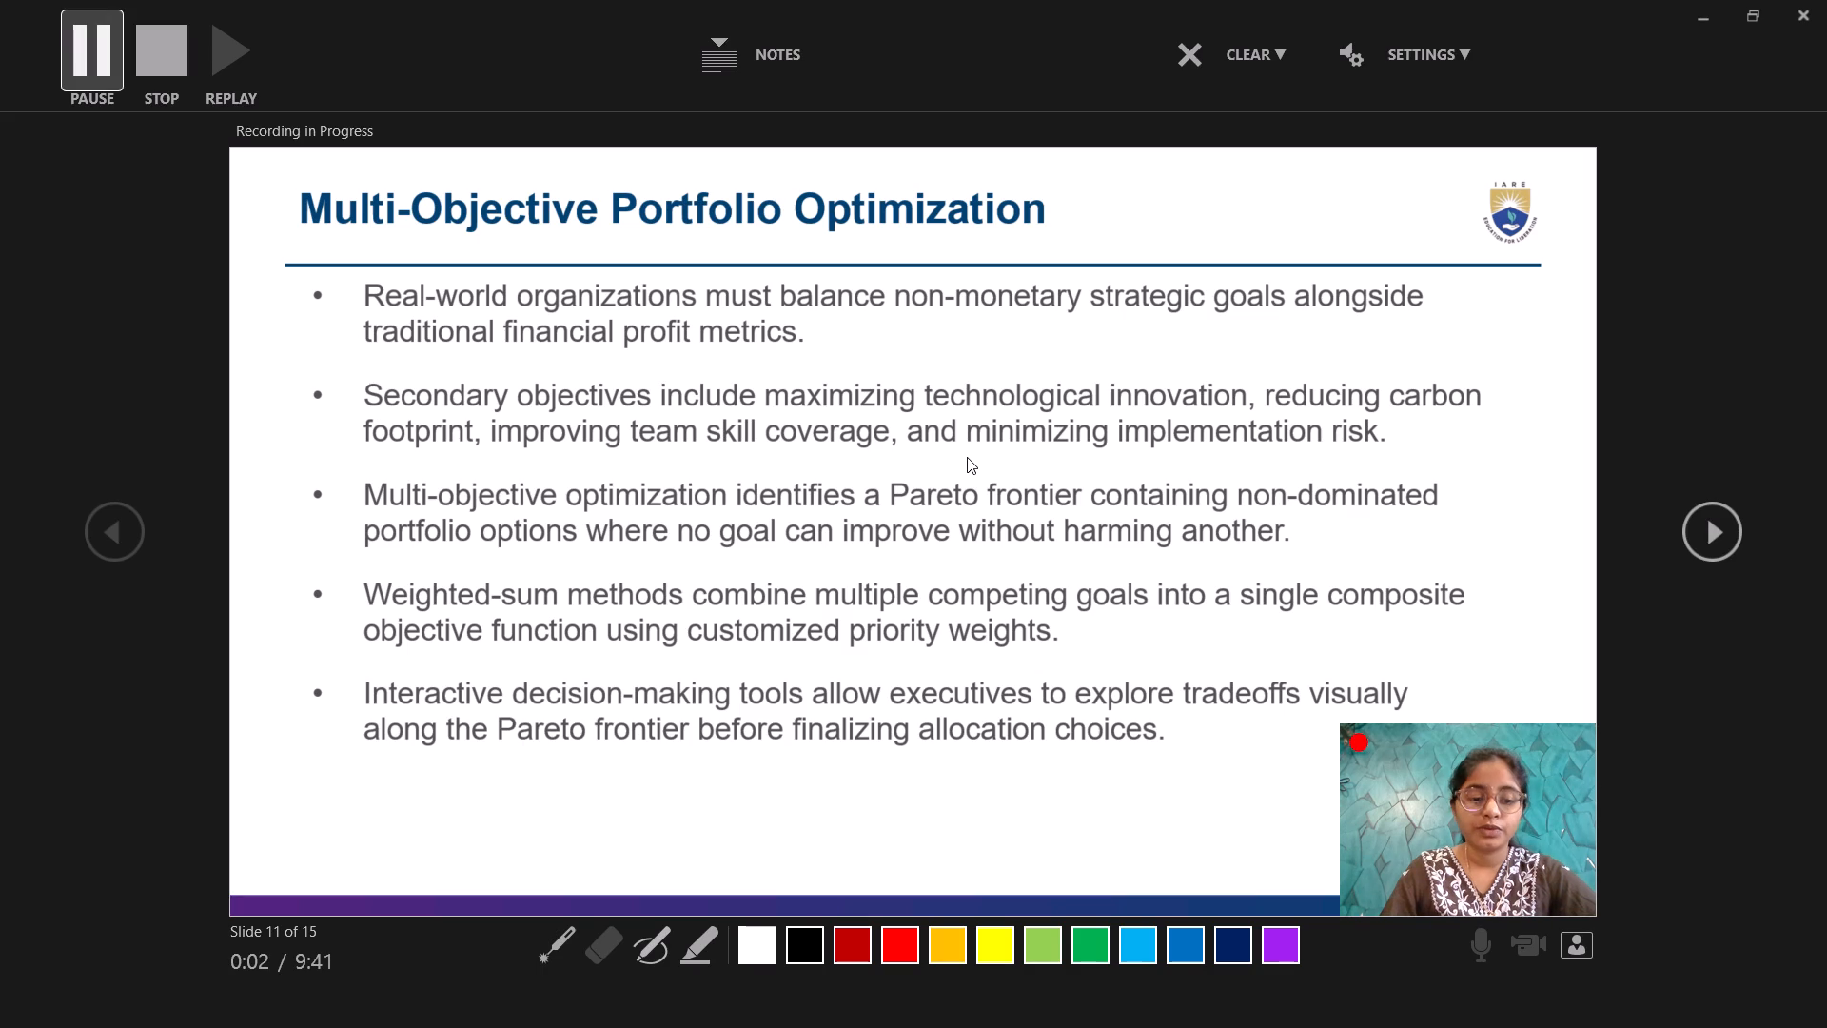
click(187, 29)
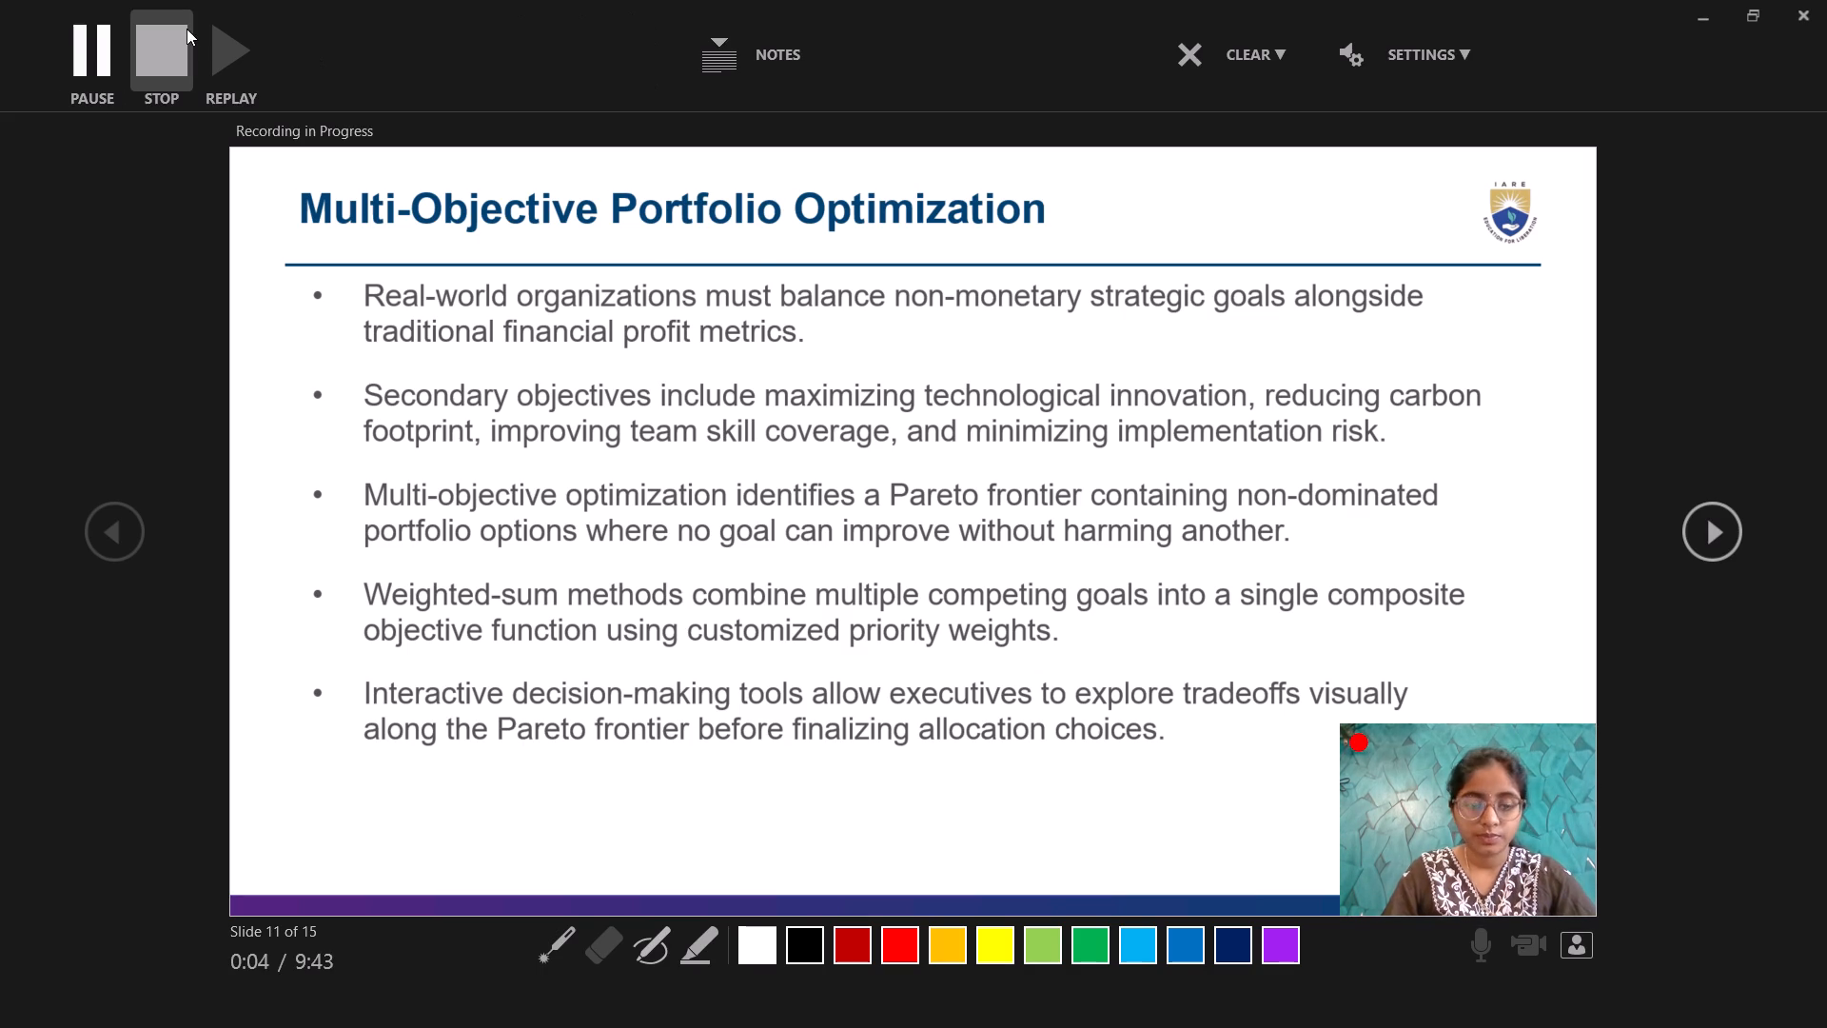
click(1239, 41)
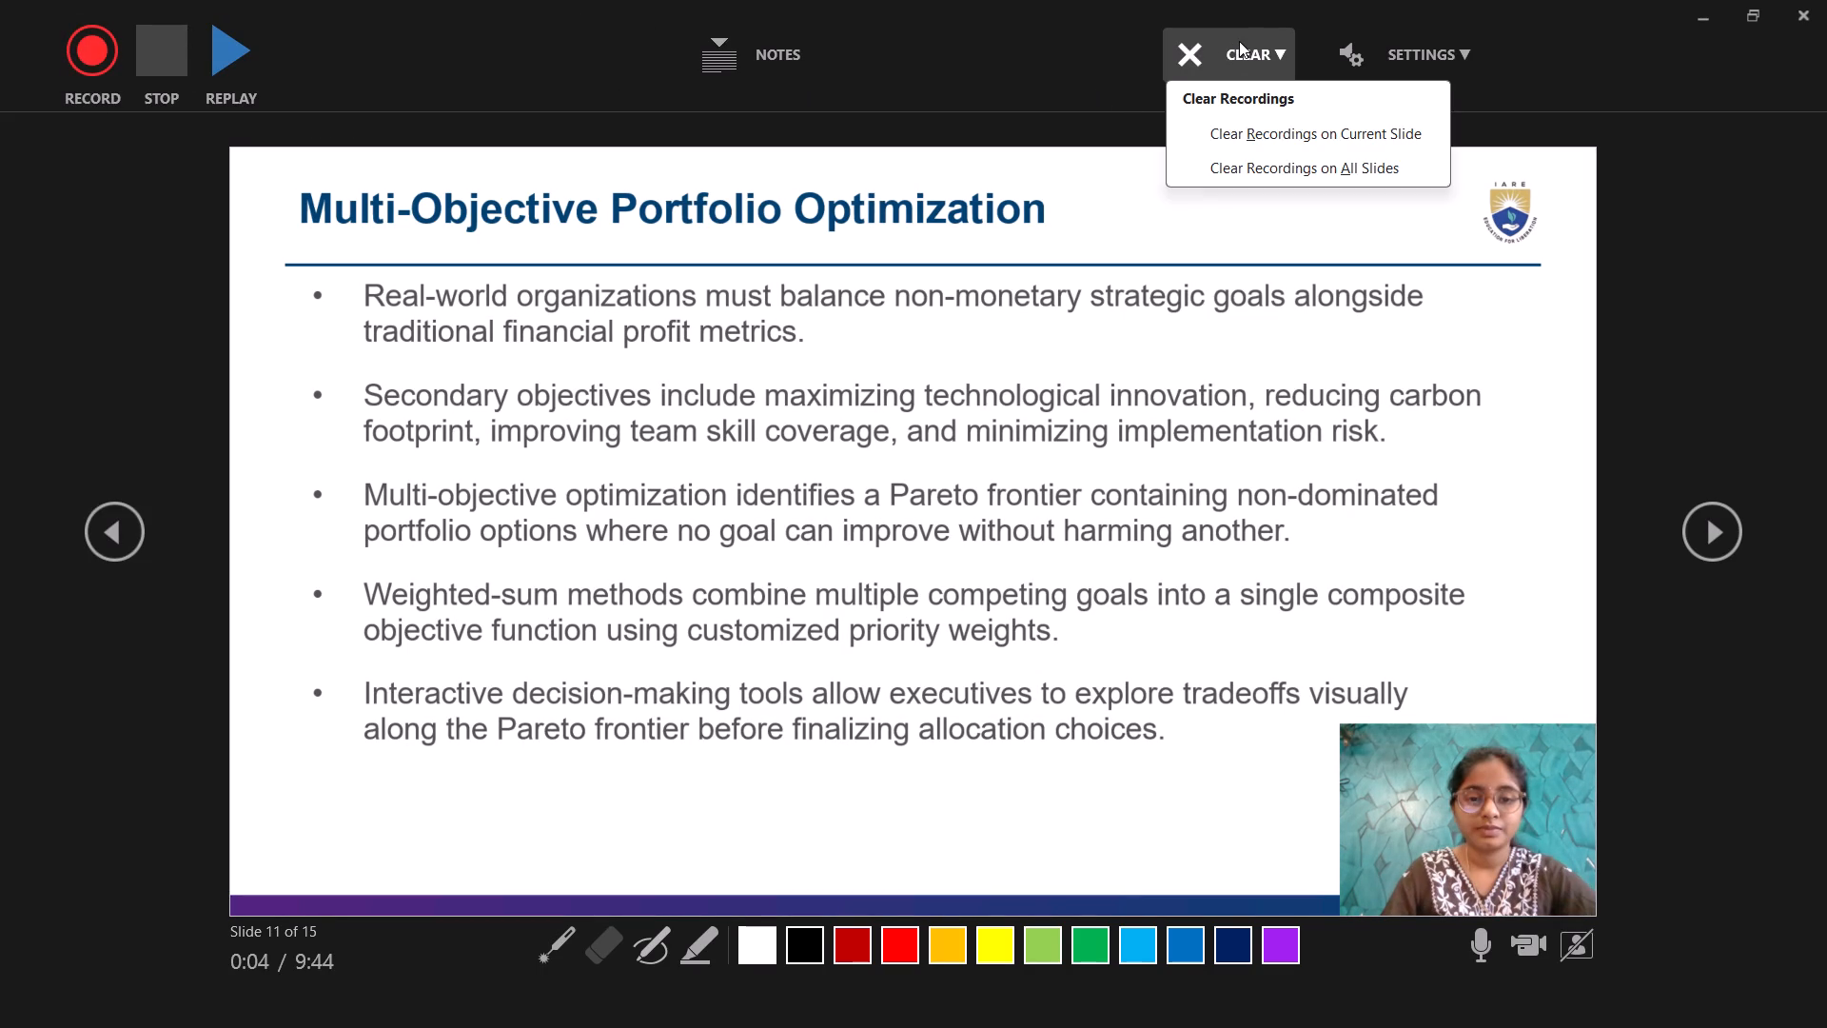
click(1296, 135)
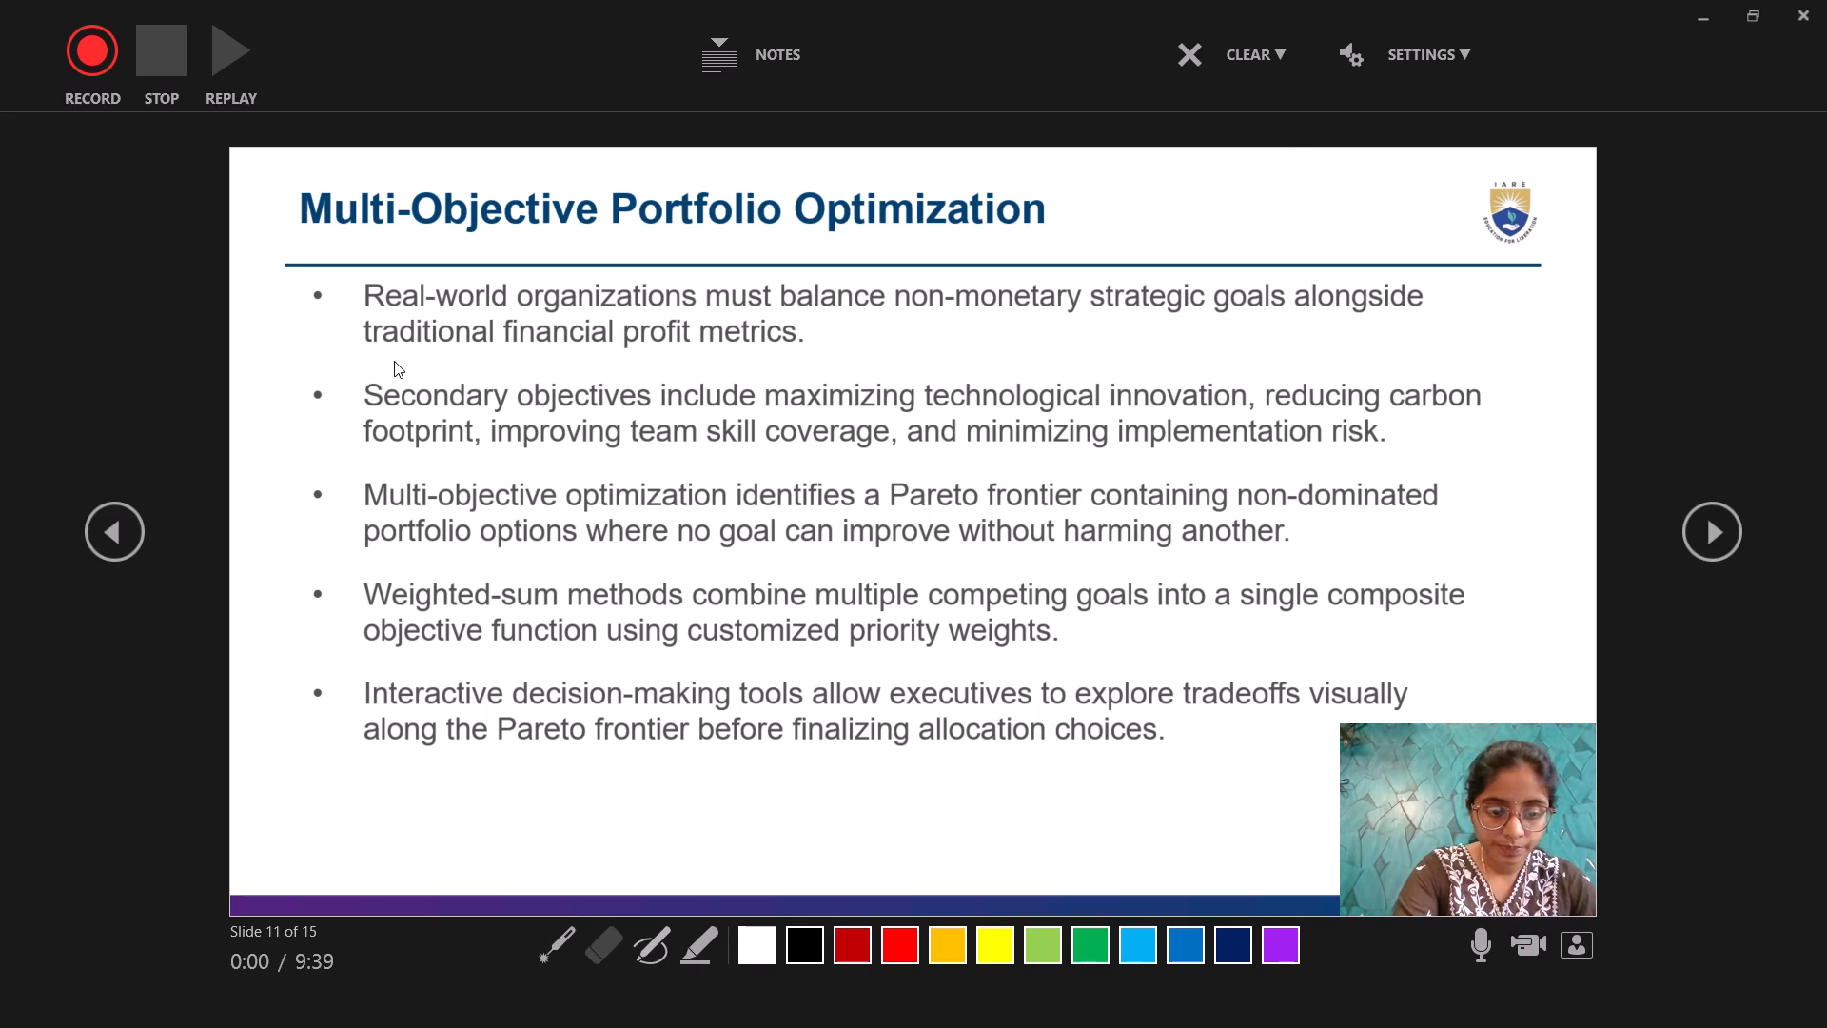
Record a fresh camera narration of about 18 seconds on slide 11 and advance to slide 12 while recording.
click(74, 53)
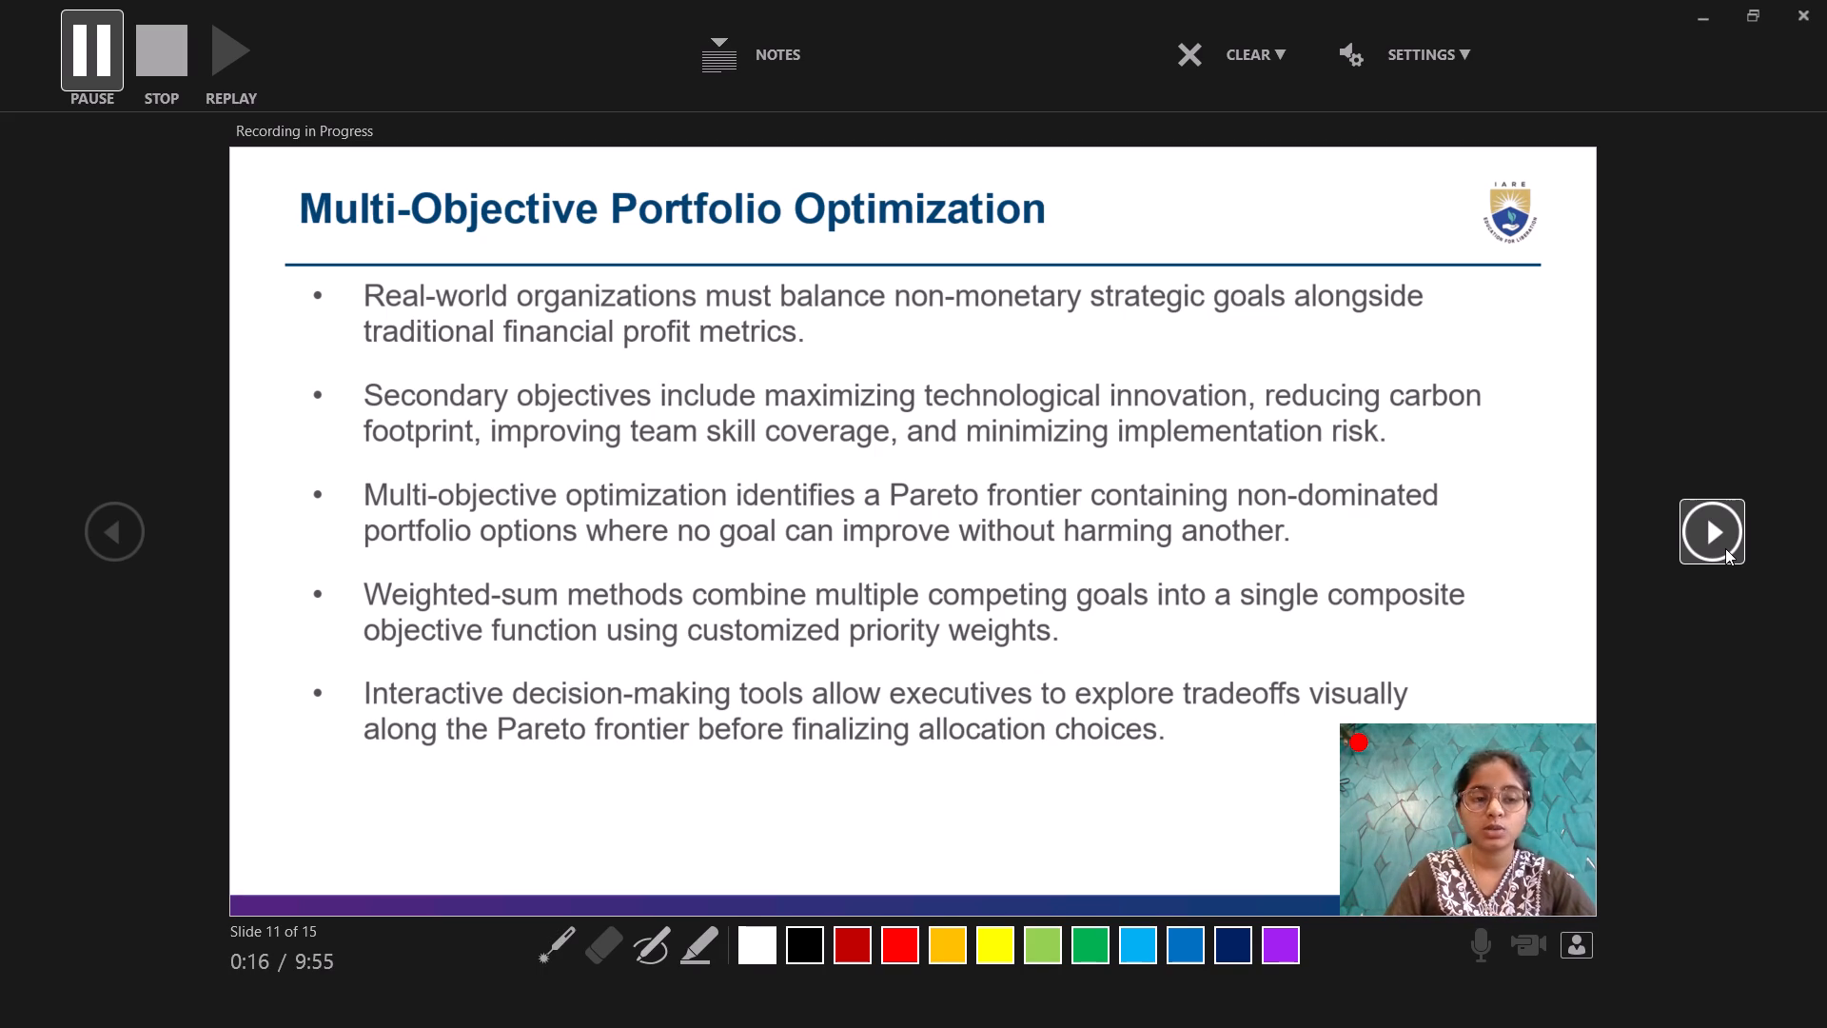
click(1725, 548)
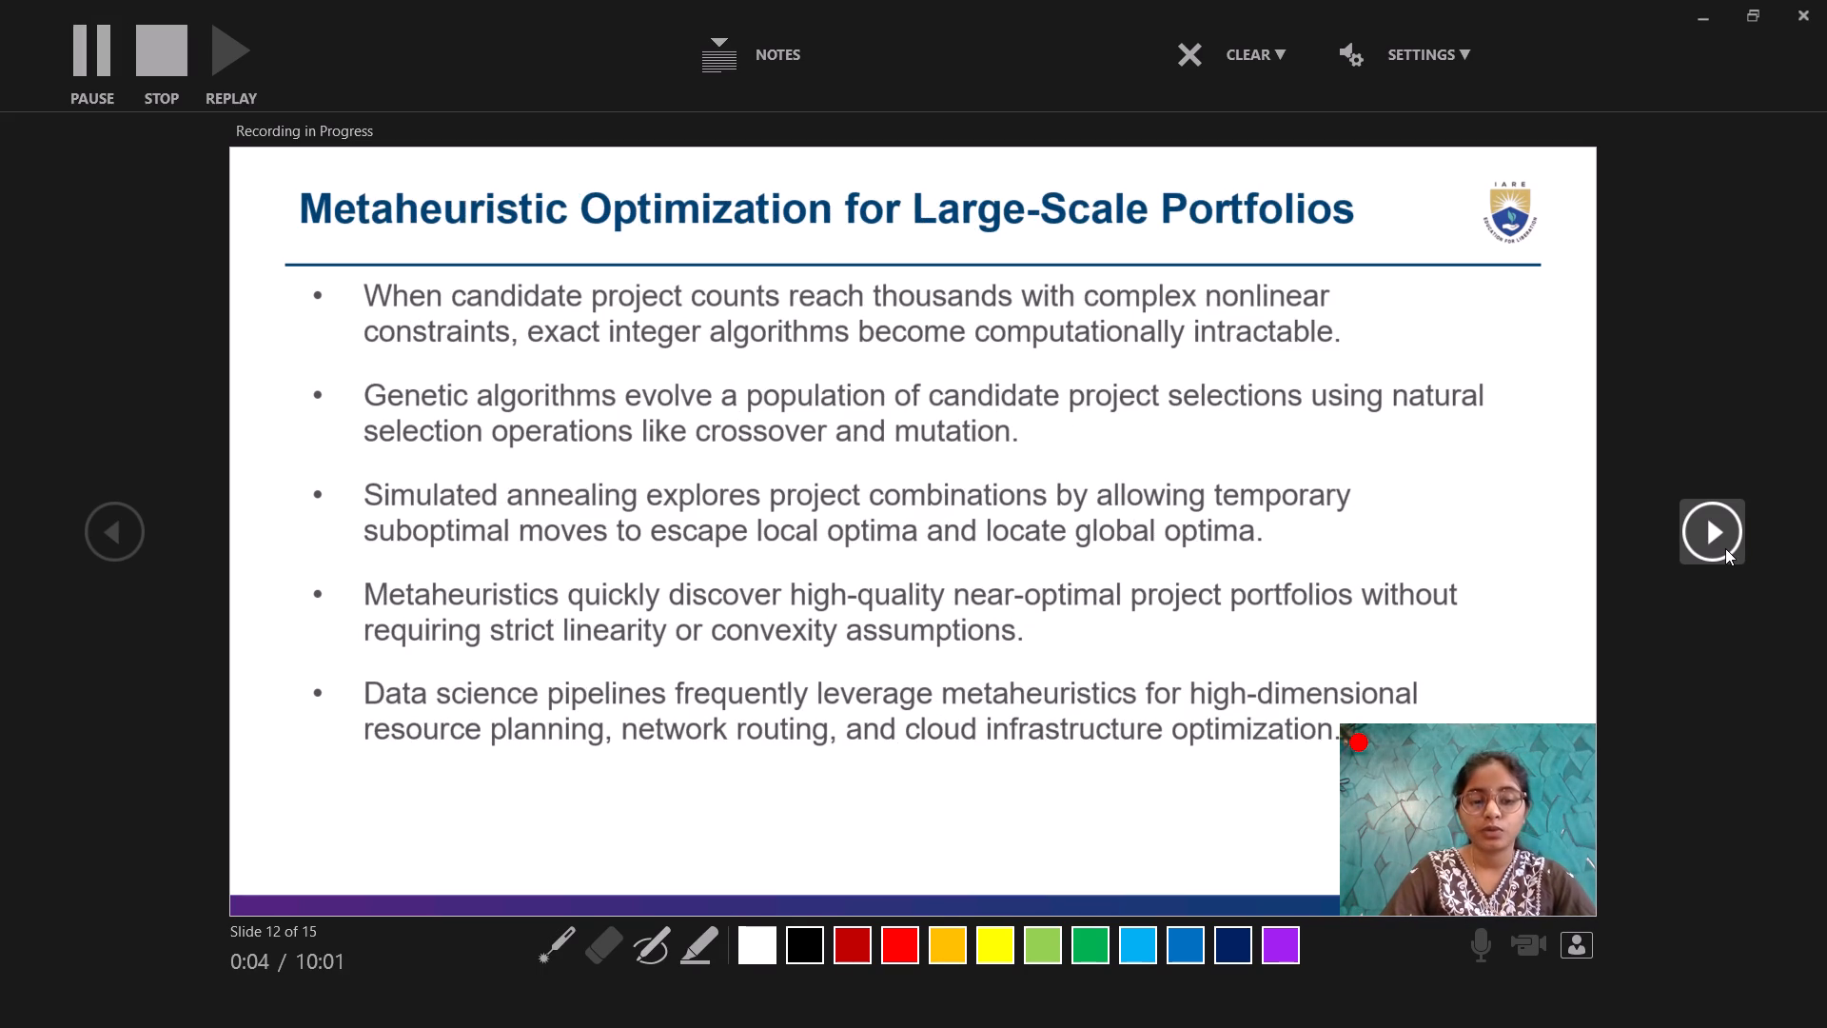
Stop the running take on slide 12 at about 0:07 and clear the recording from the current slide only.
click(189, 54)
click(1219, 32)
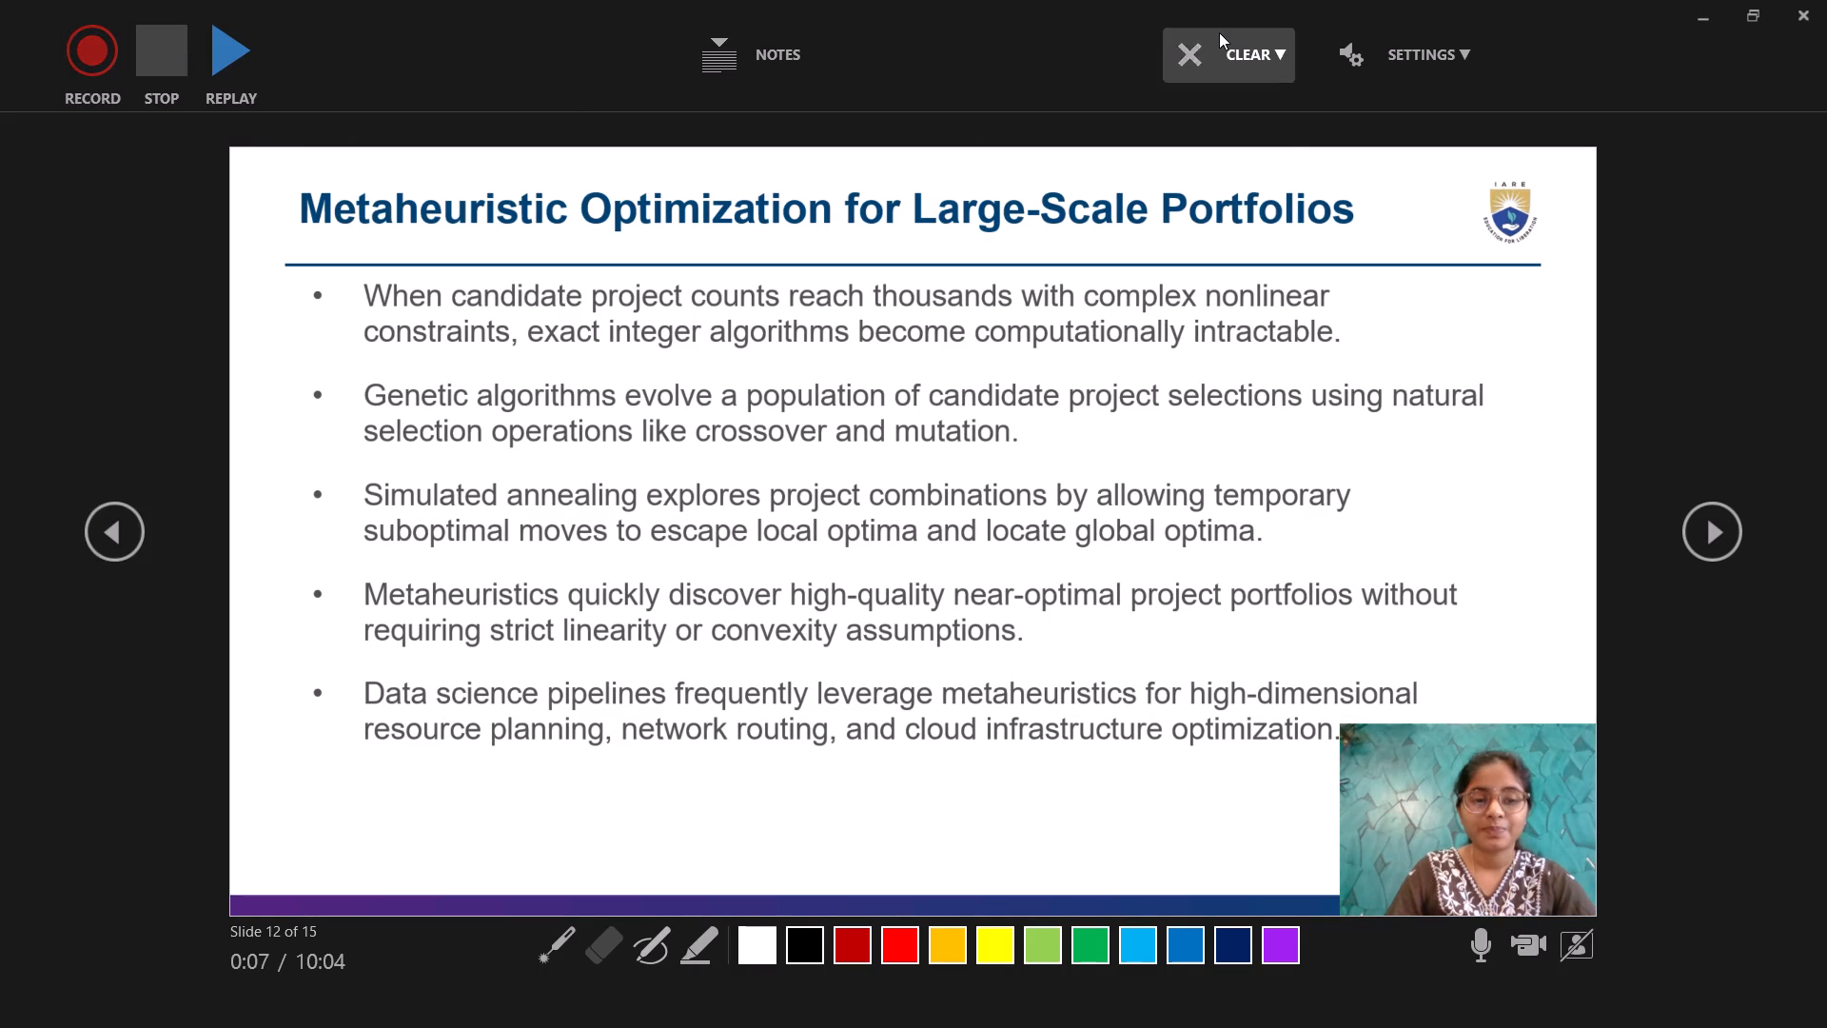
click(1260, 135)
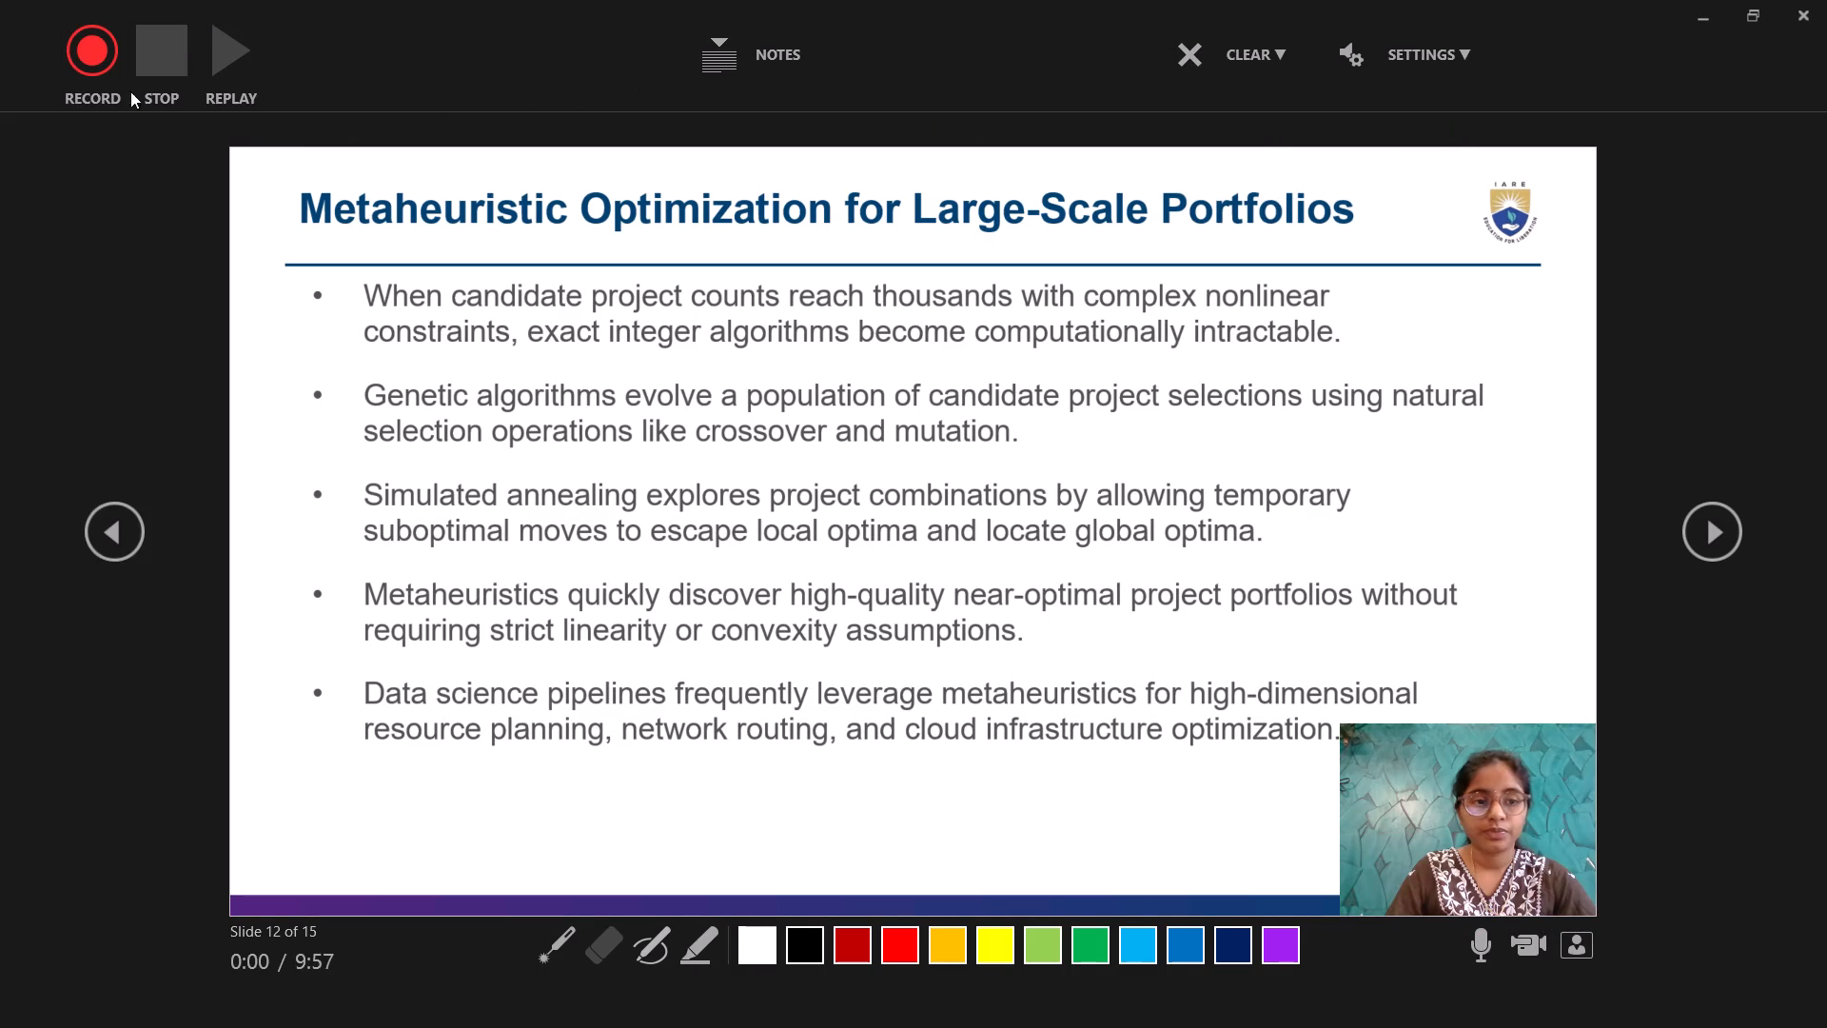
Record camera narration continuously across slides 12 to 15, stop about 3 seconds into the Thank You slide, and exit the recording view.
click(88, 65)
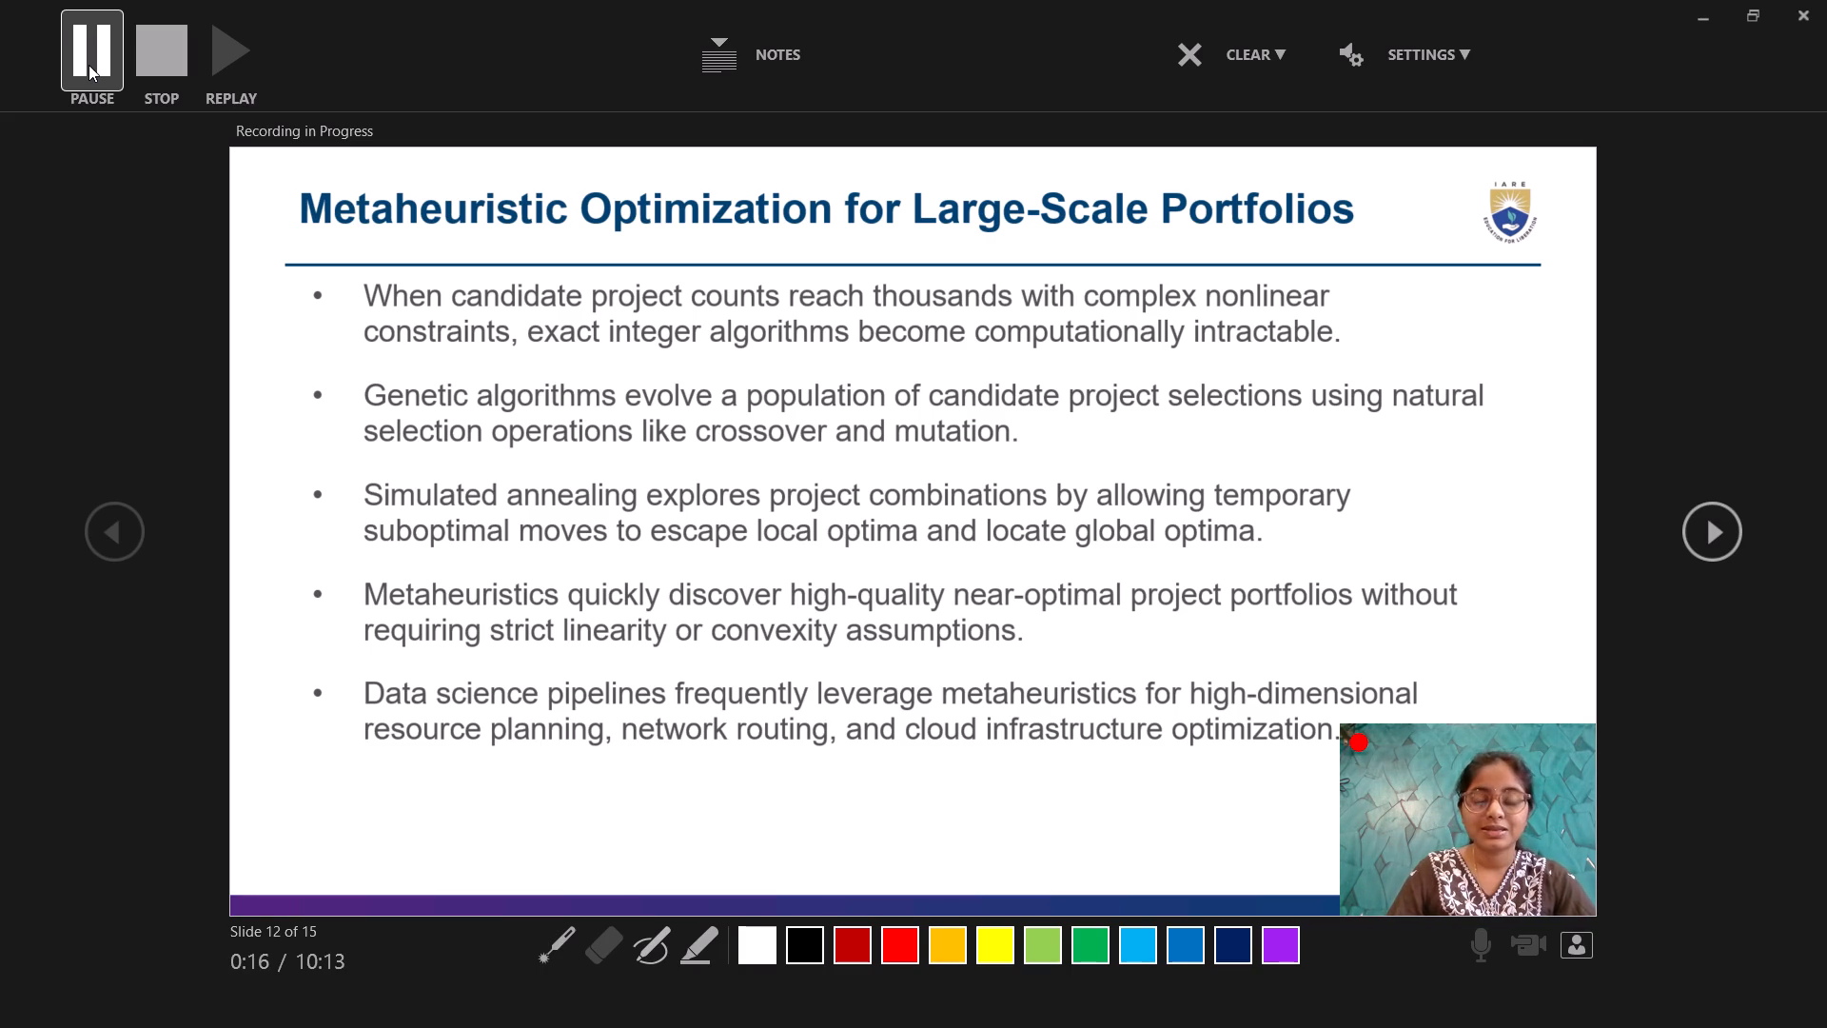
click(1724, 525)
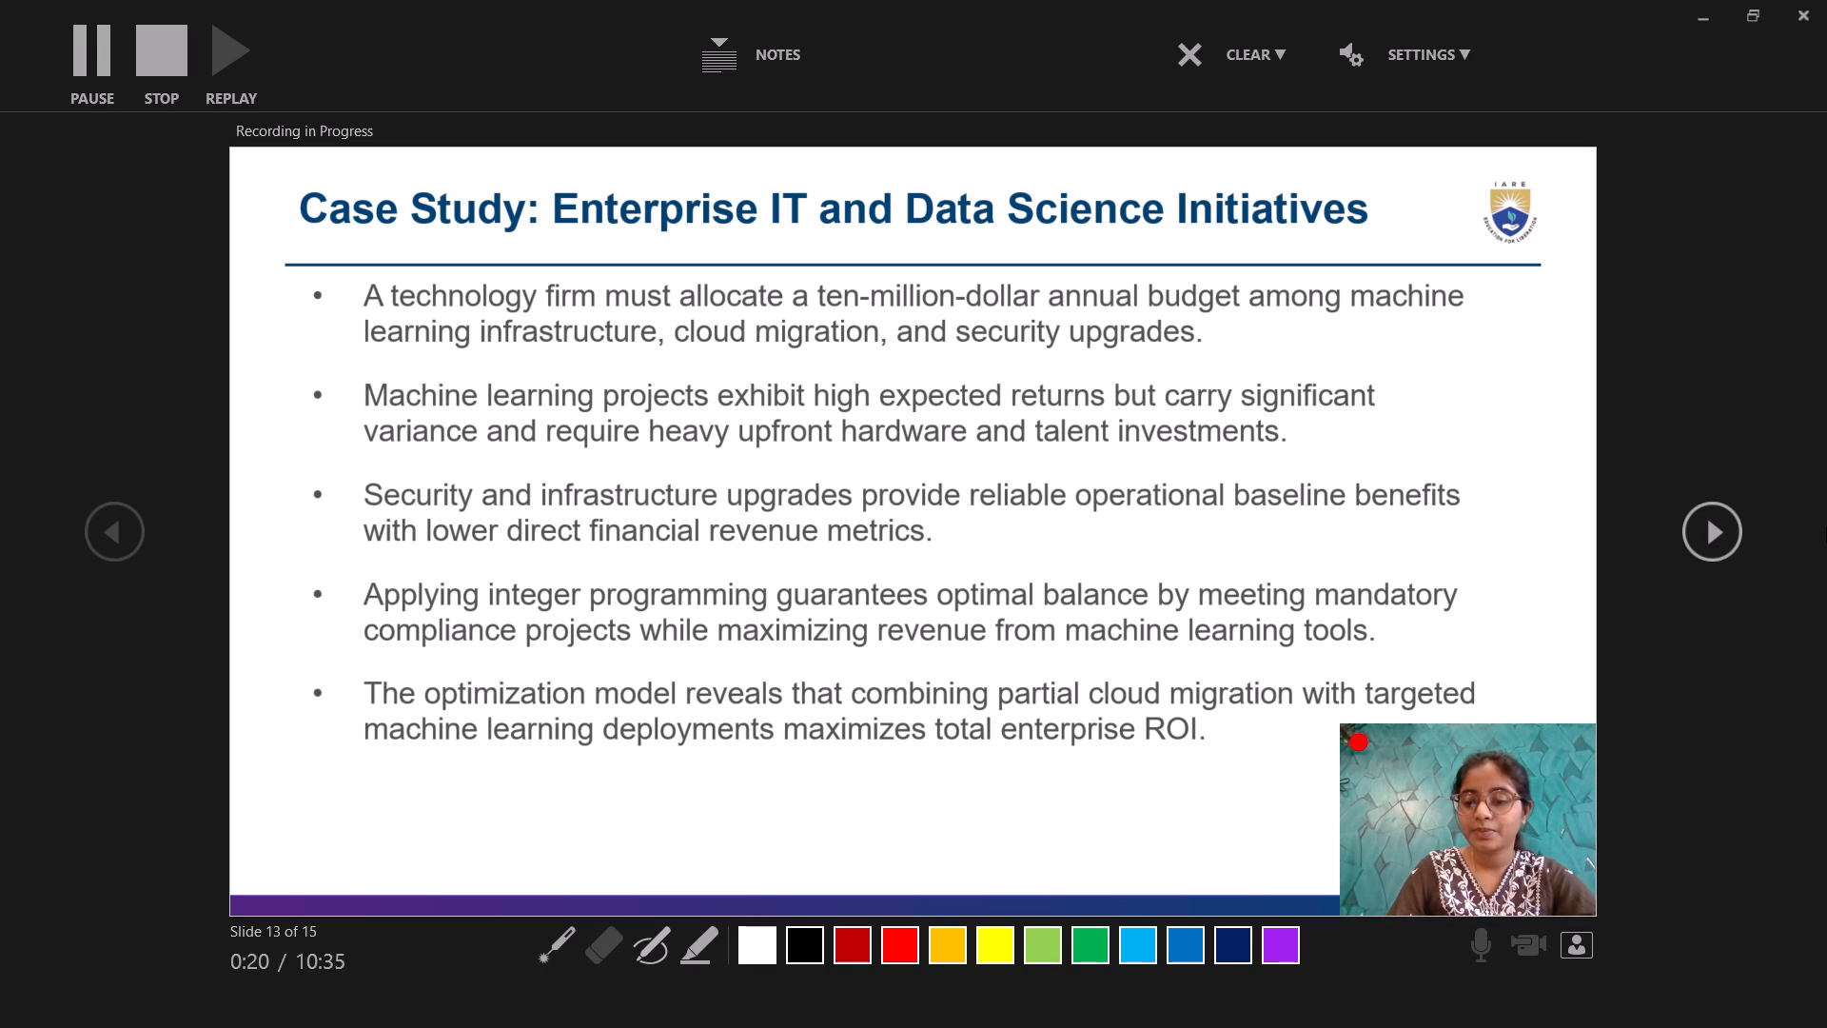
click(1713, 520)
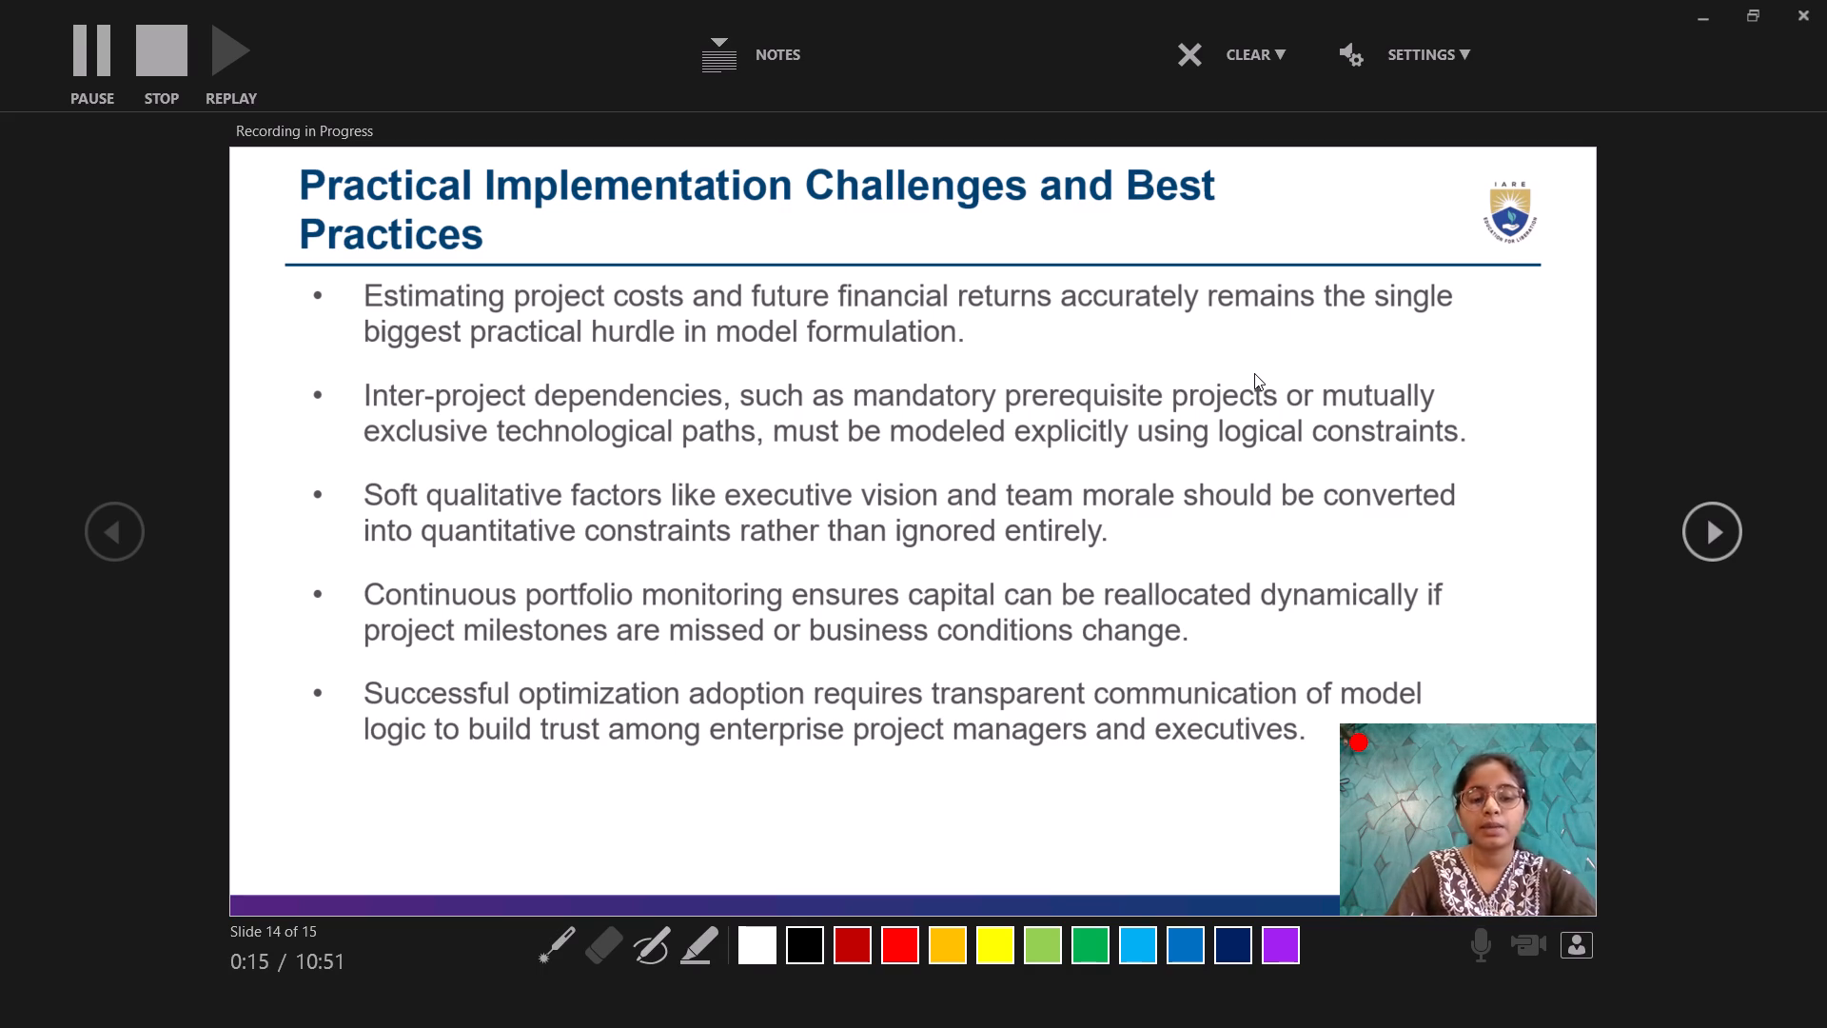
click(1736, 532)
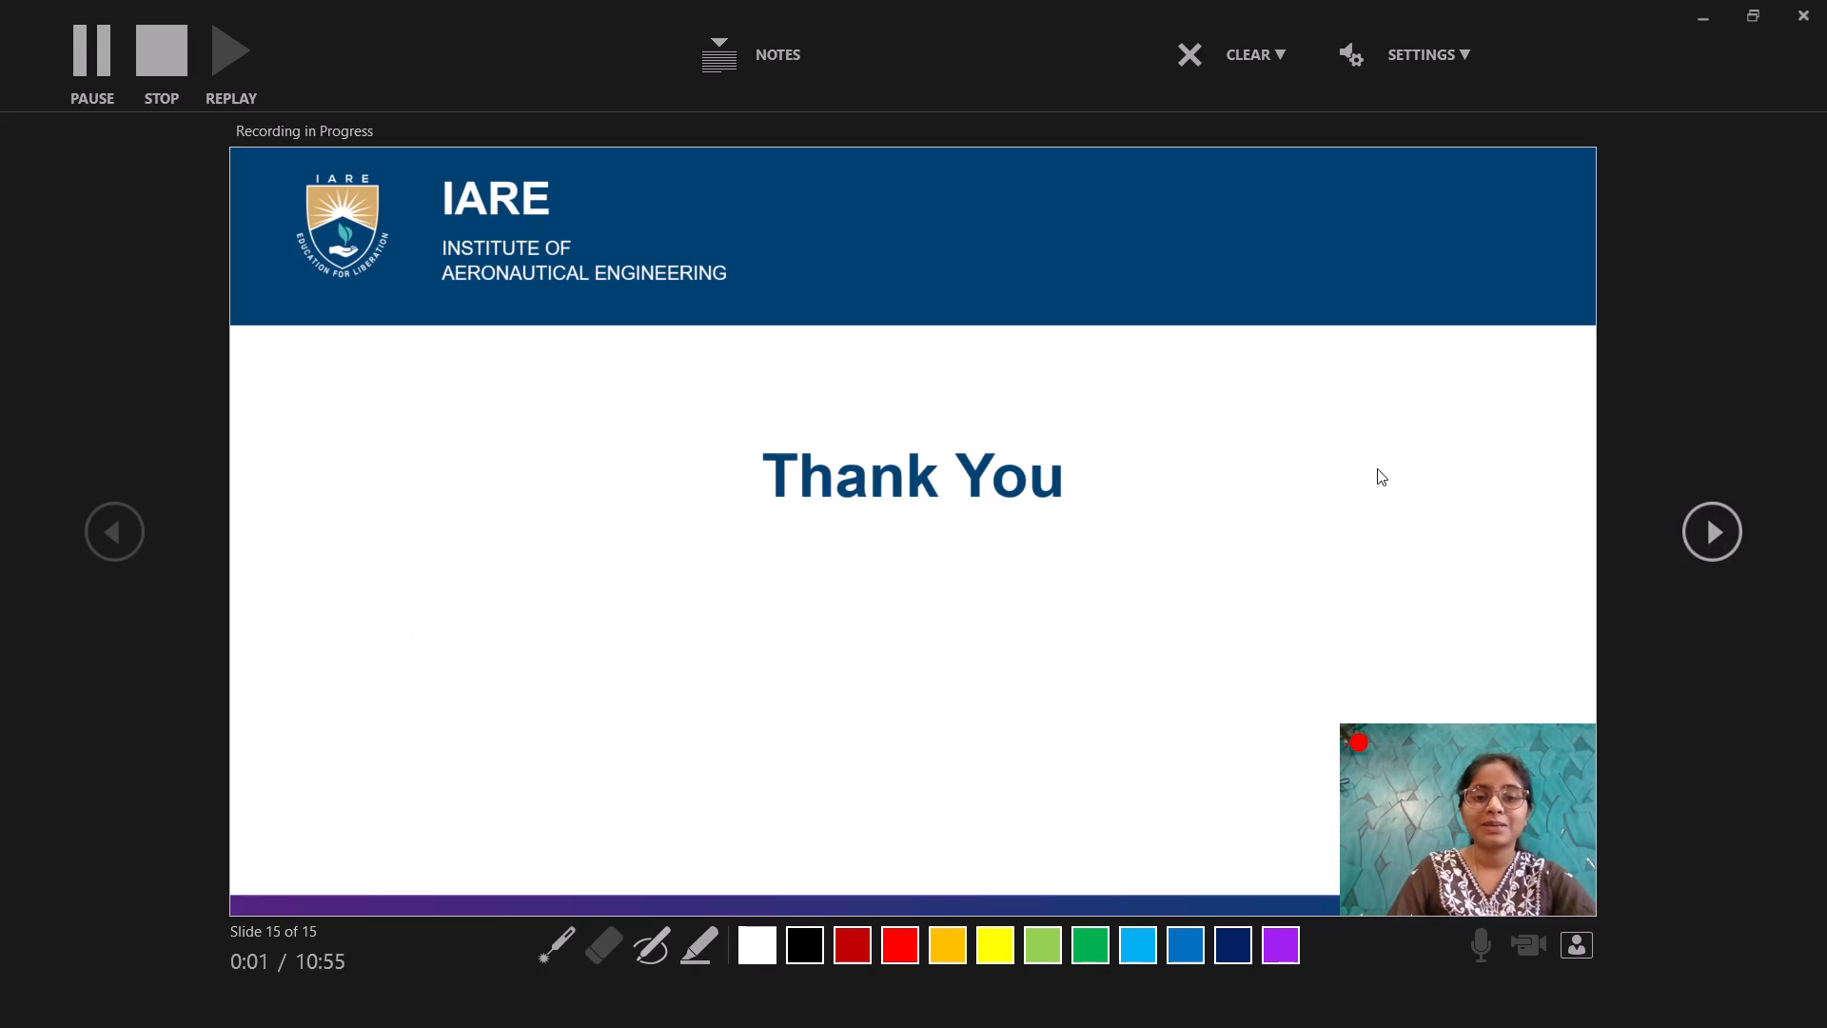
click(167, 86)
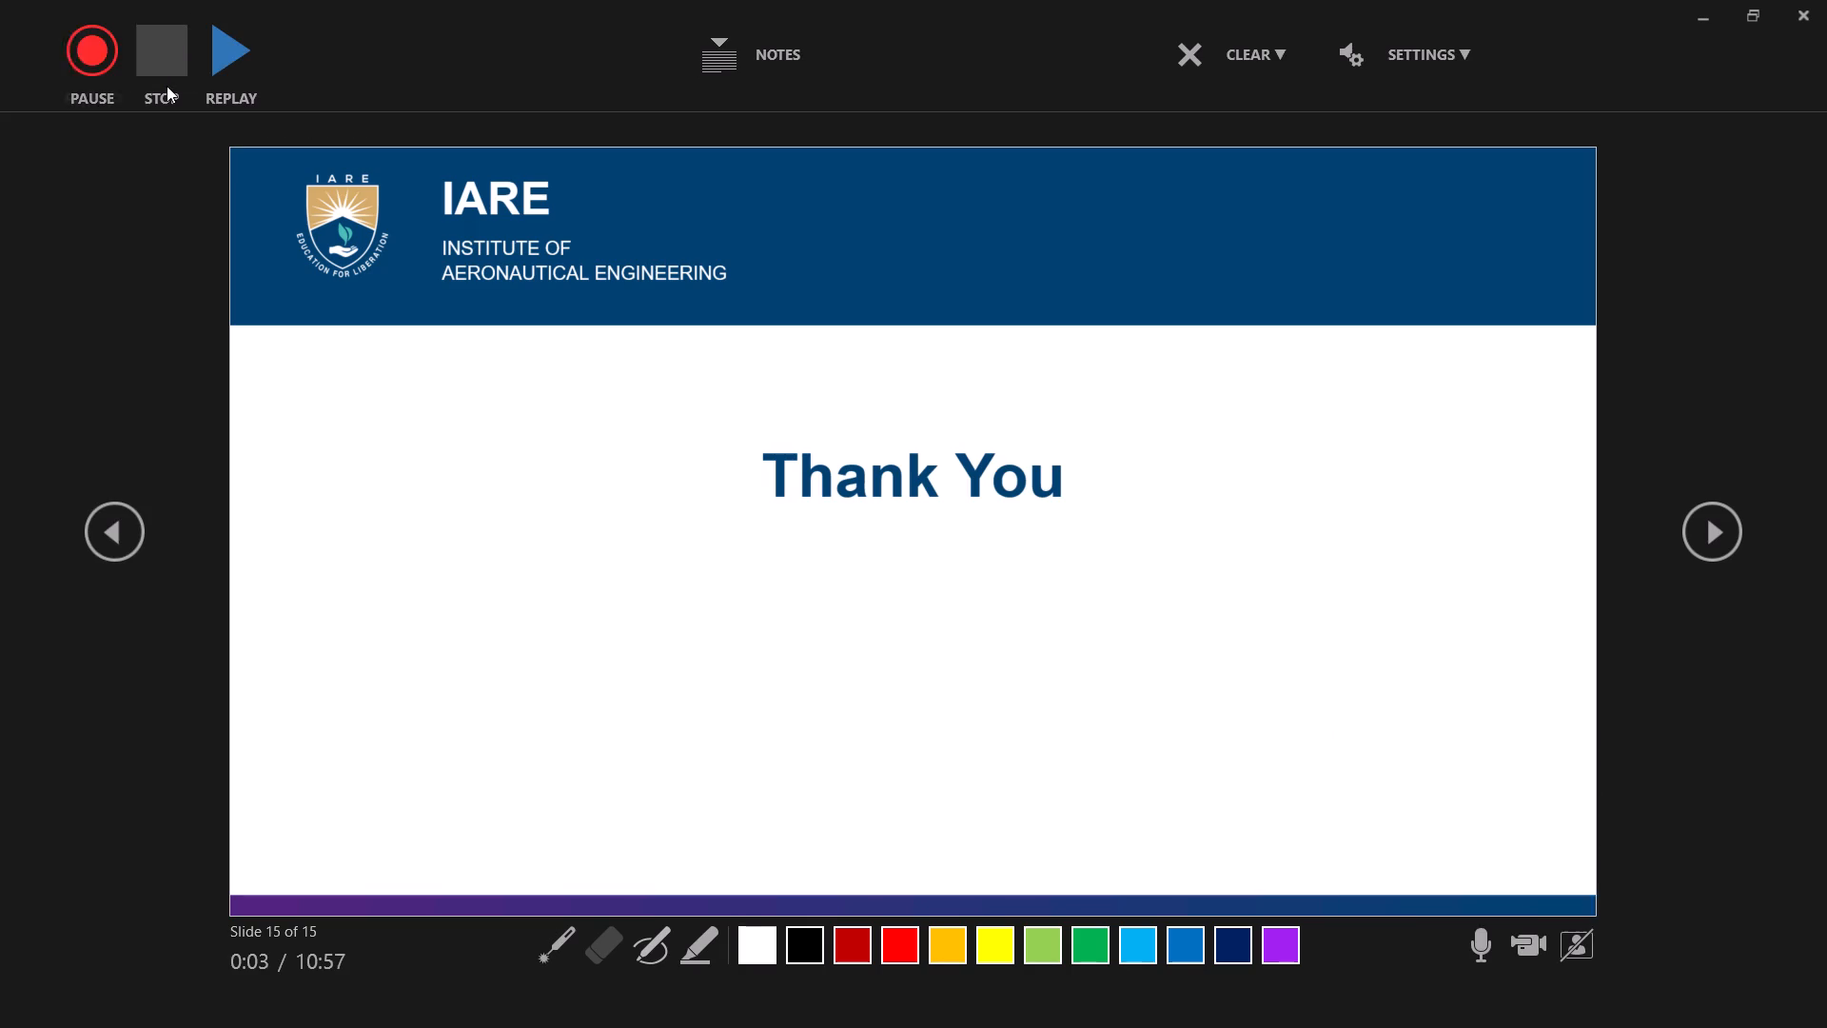
click(1805, 3)
click(1803, 11)
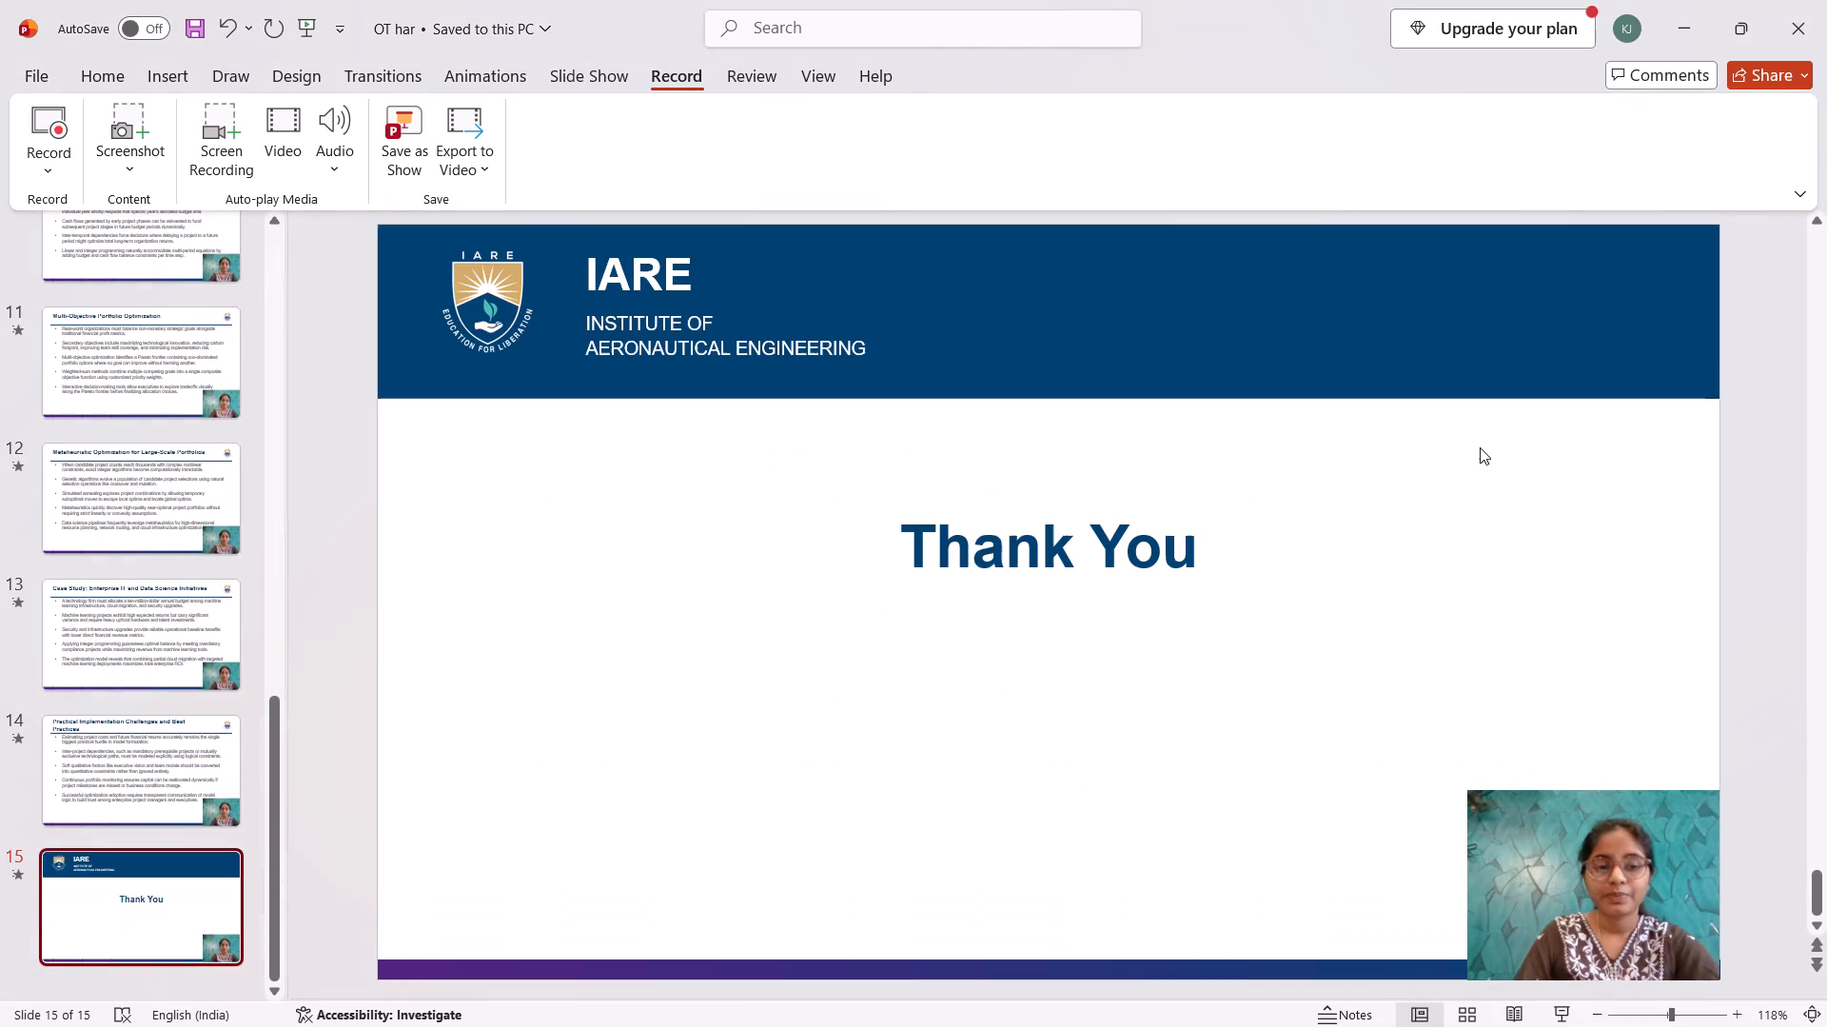
Play back the camera recording on slide 15, the Thank You slide, to check it.
scroll(1480, 447, down, 11)
click(1544, 887)
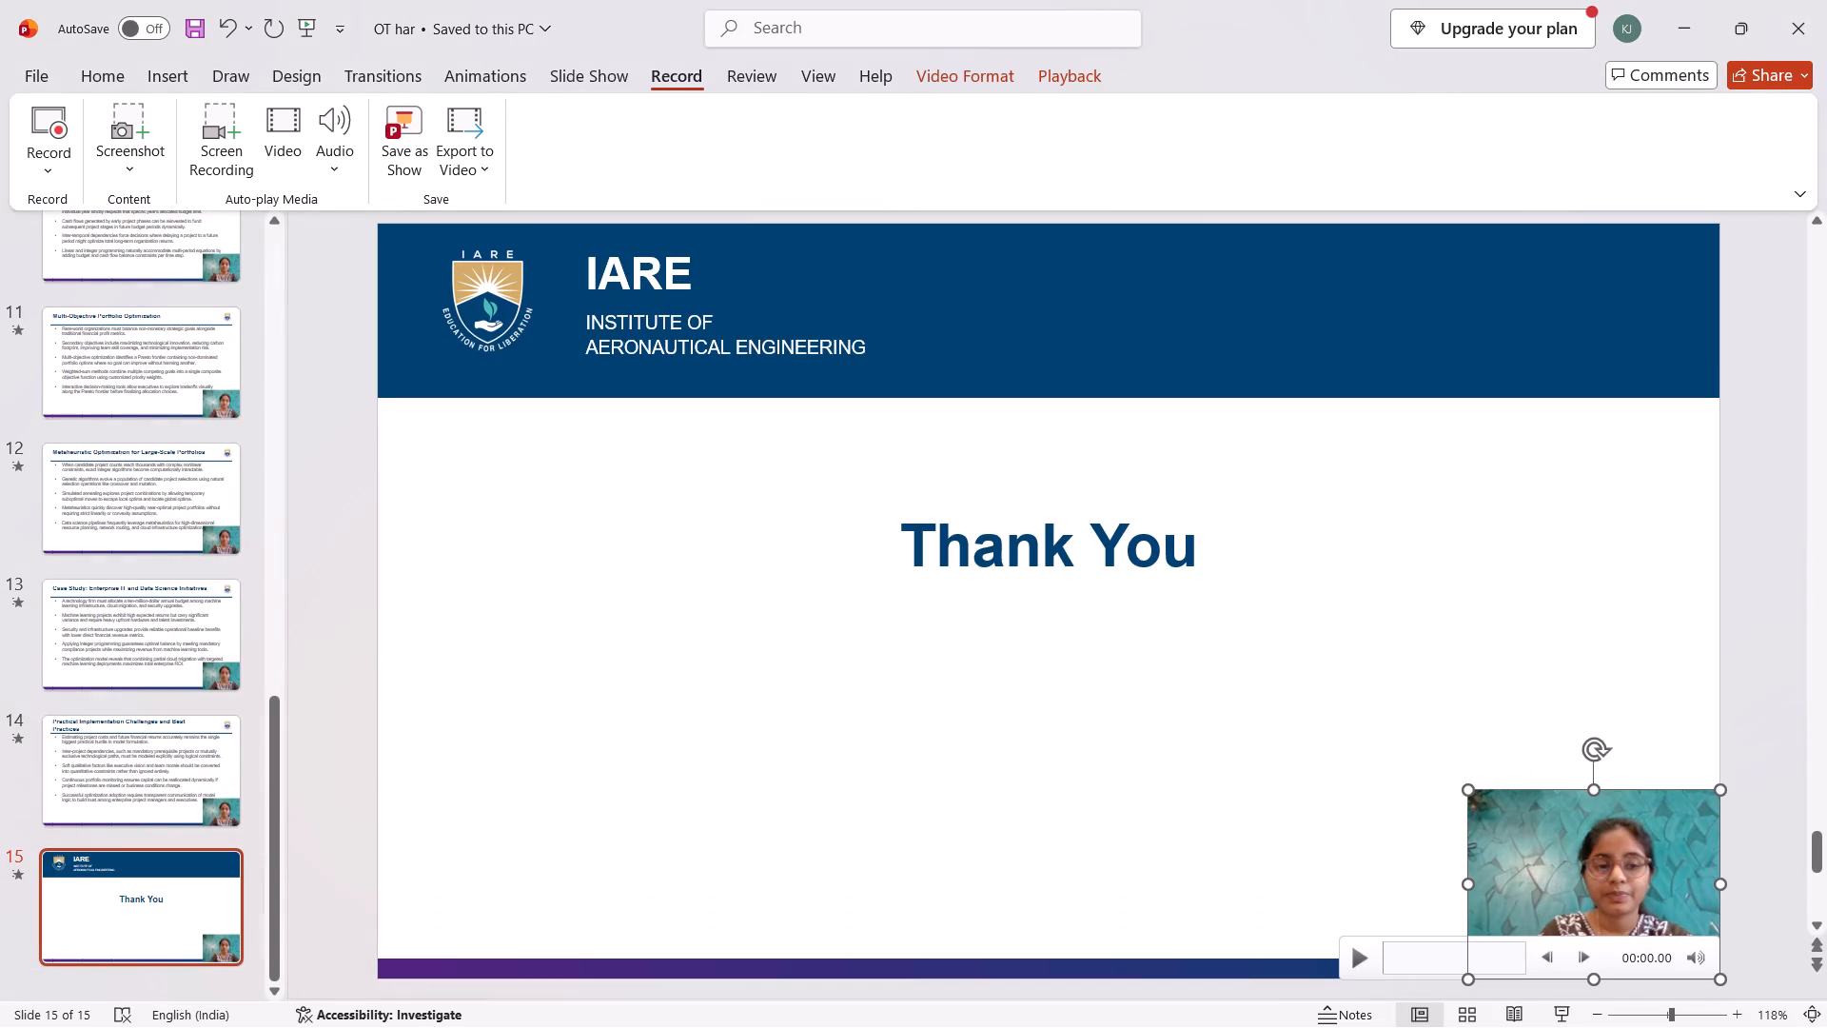
click(1356, 947)
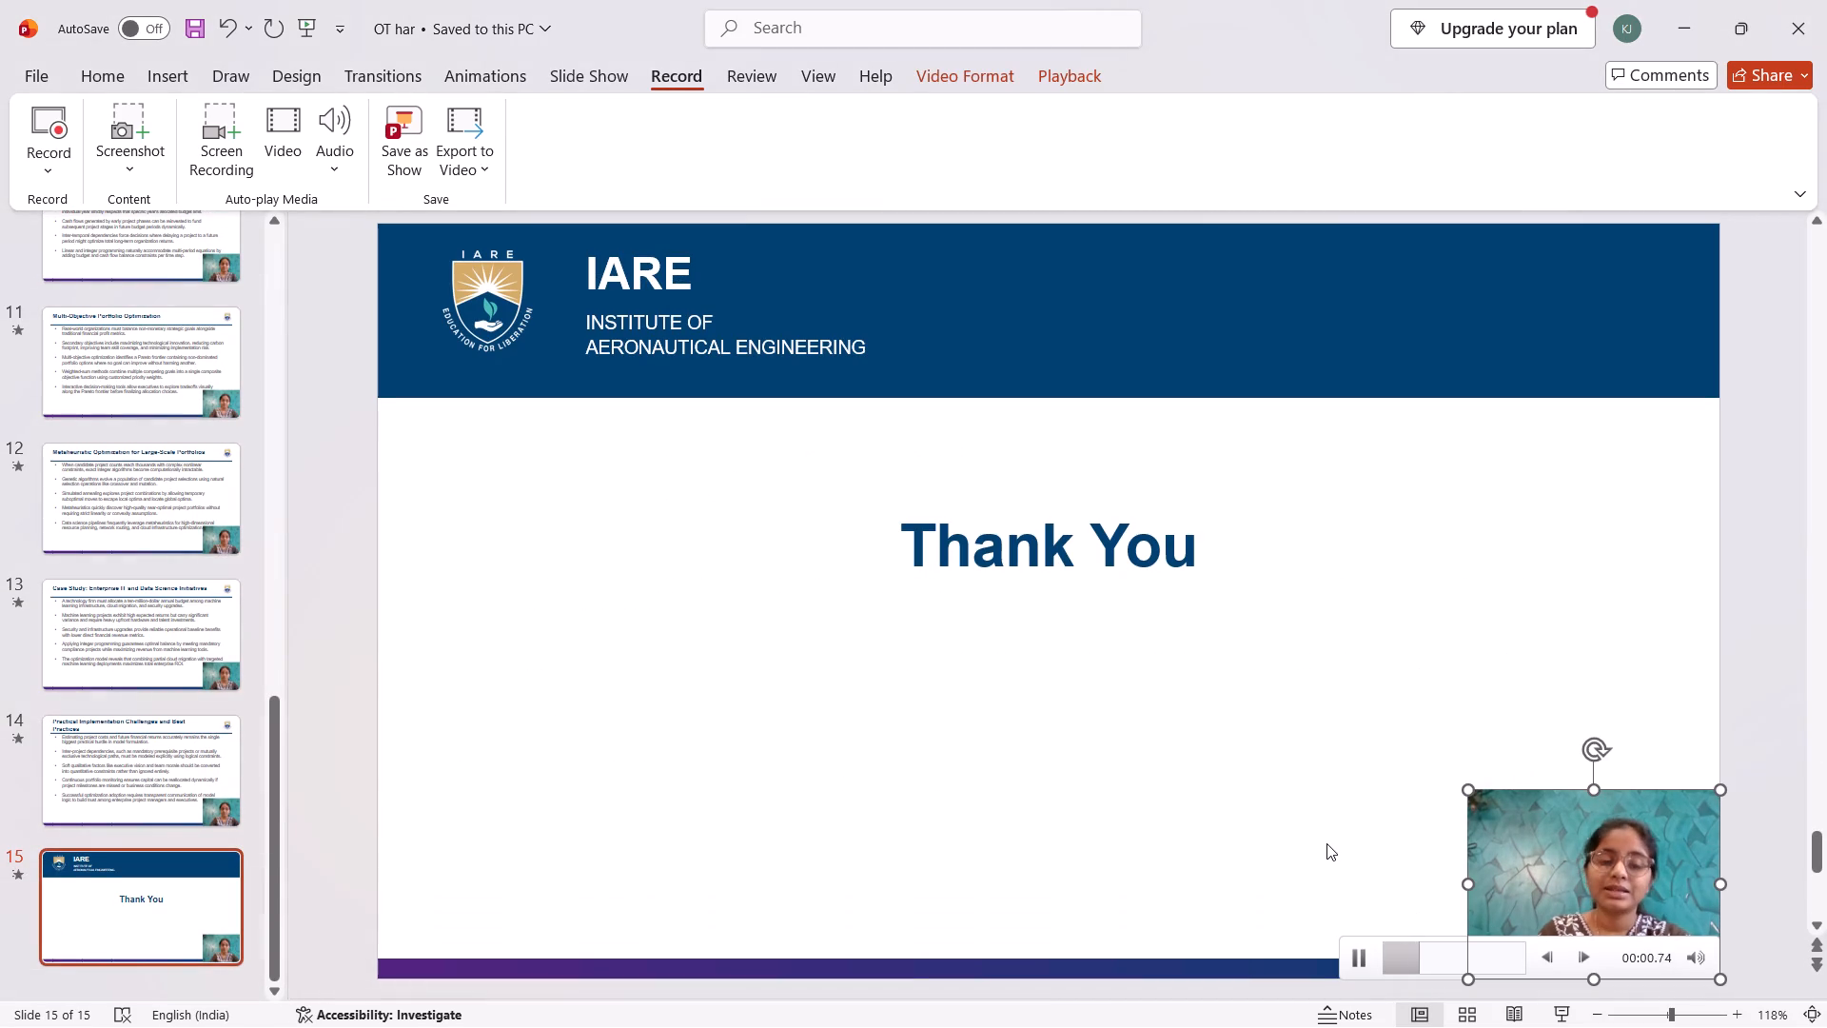
click(1354, 959)
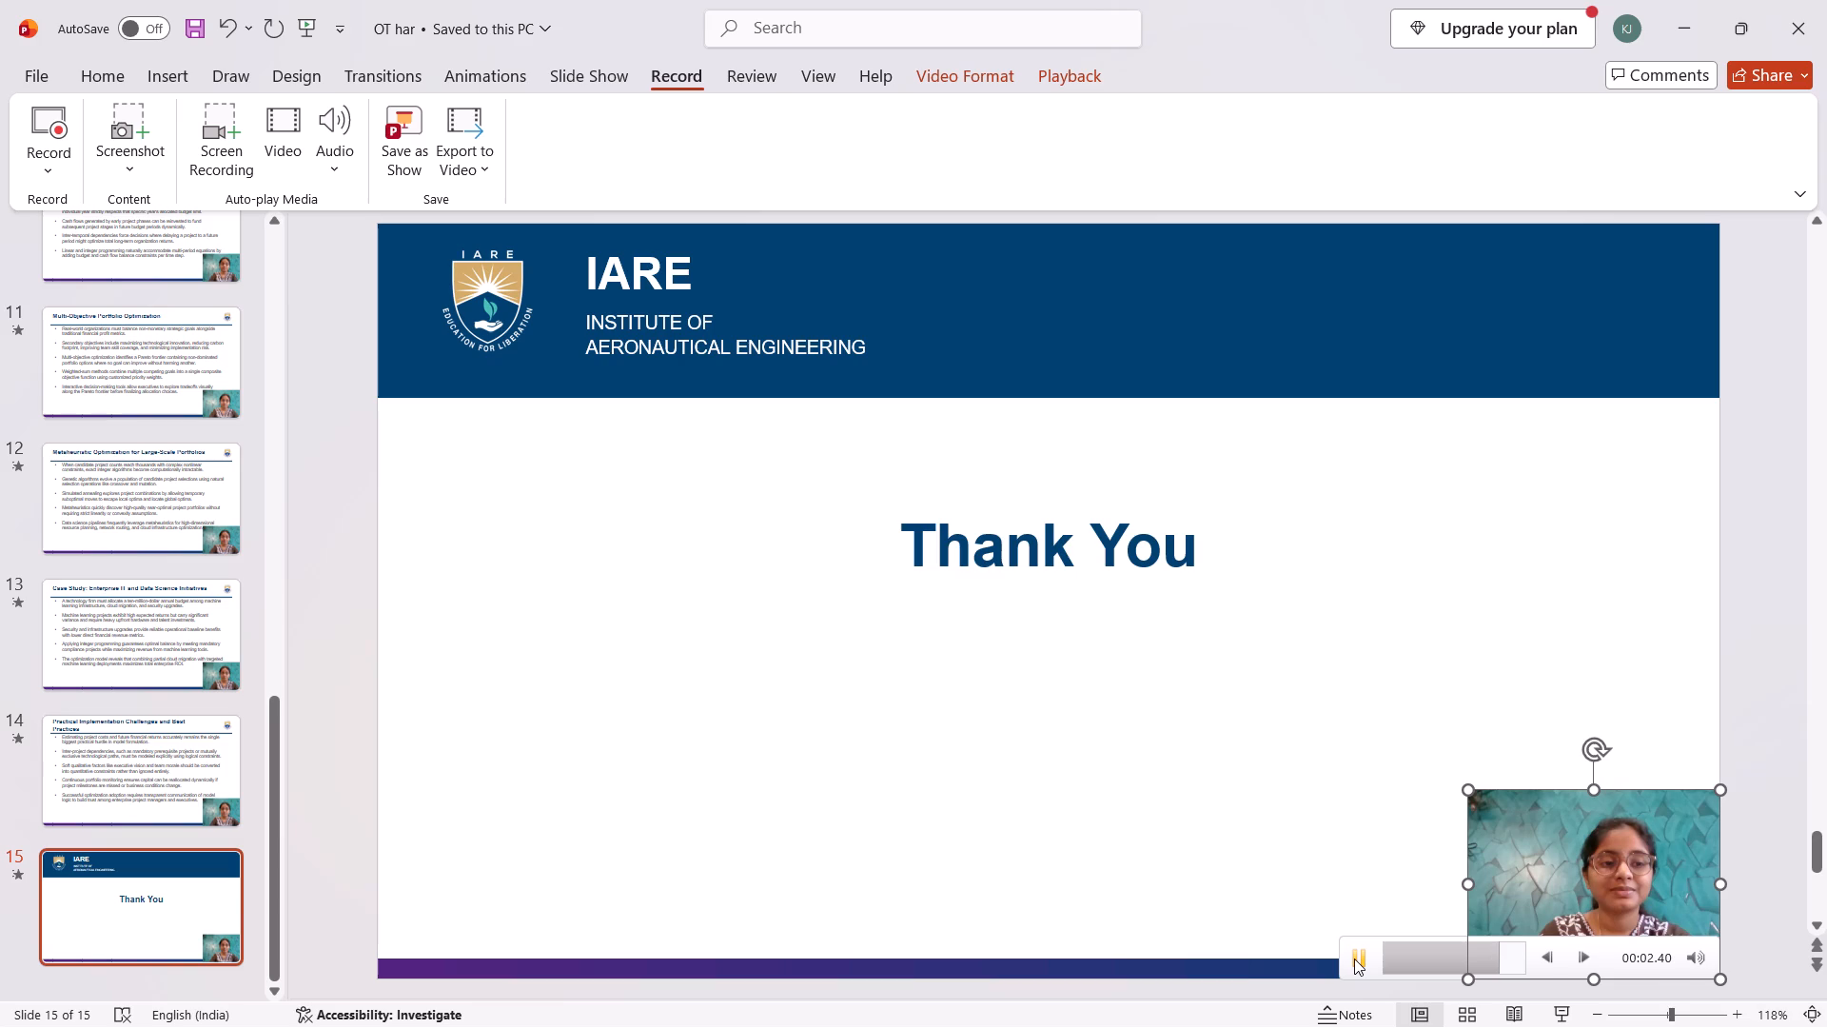
Save the OT har presentation with its recordings and deselect the slide 15 camera video.
click(35, 69)
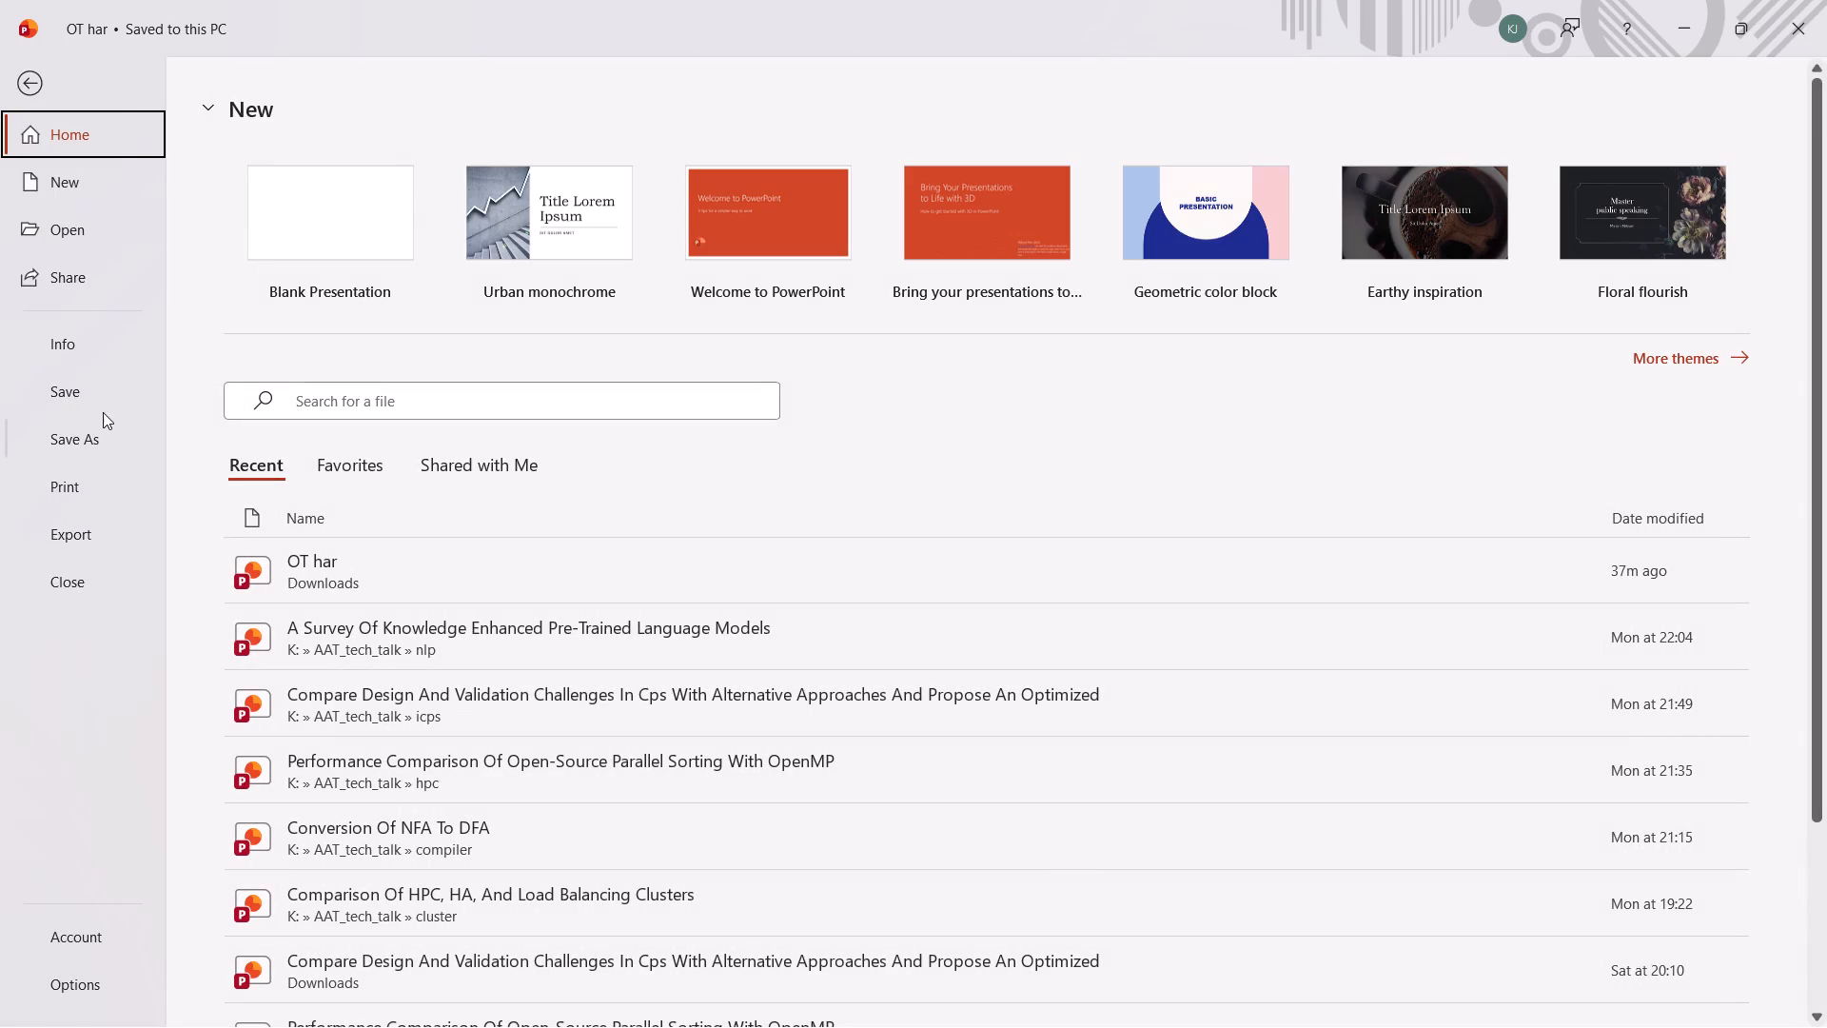
click(80, 401)
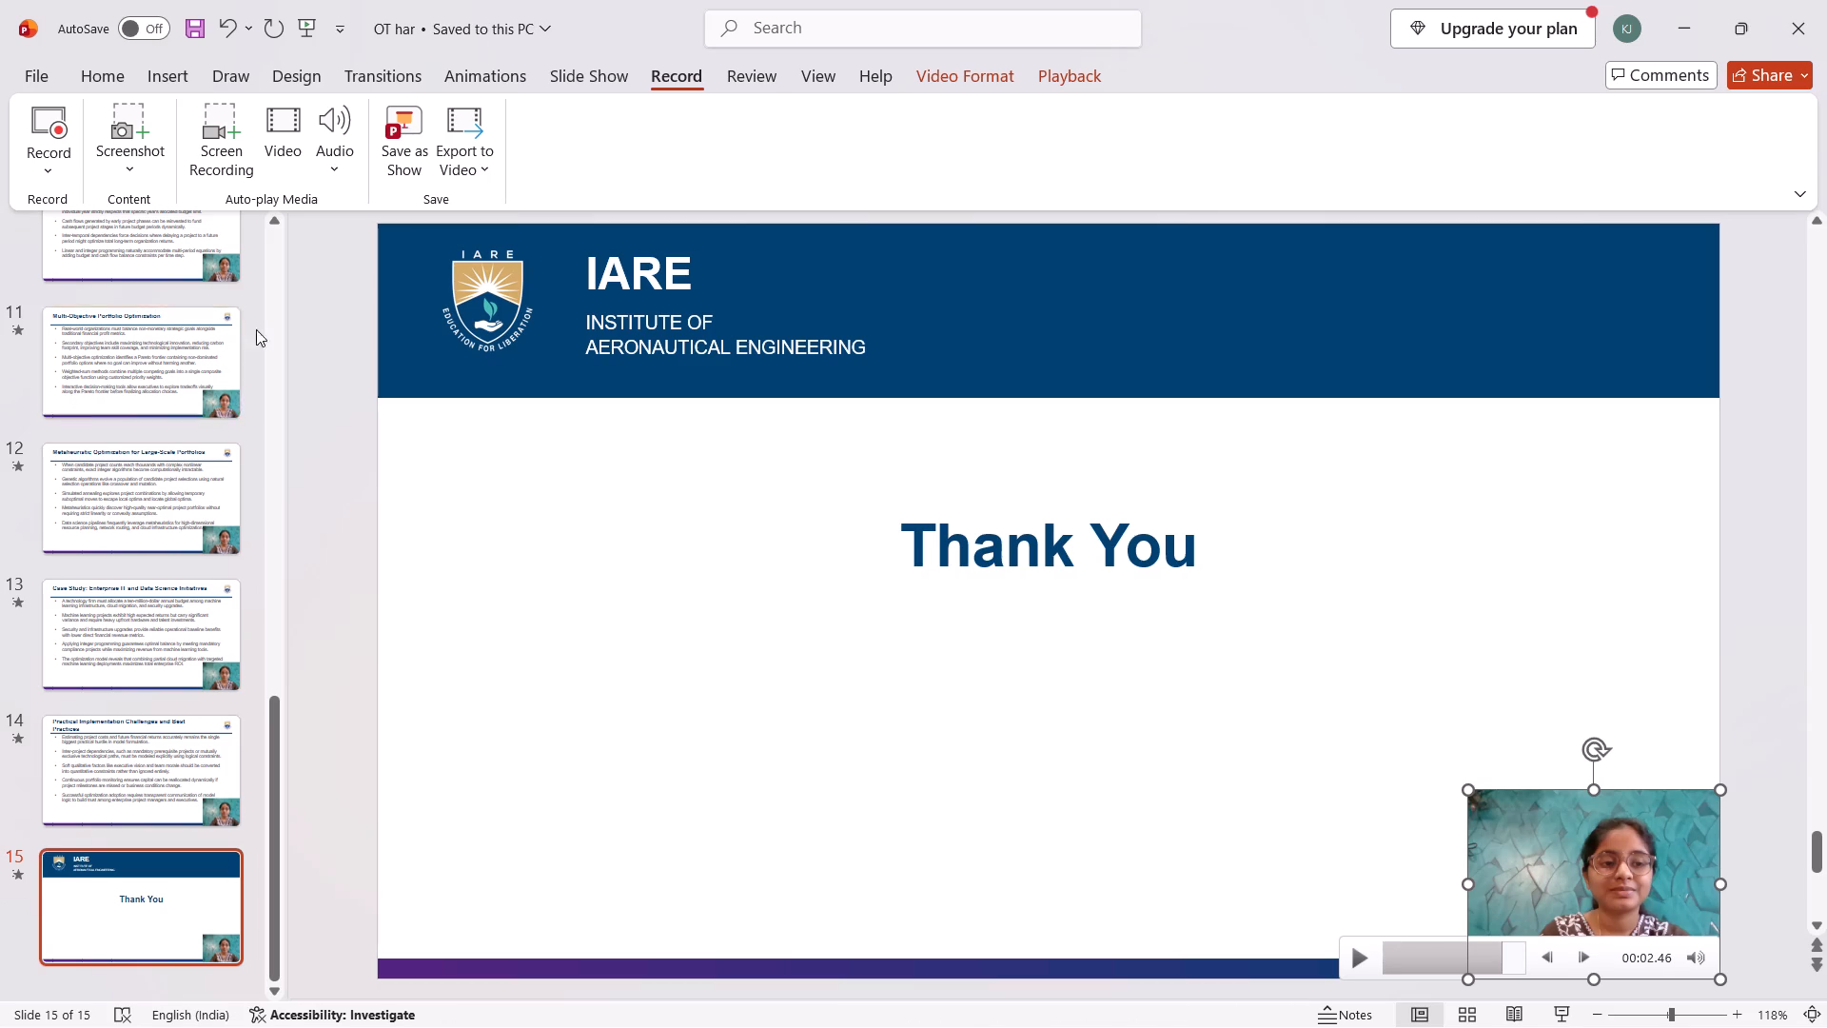
click(754, 603)
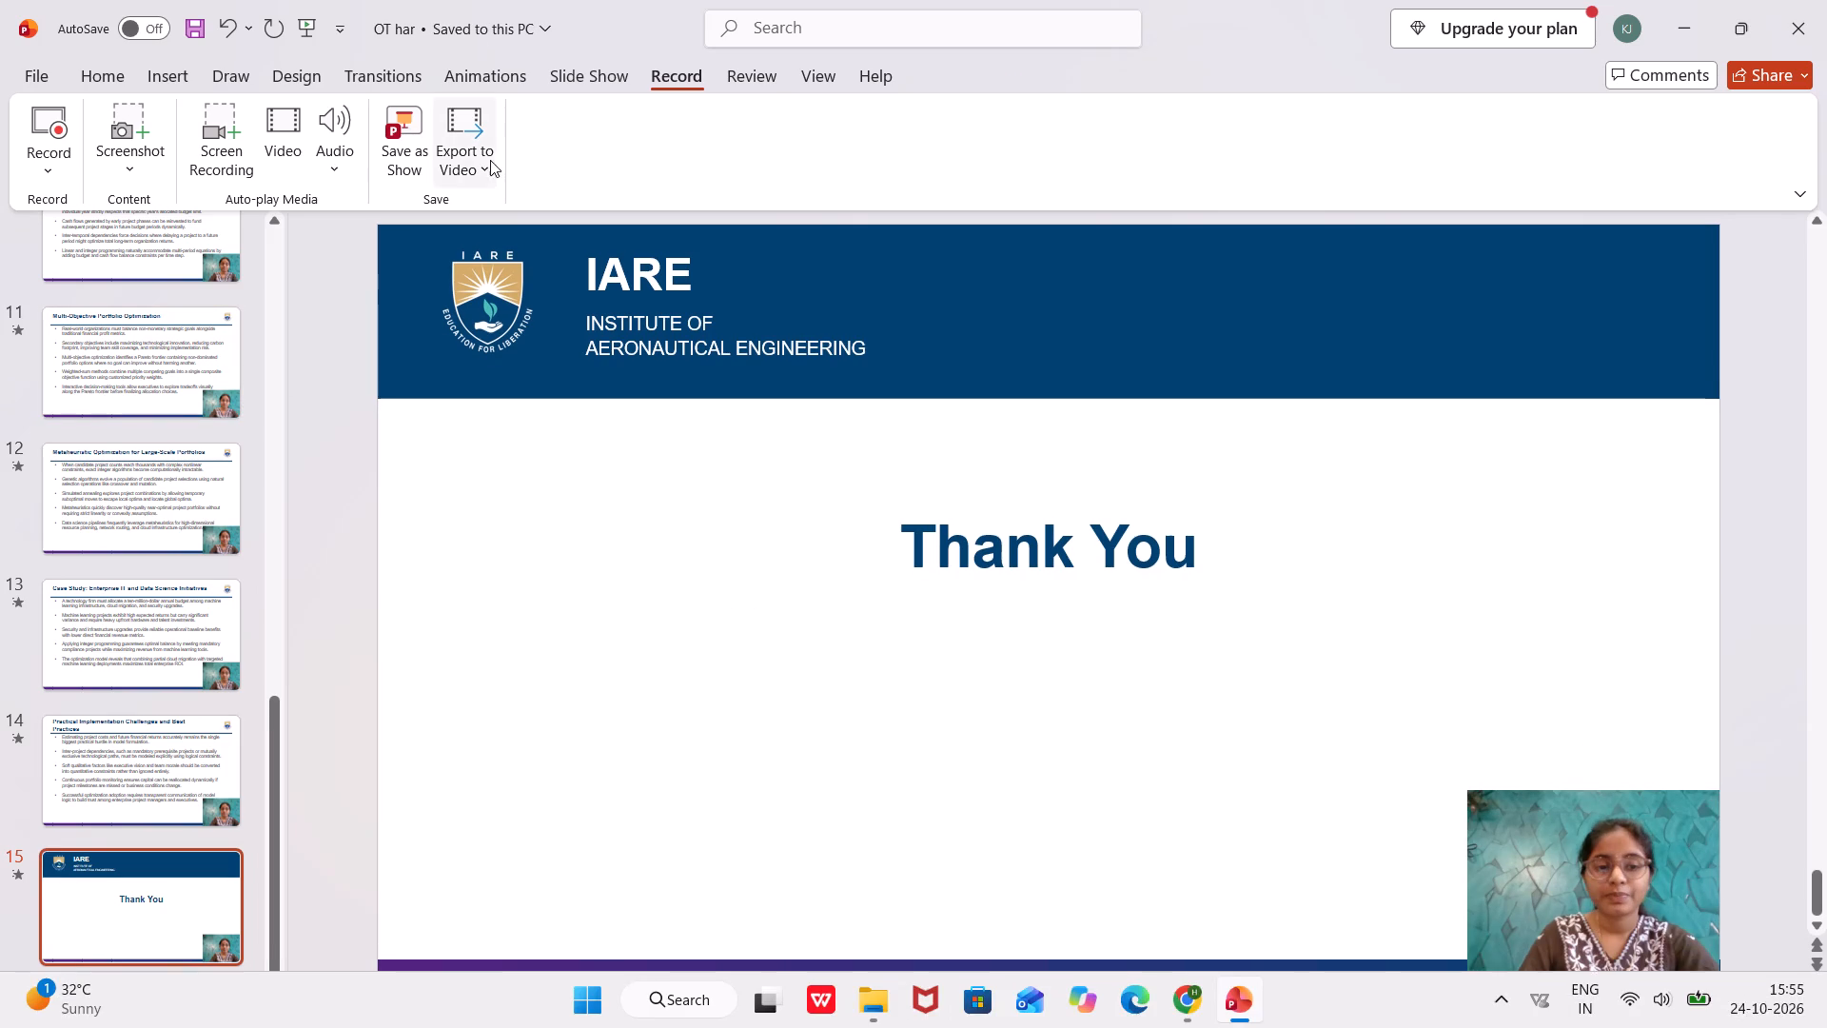
Export the deck as a Full HD (1080p) MPEG-4 video with recorded timings and narrations, named "OT har aat complex prblm", to New Volume (H:).
click(481, 139)
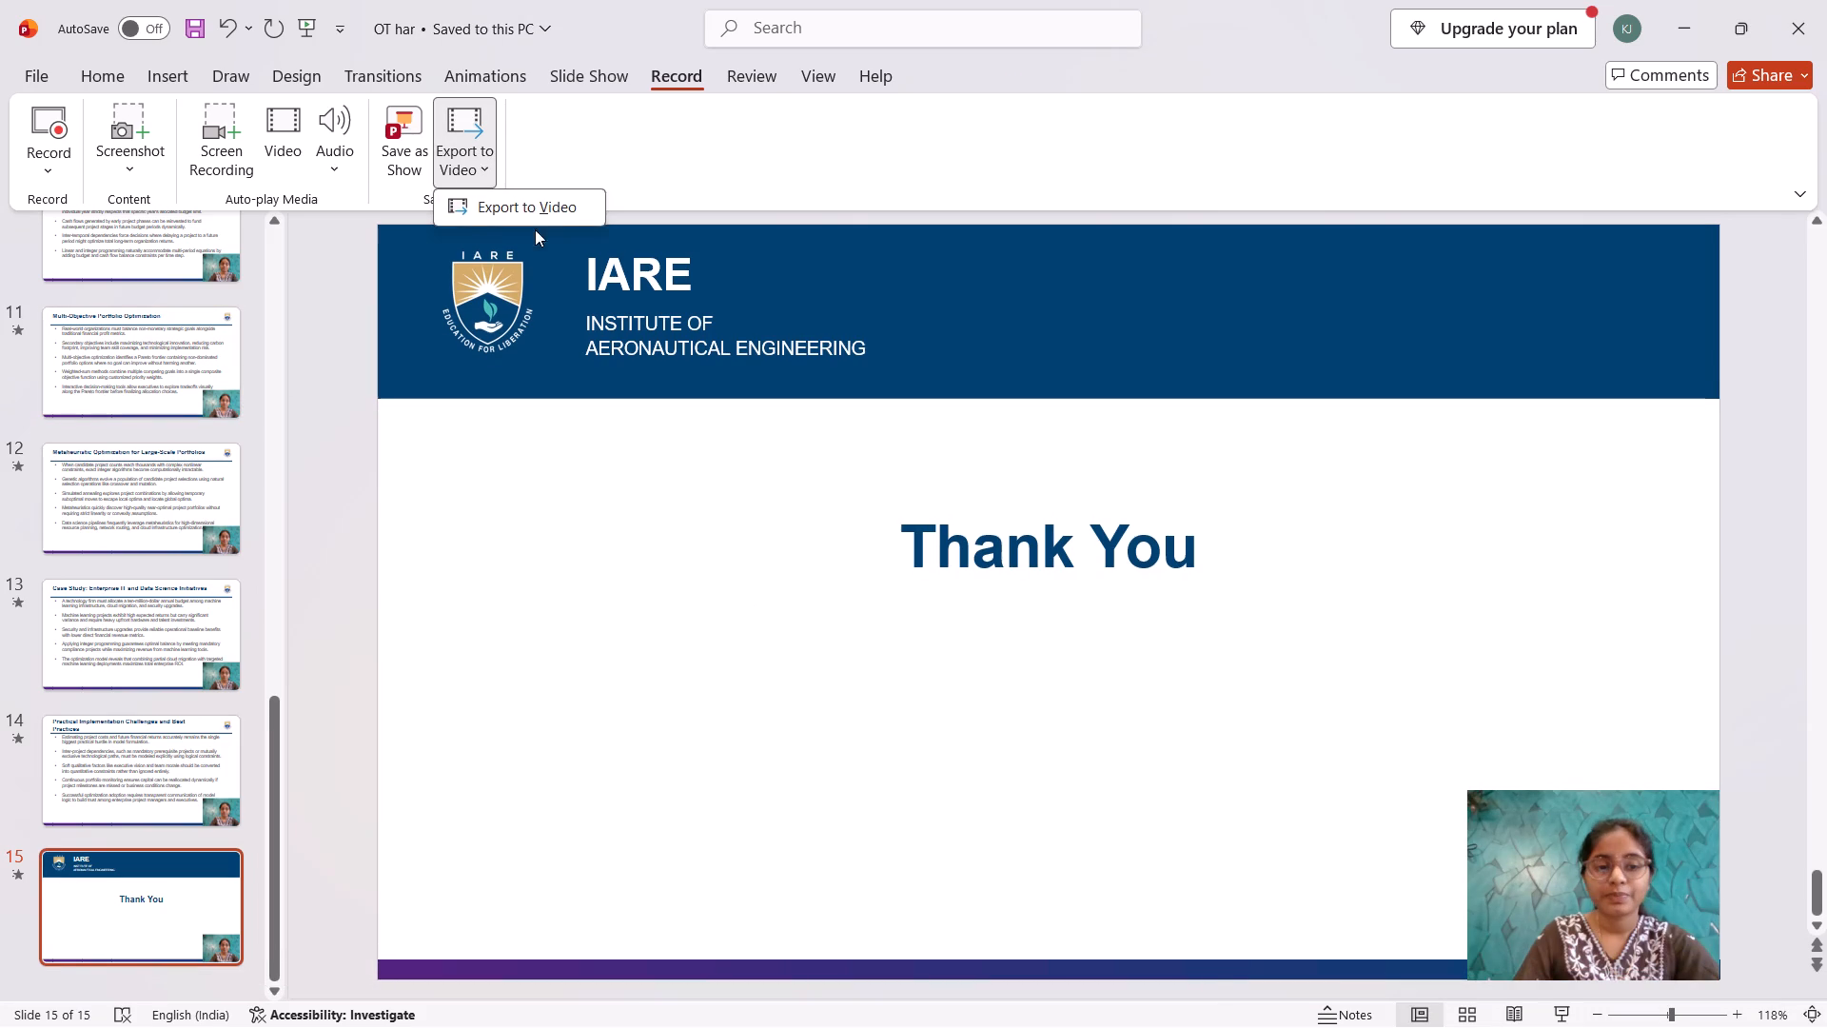
click(542, 202)
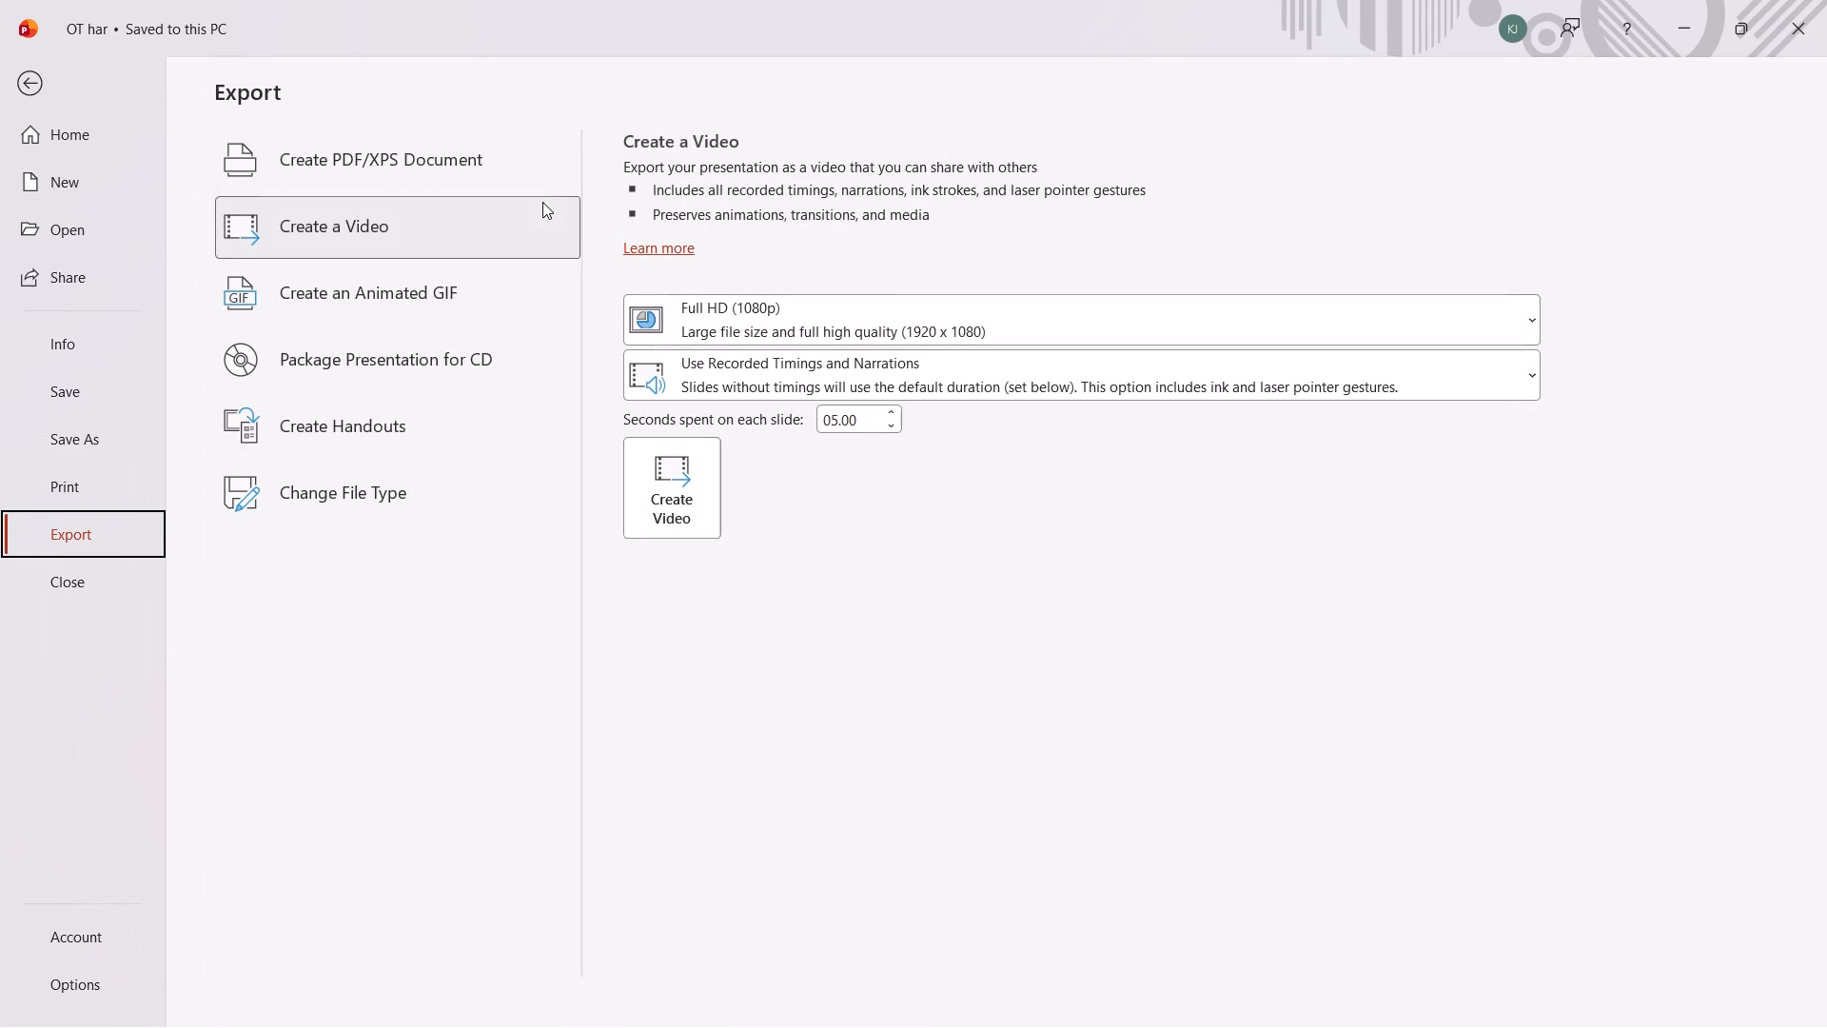
click(670, 464)
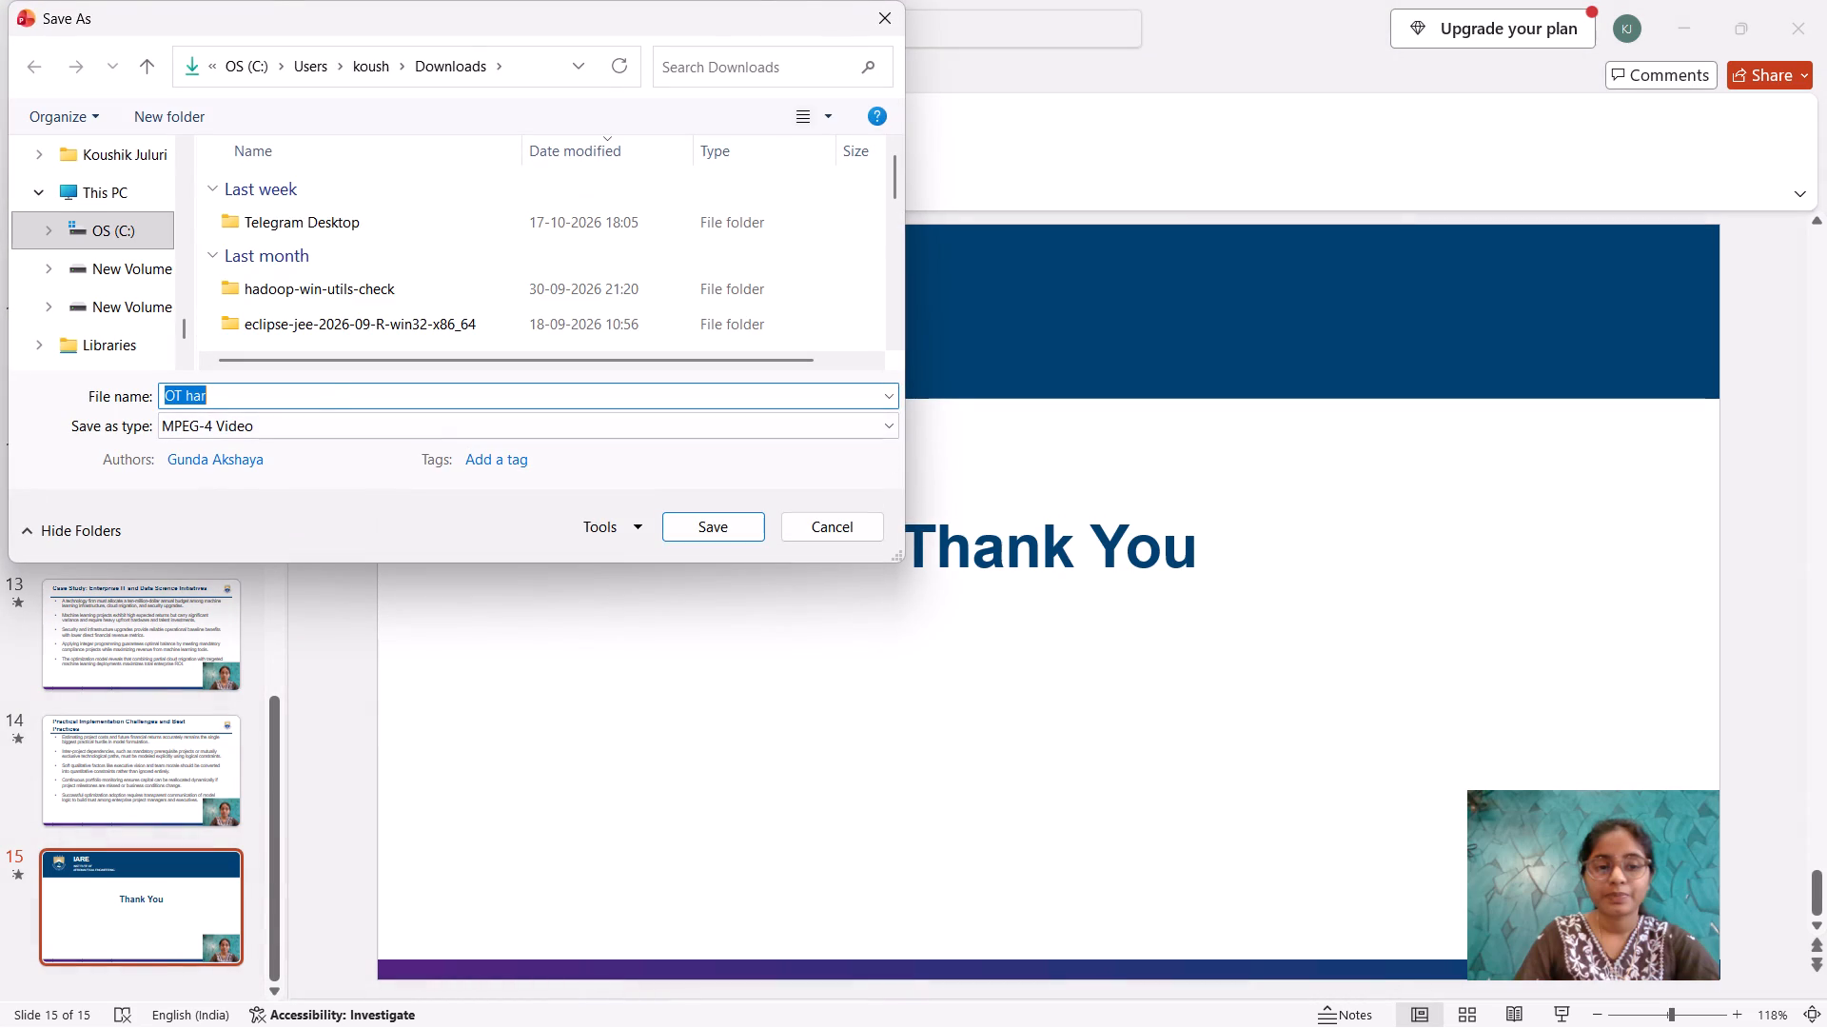
click(294, 388)
key(space)
text(aat)
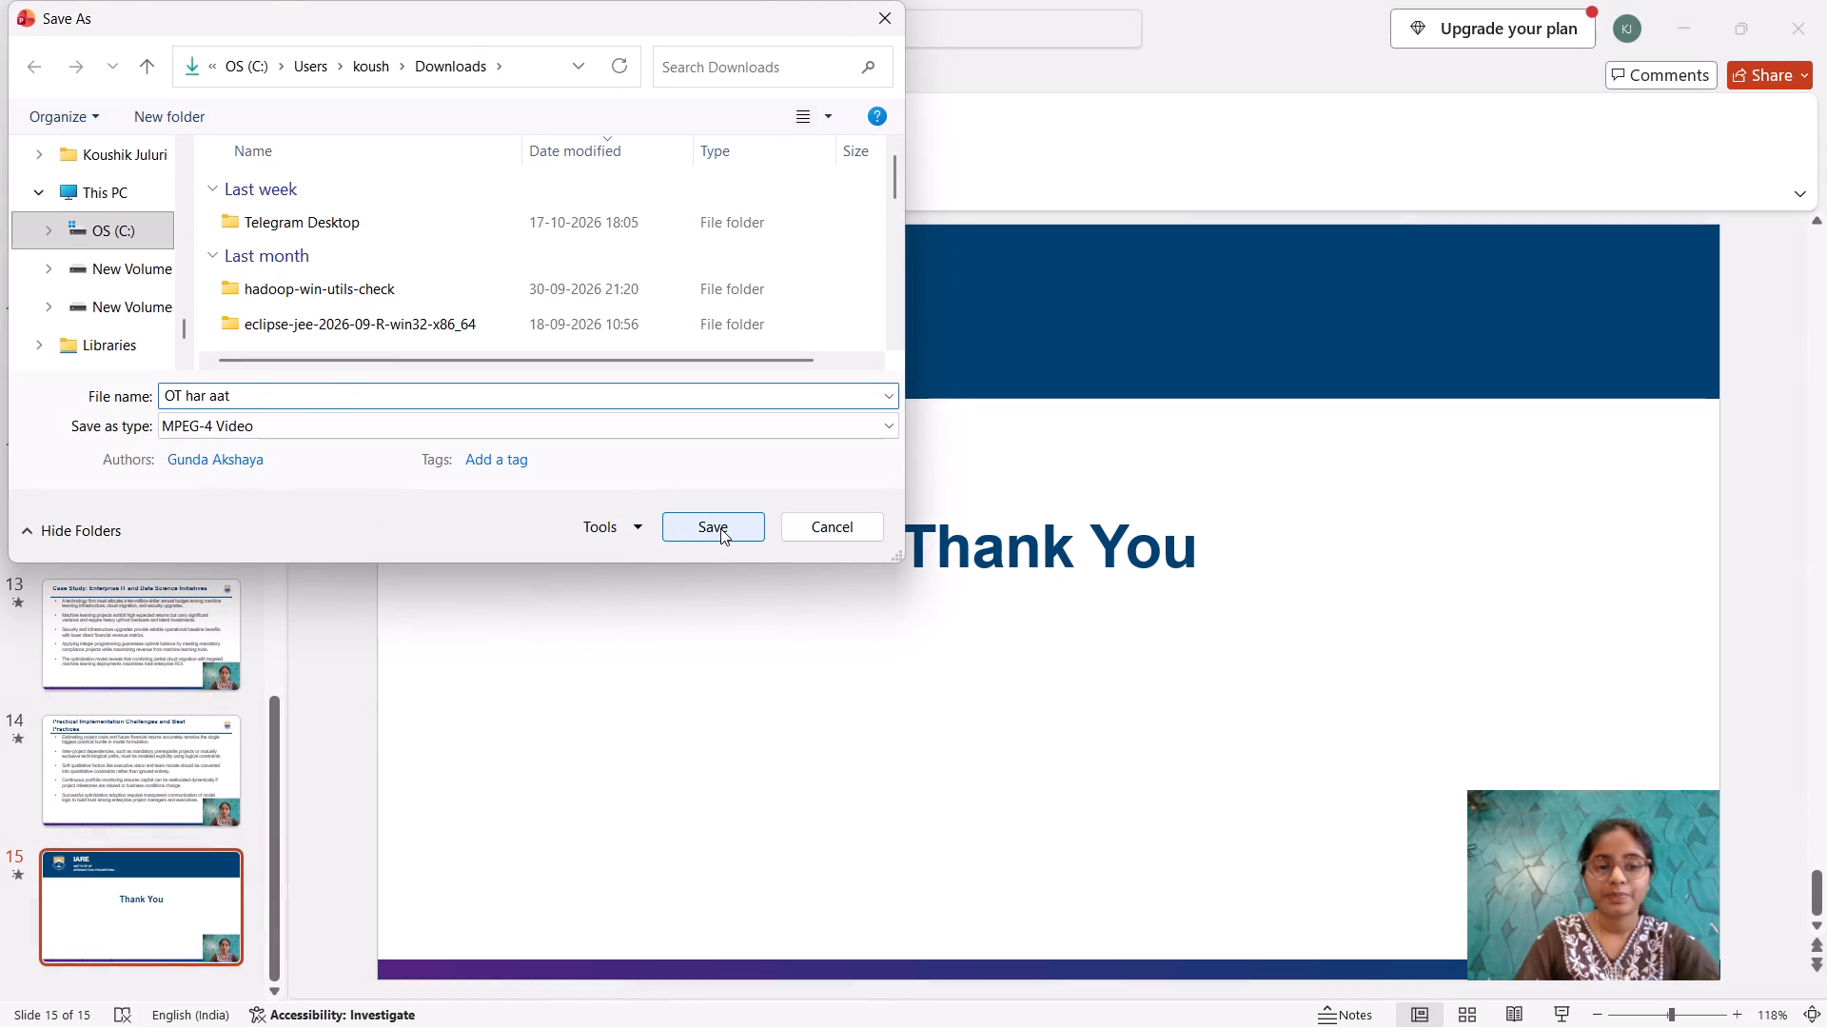
key(space)
text(complex prblm)
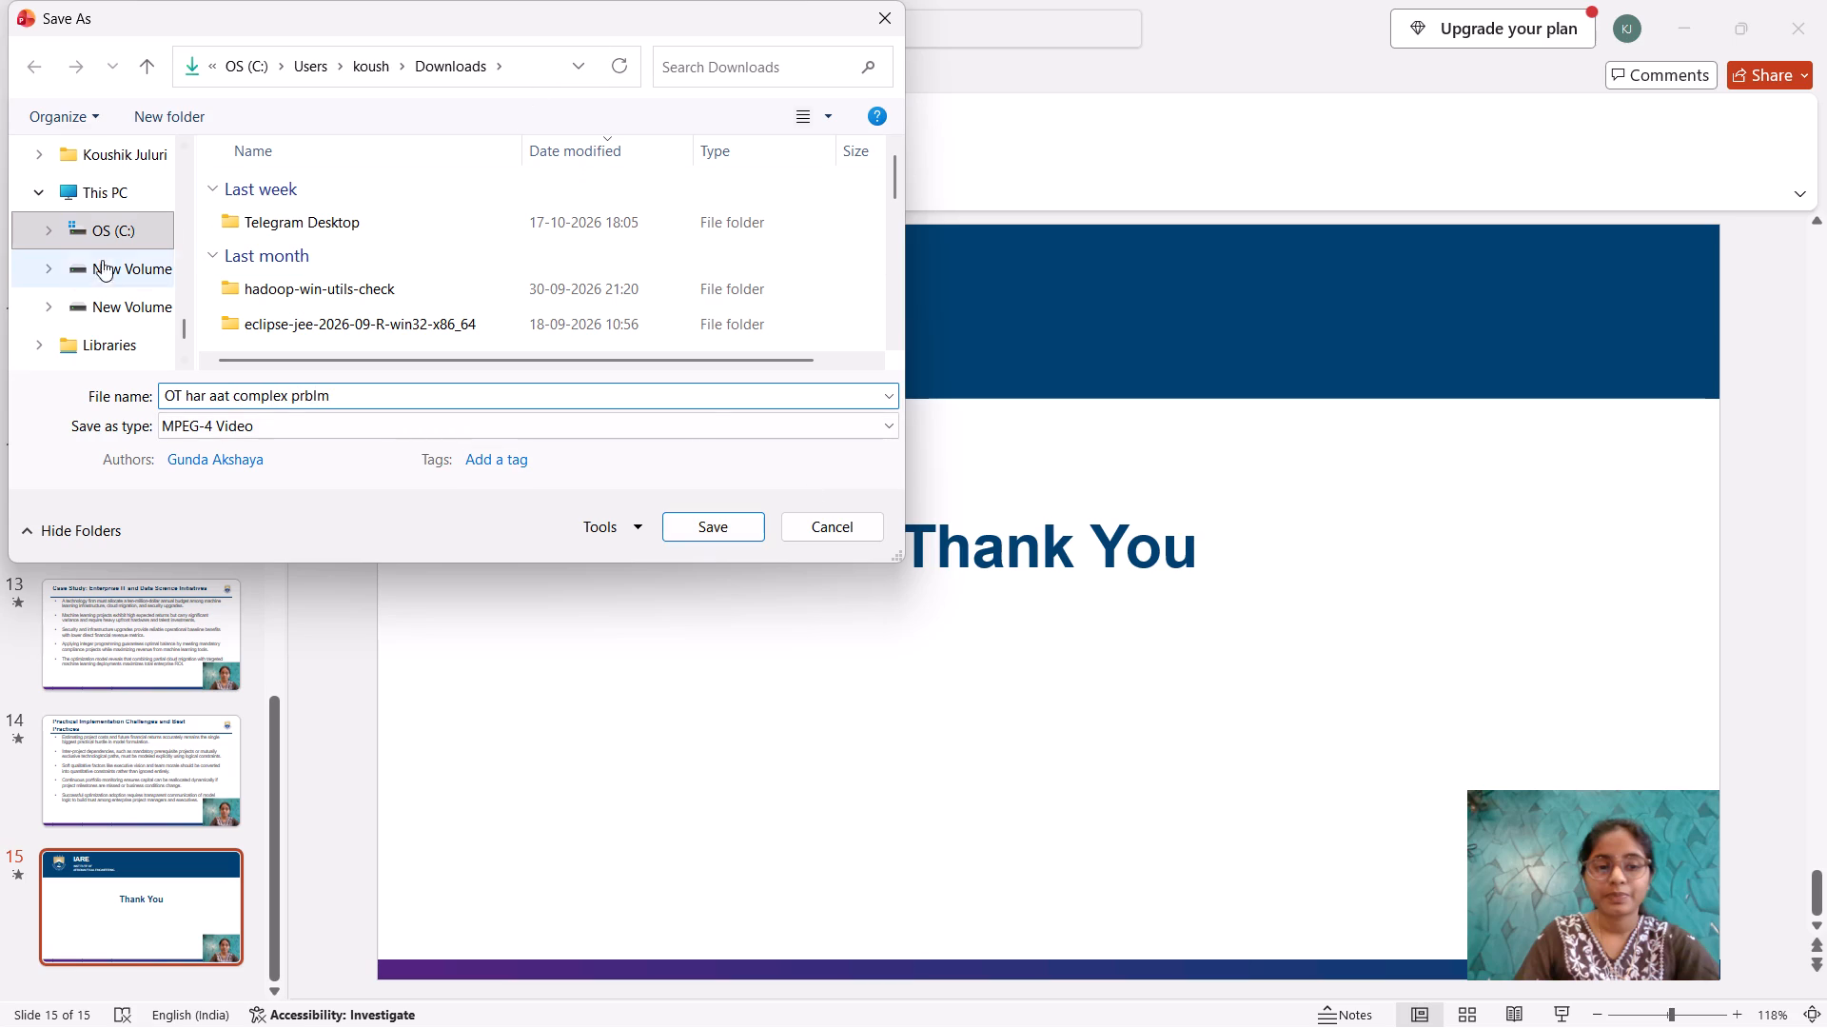
double_click(127, 270)
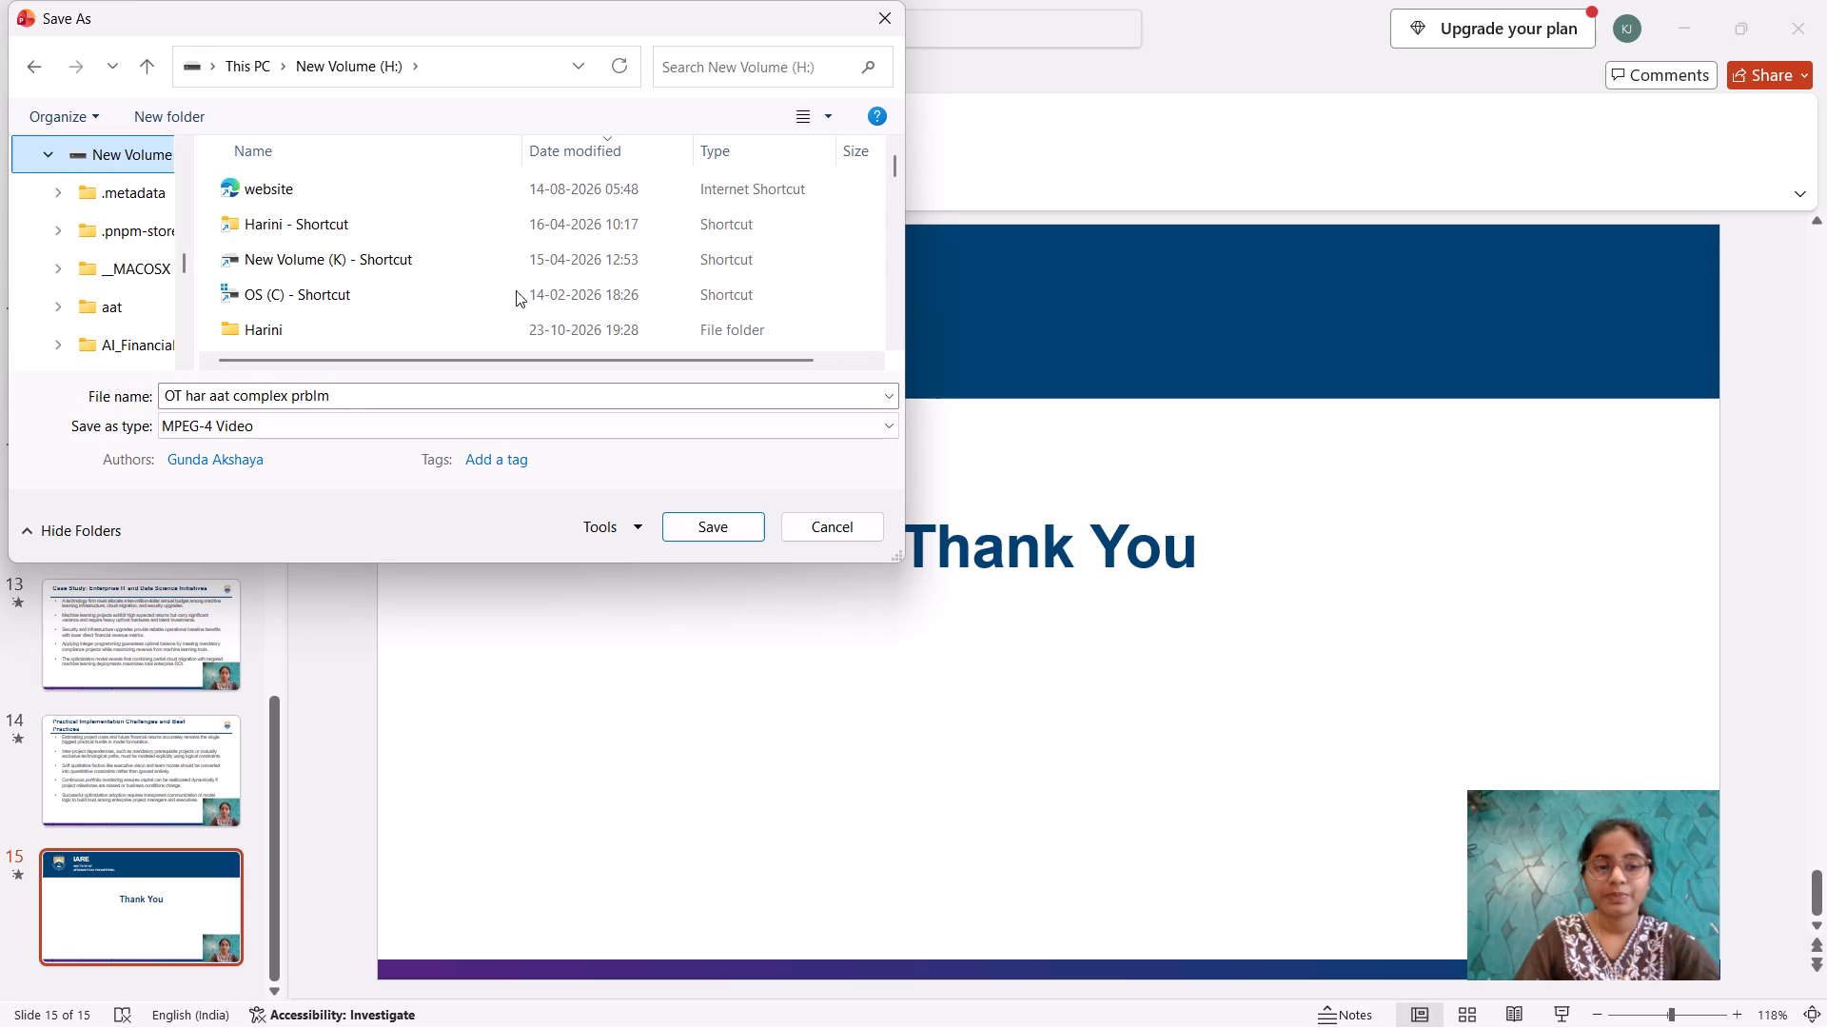
click(692, 521)
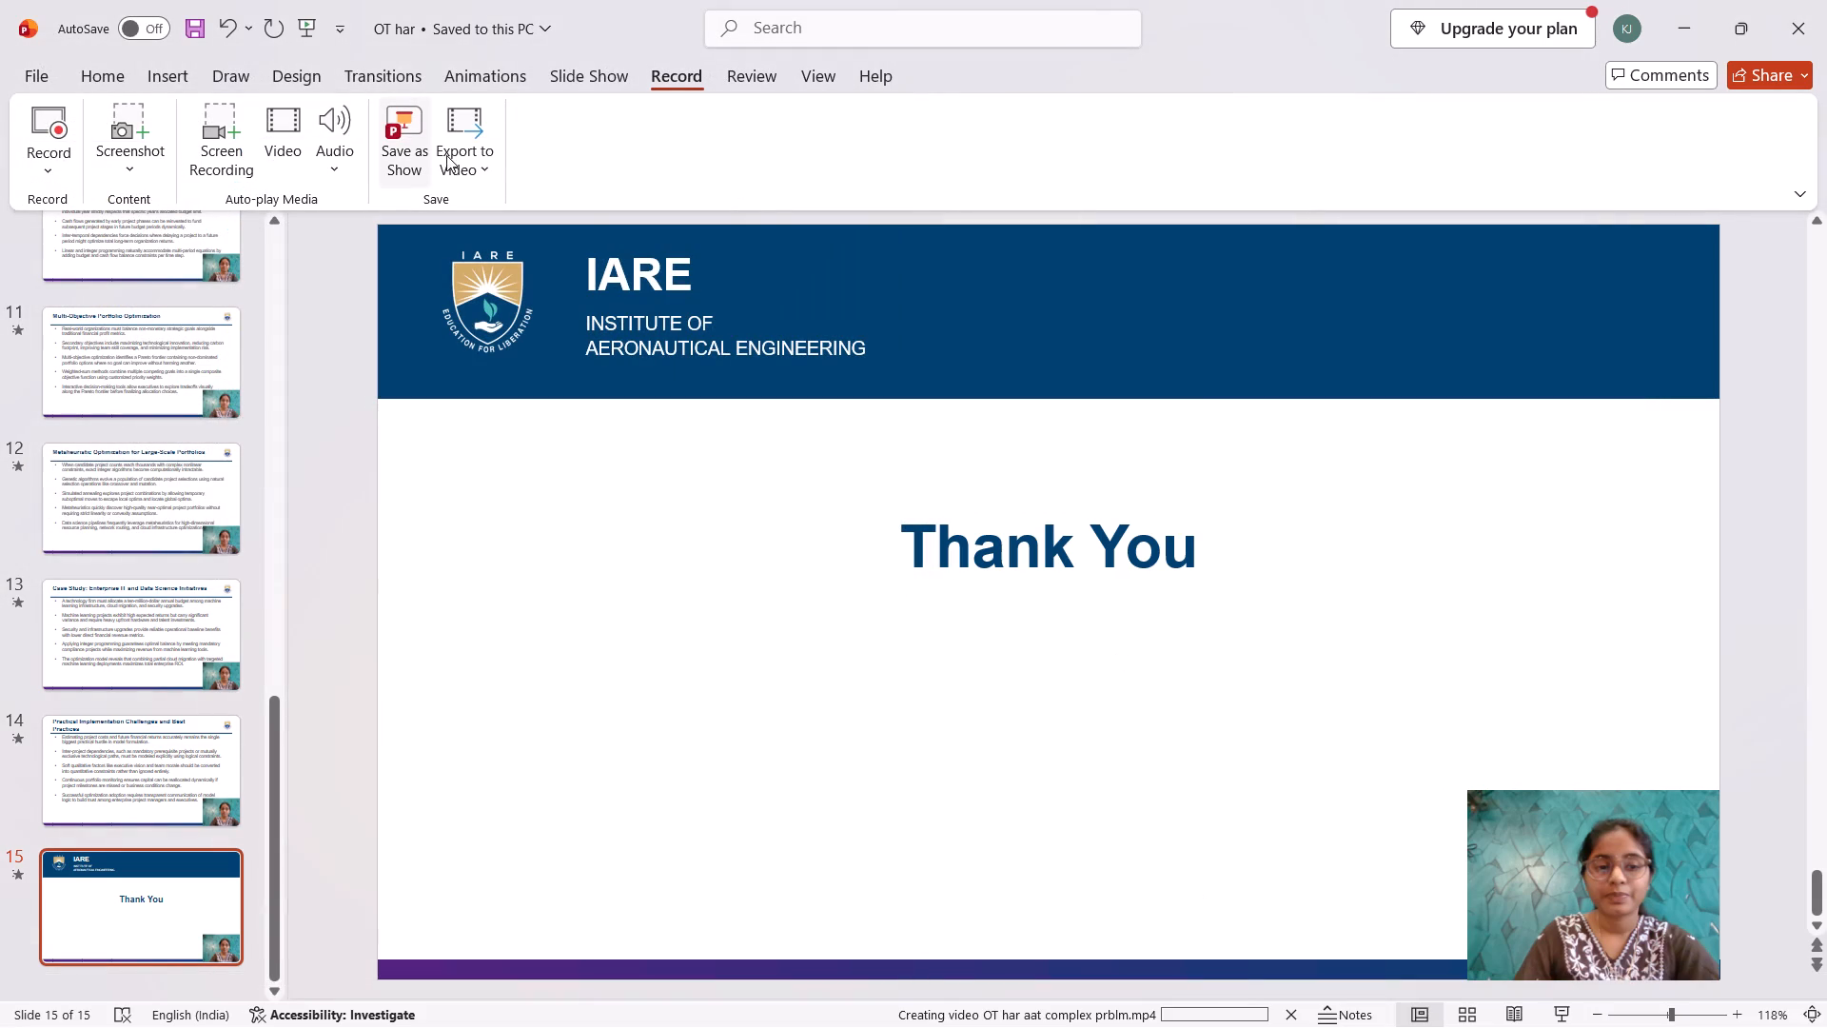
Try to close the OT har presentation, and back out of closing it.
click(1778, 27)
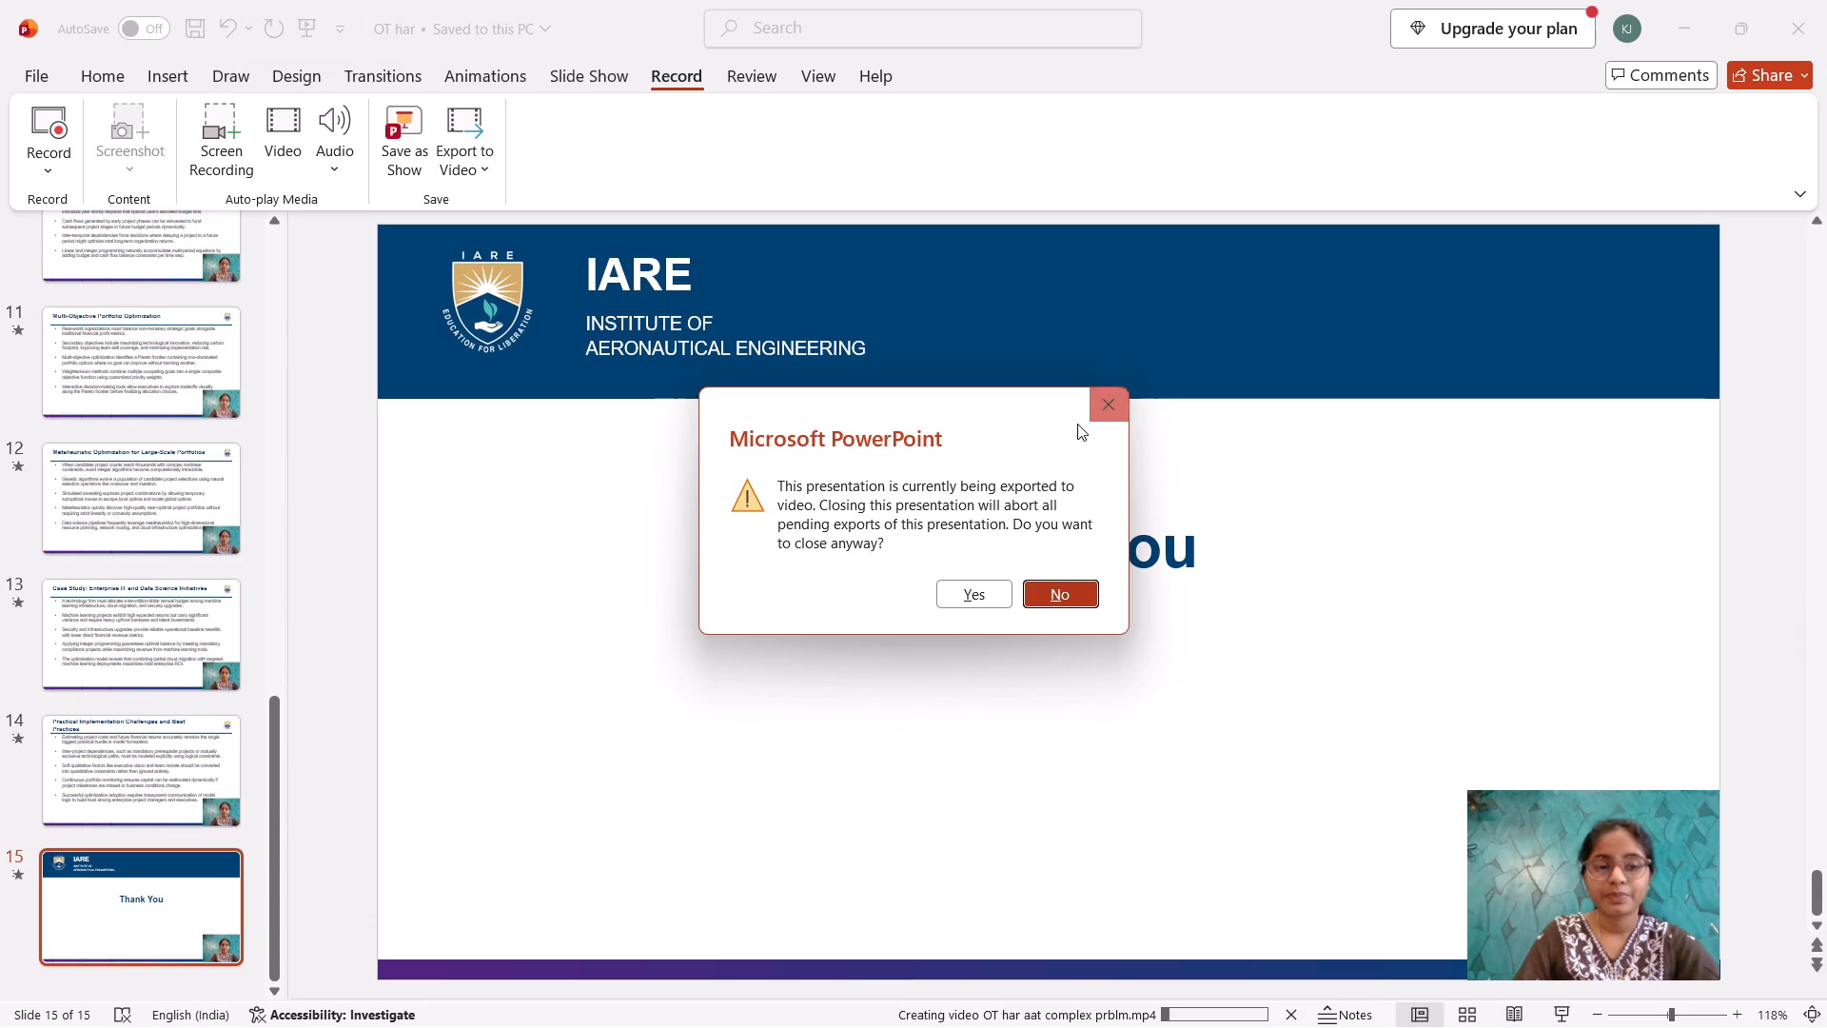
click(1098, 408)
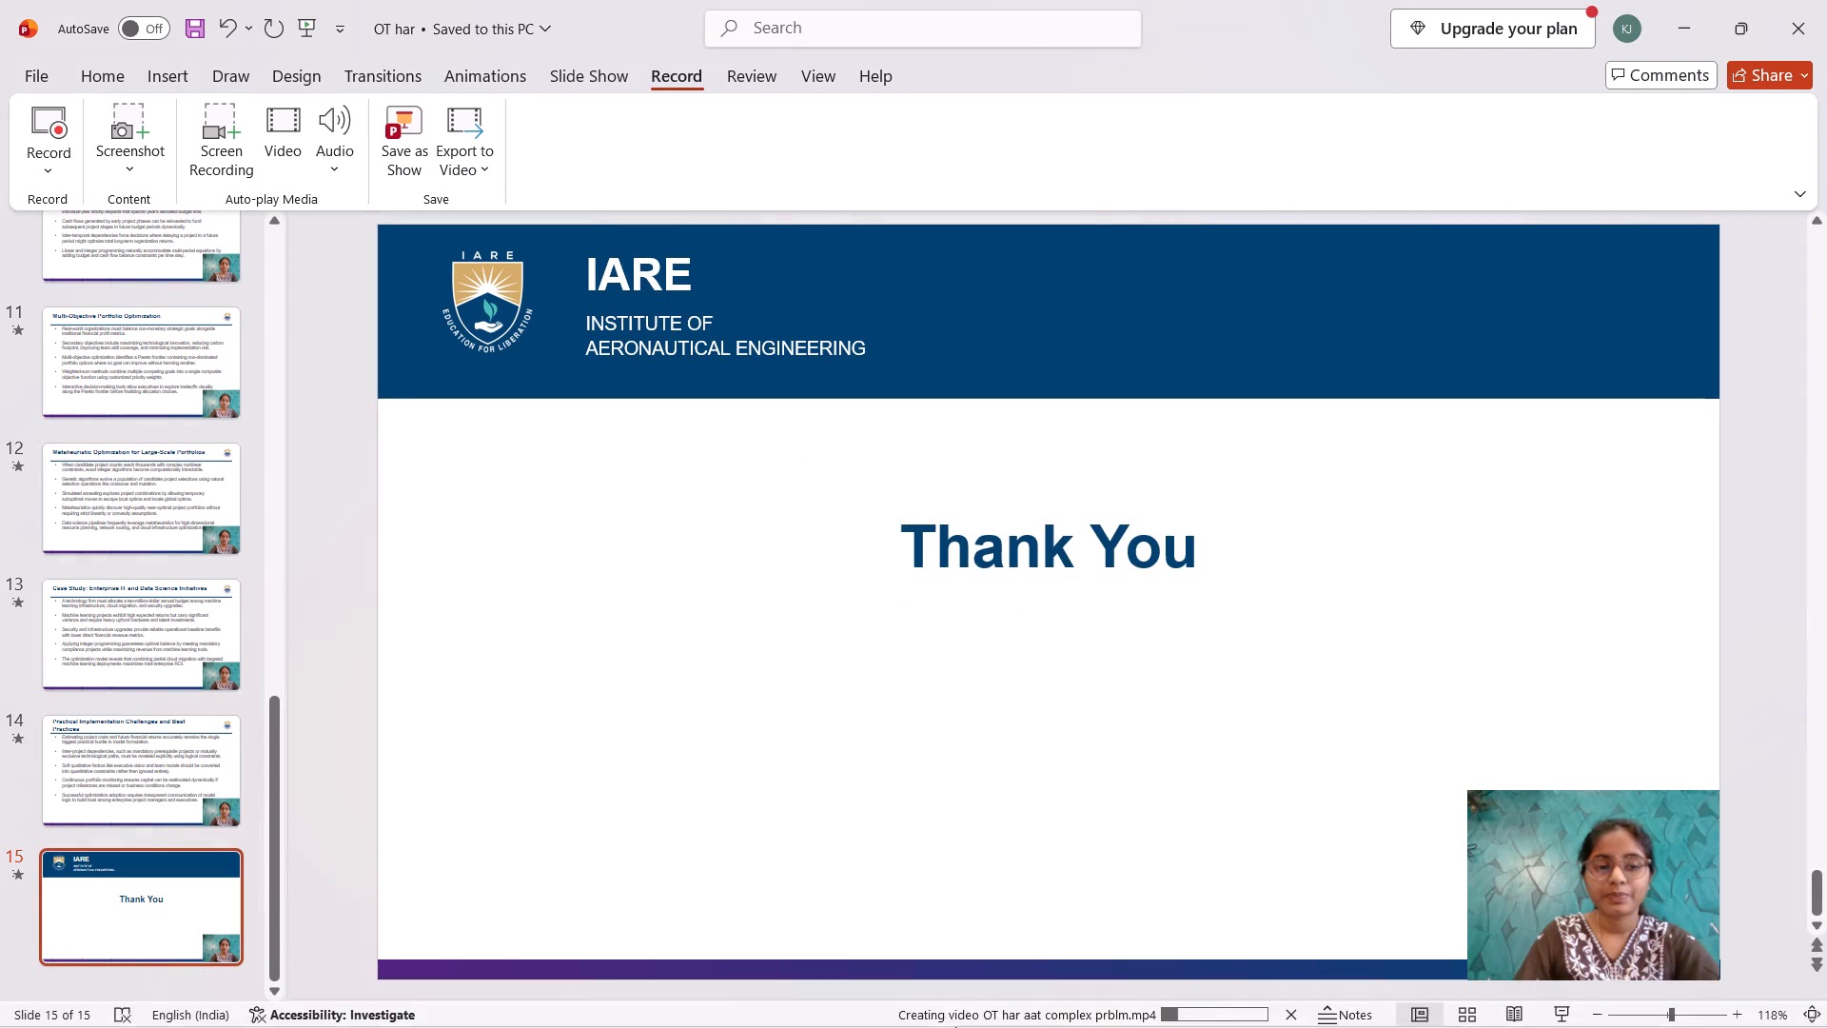
Switch to the Downloads folder in File Explorer.
click(885, 997)
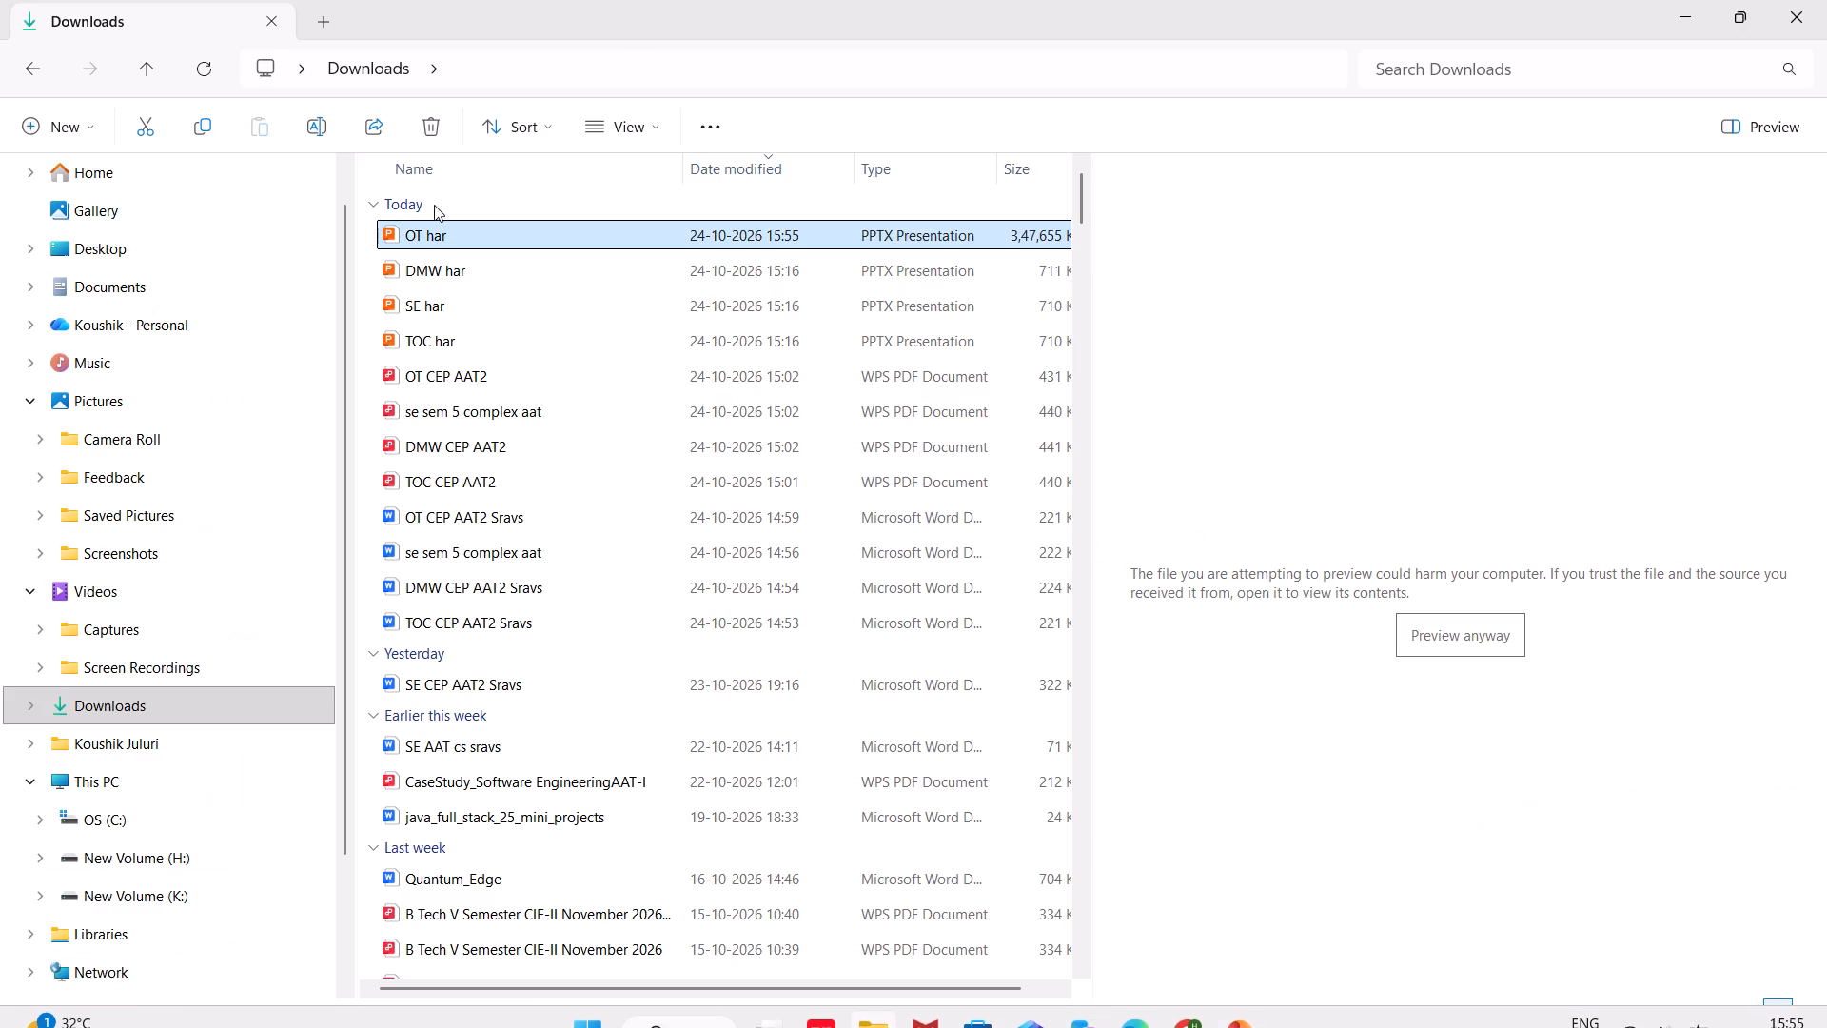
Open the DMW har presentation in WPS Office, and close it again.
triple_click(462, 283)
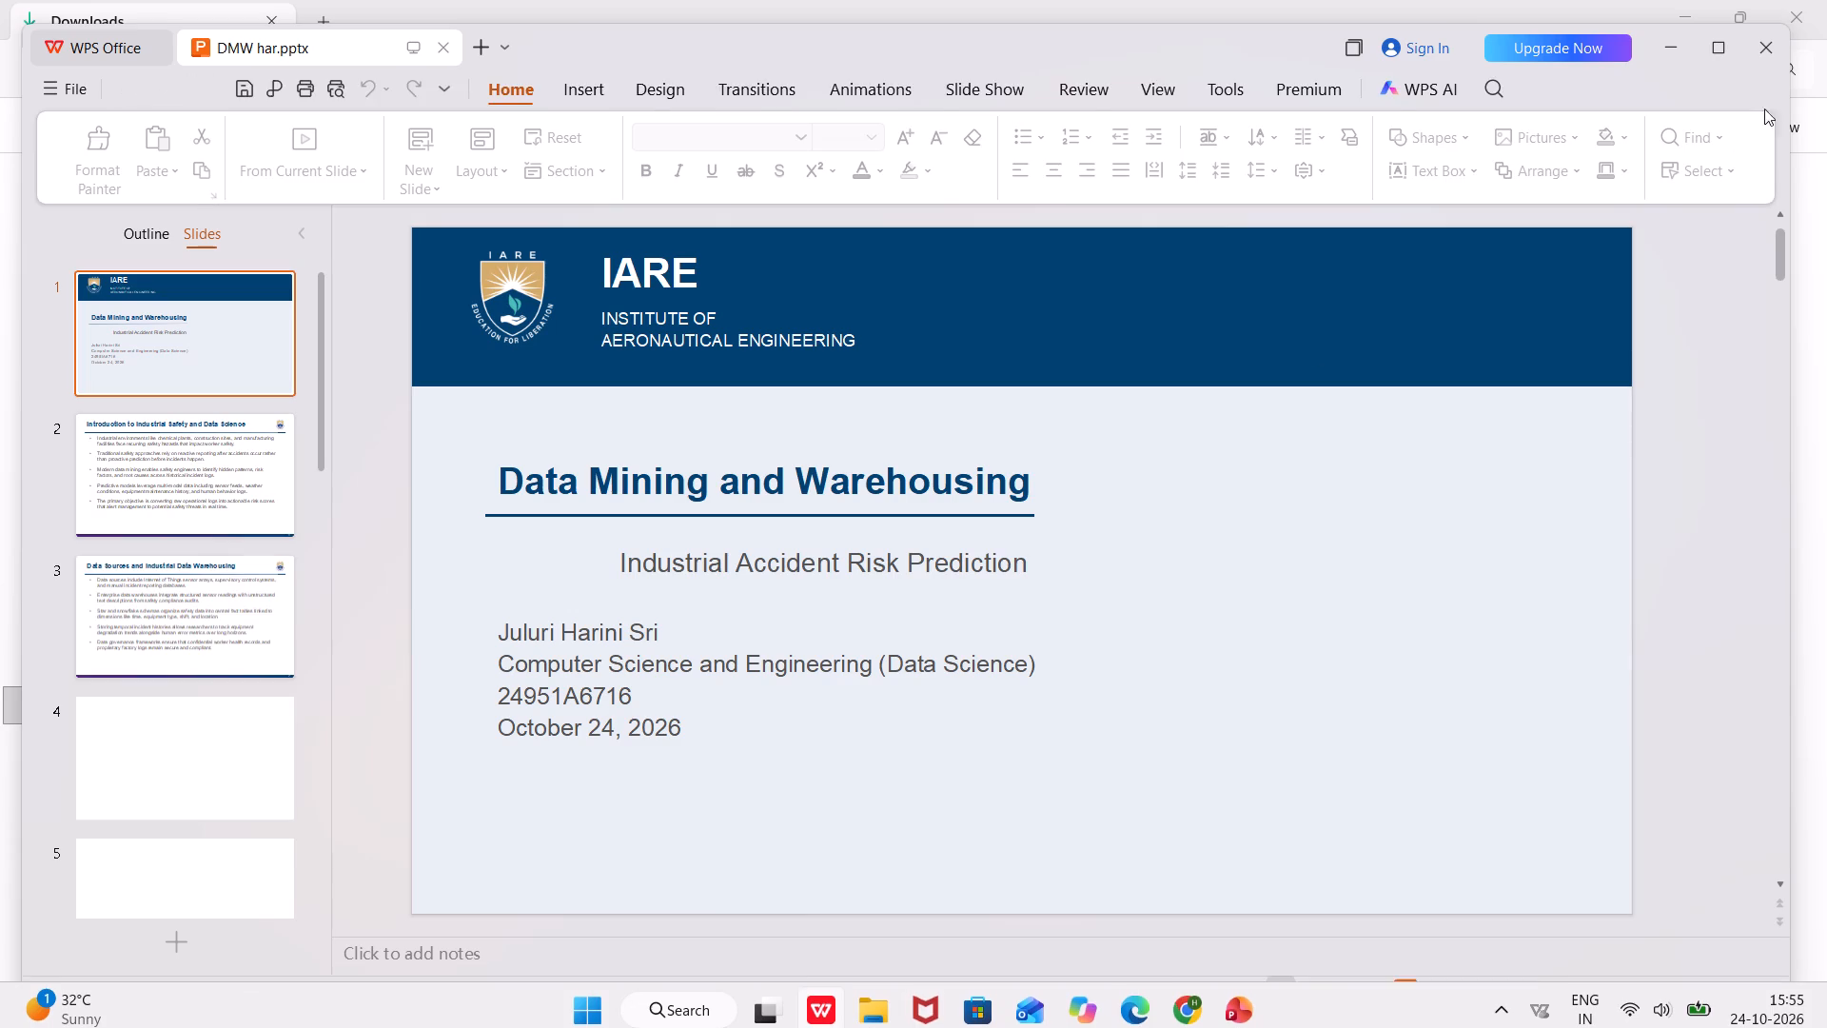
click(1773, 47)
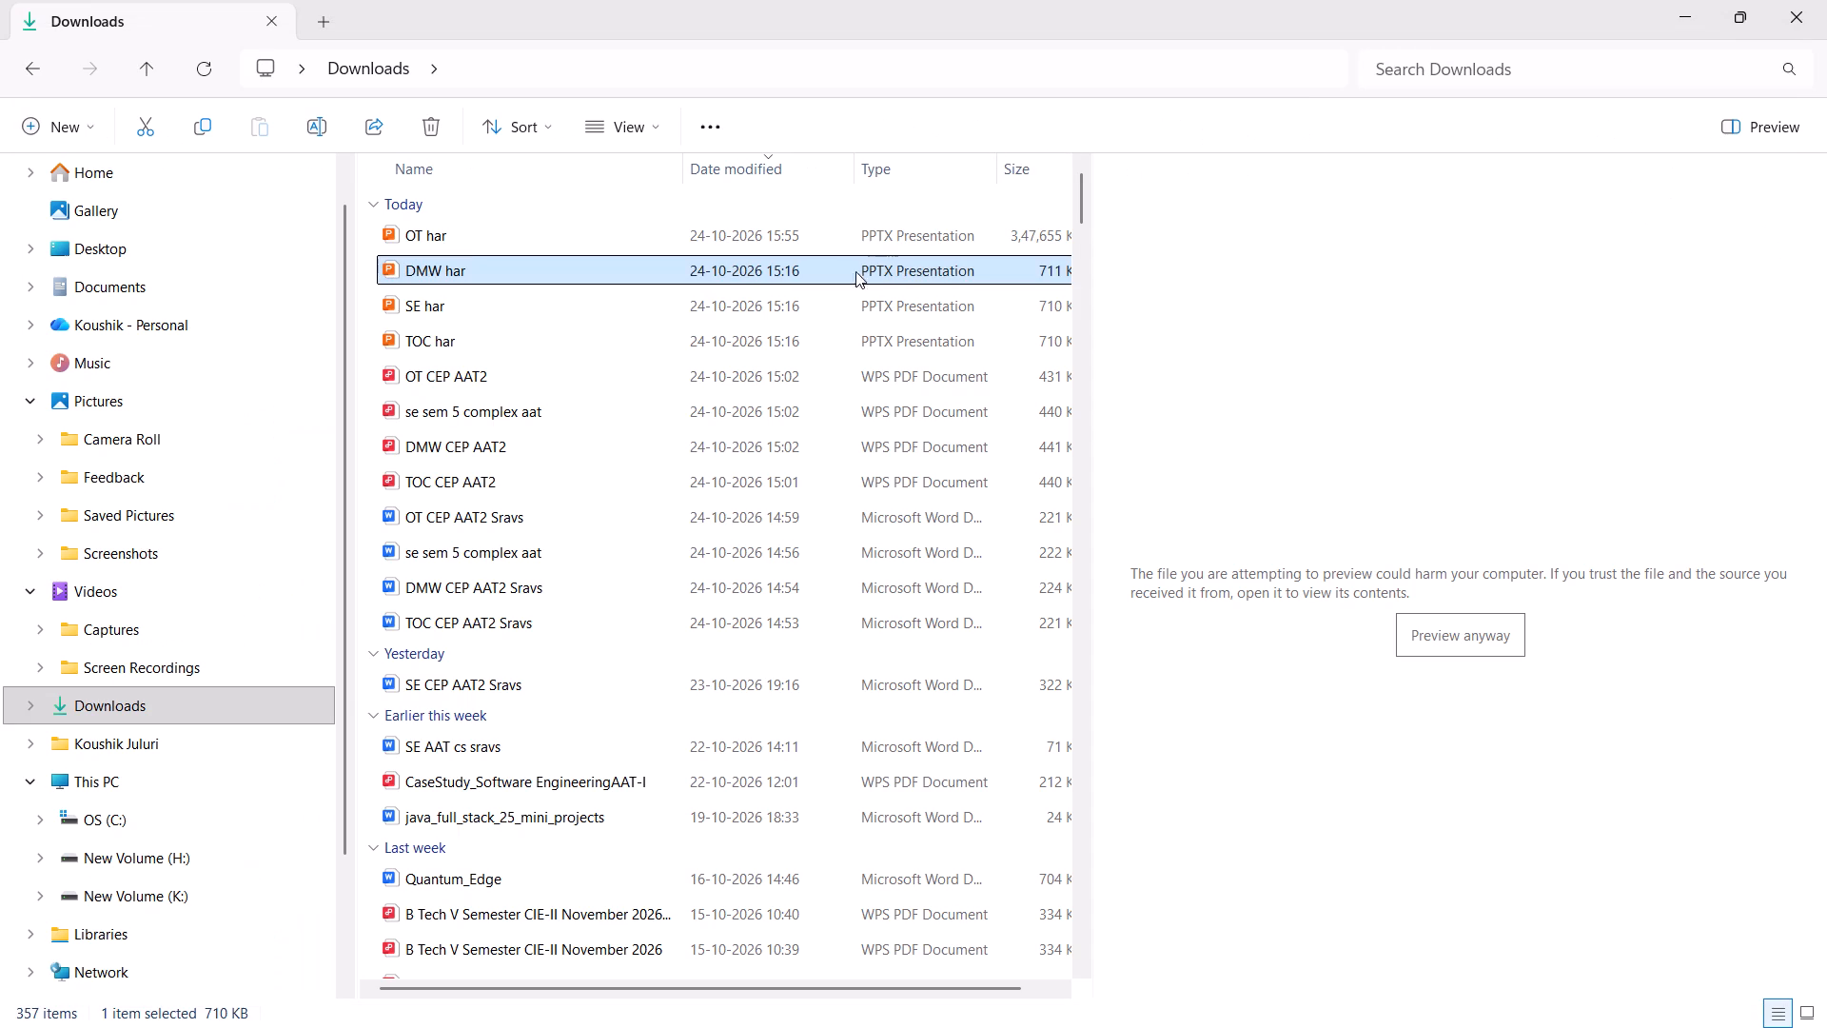
Open the DMW har presentation from Downloads with PowerPoint and enable editing.
right_click(840, 279)
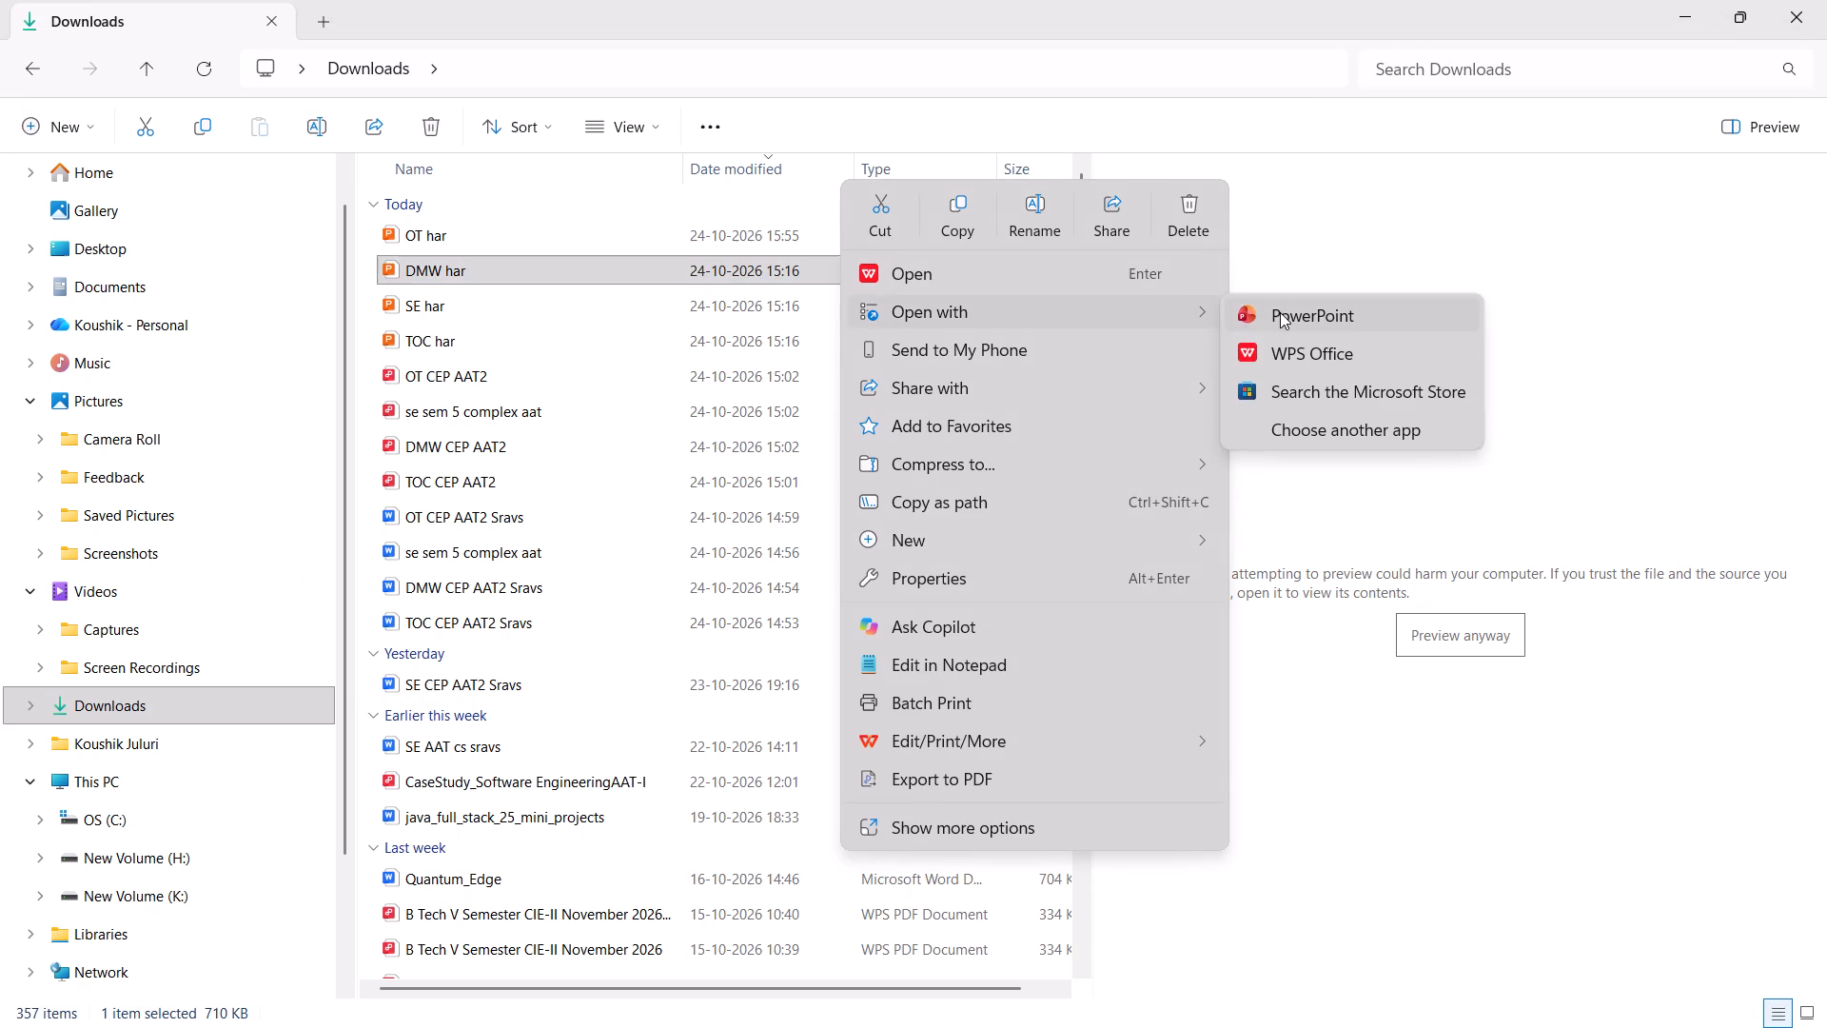
click(1280, 312)
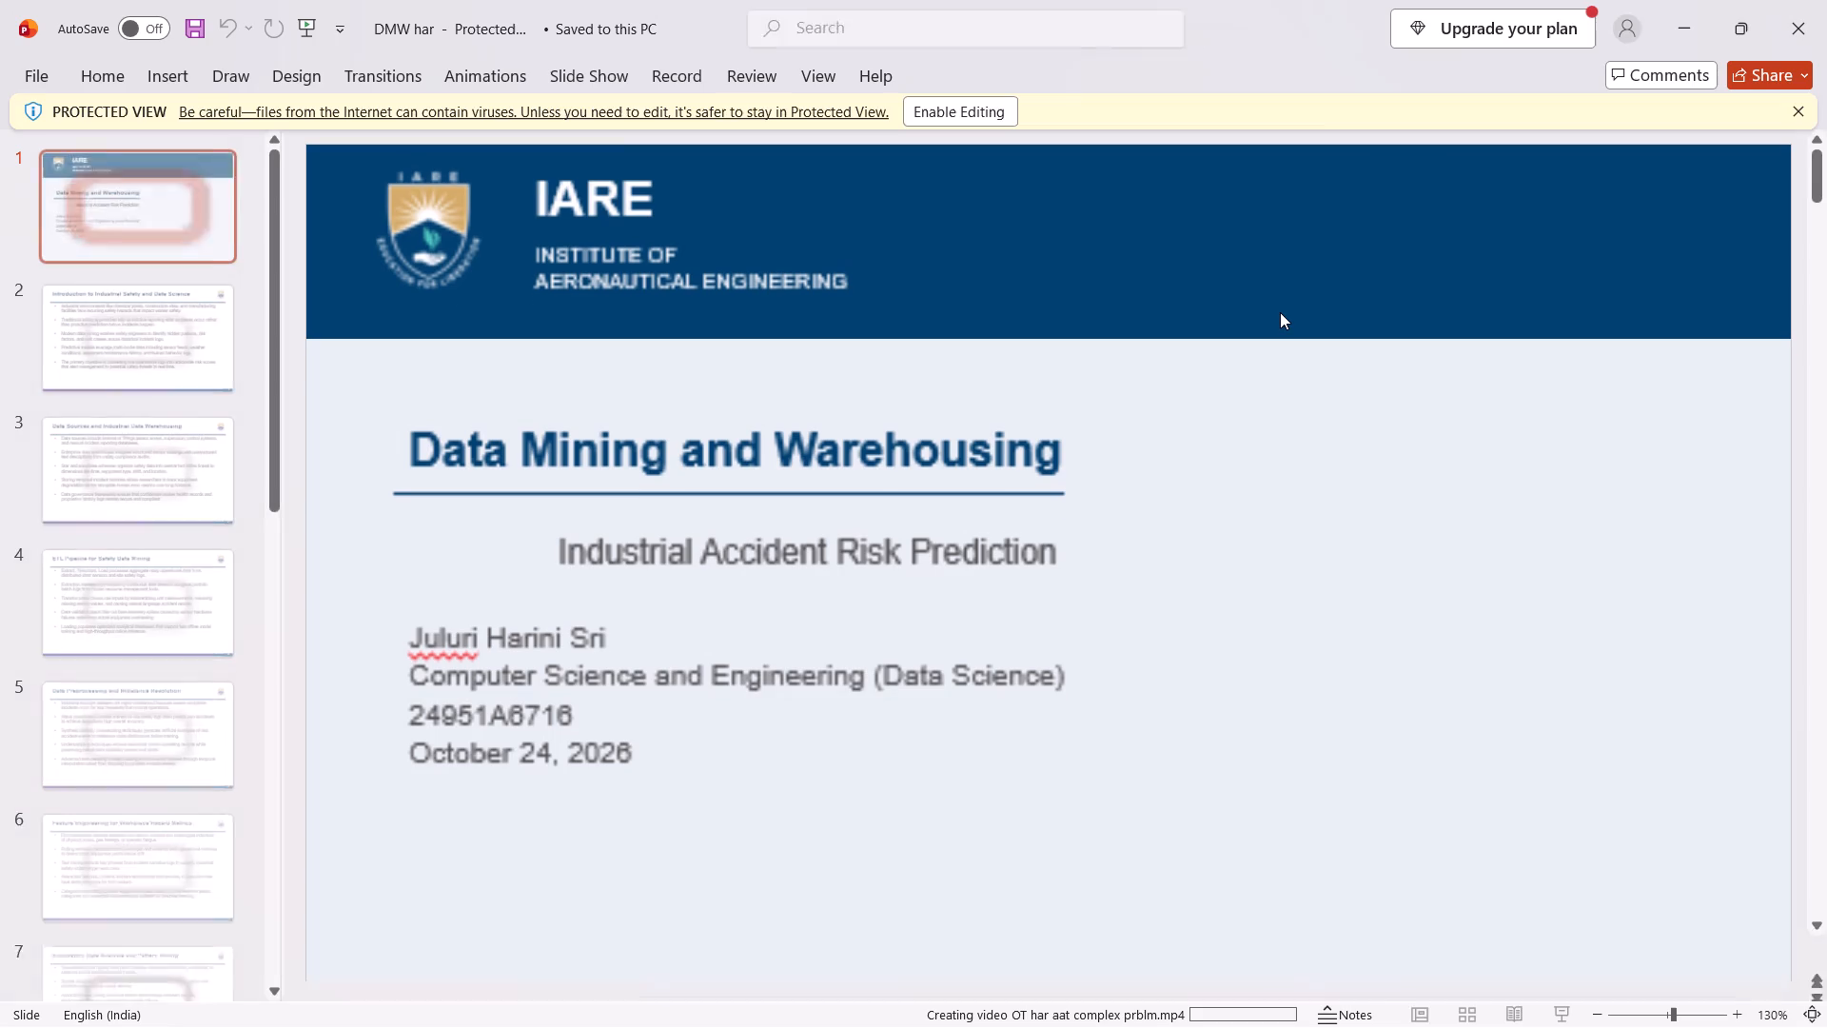
click(980, 115)
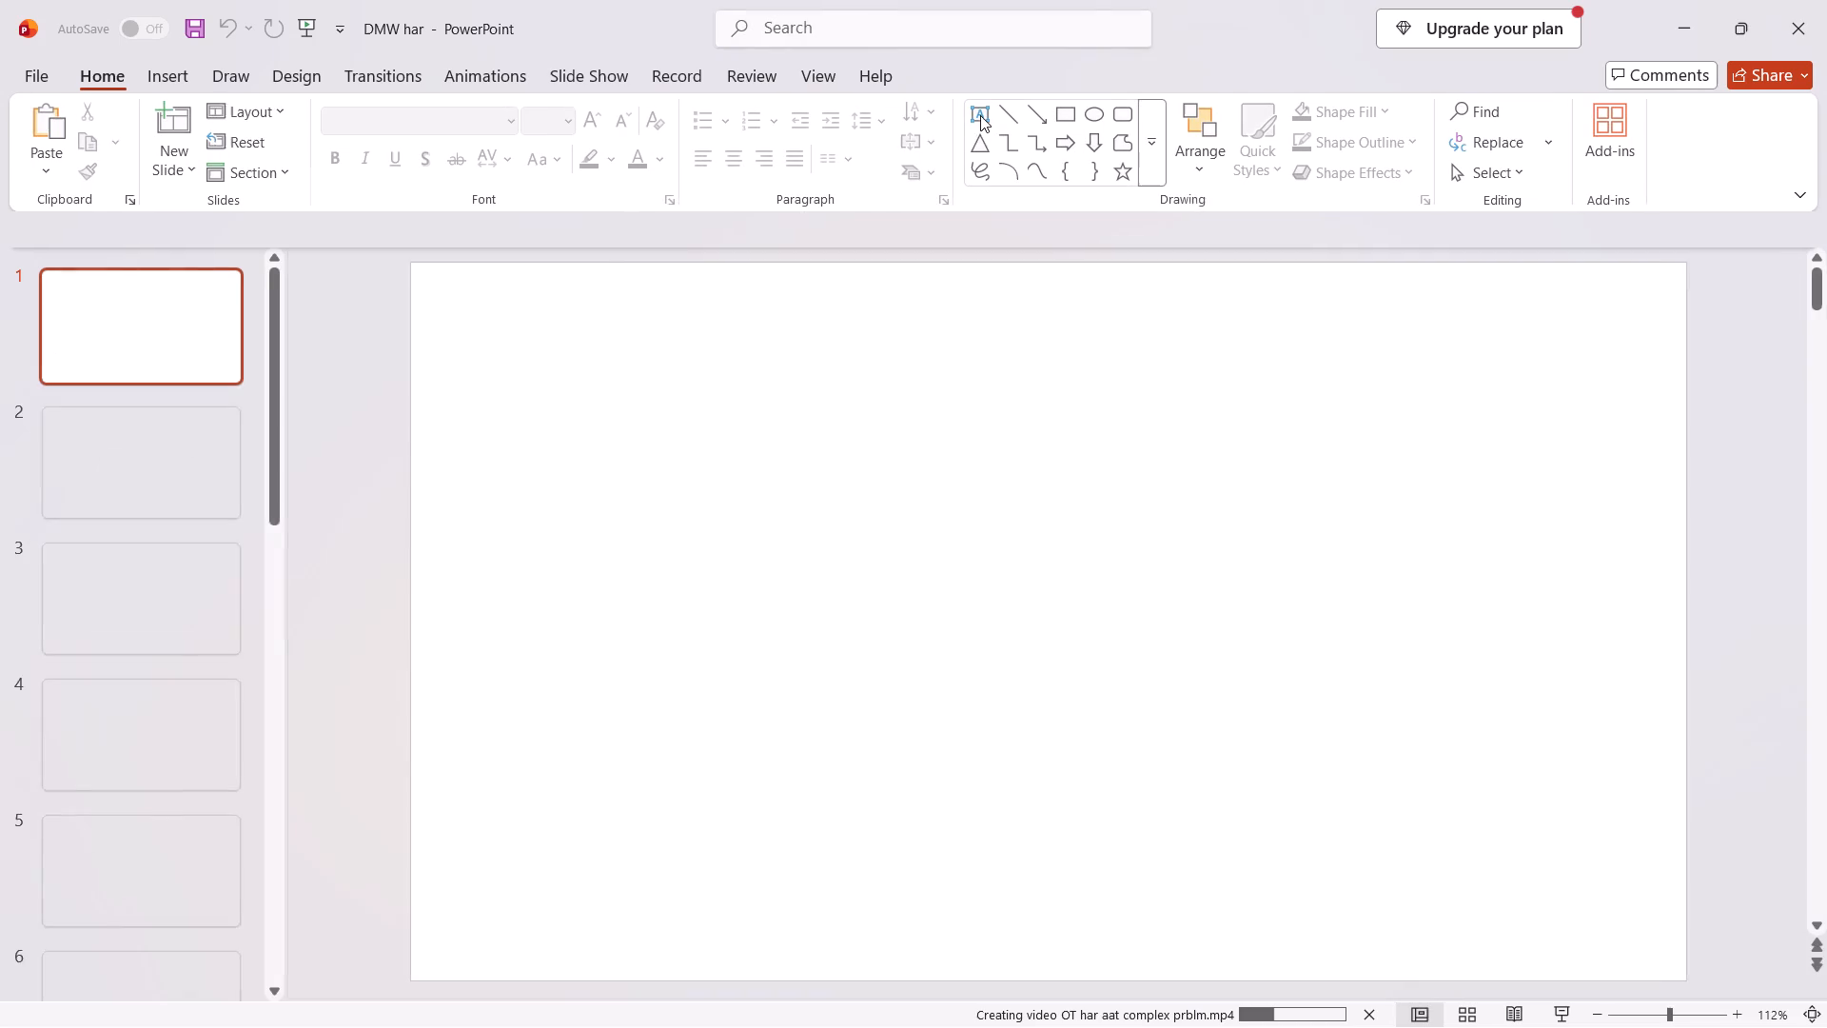